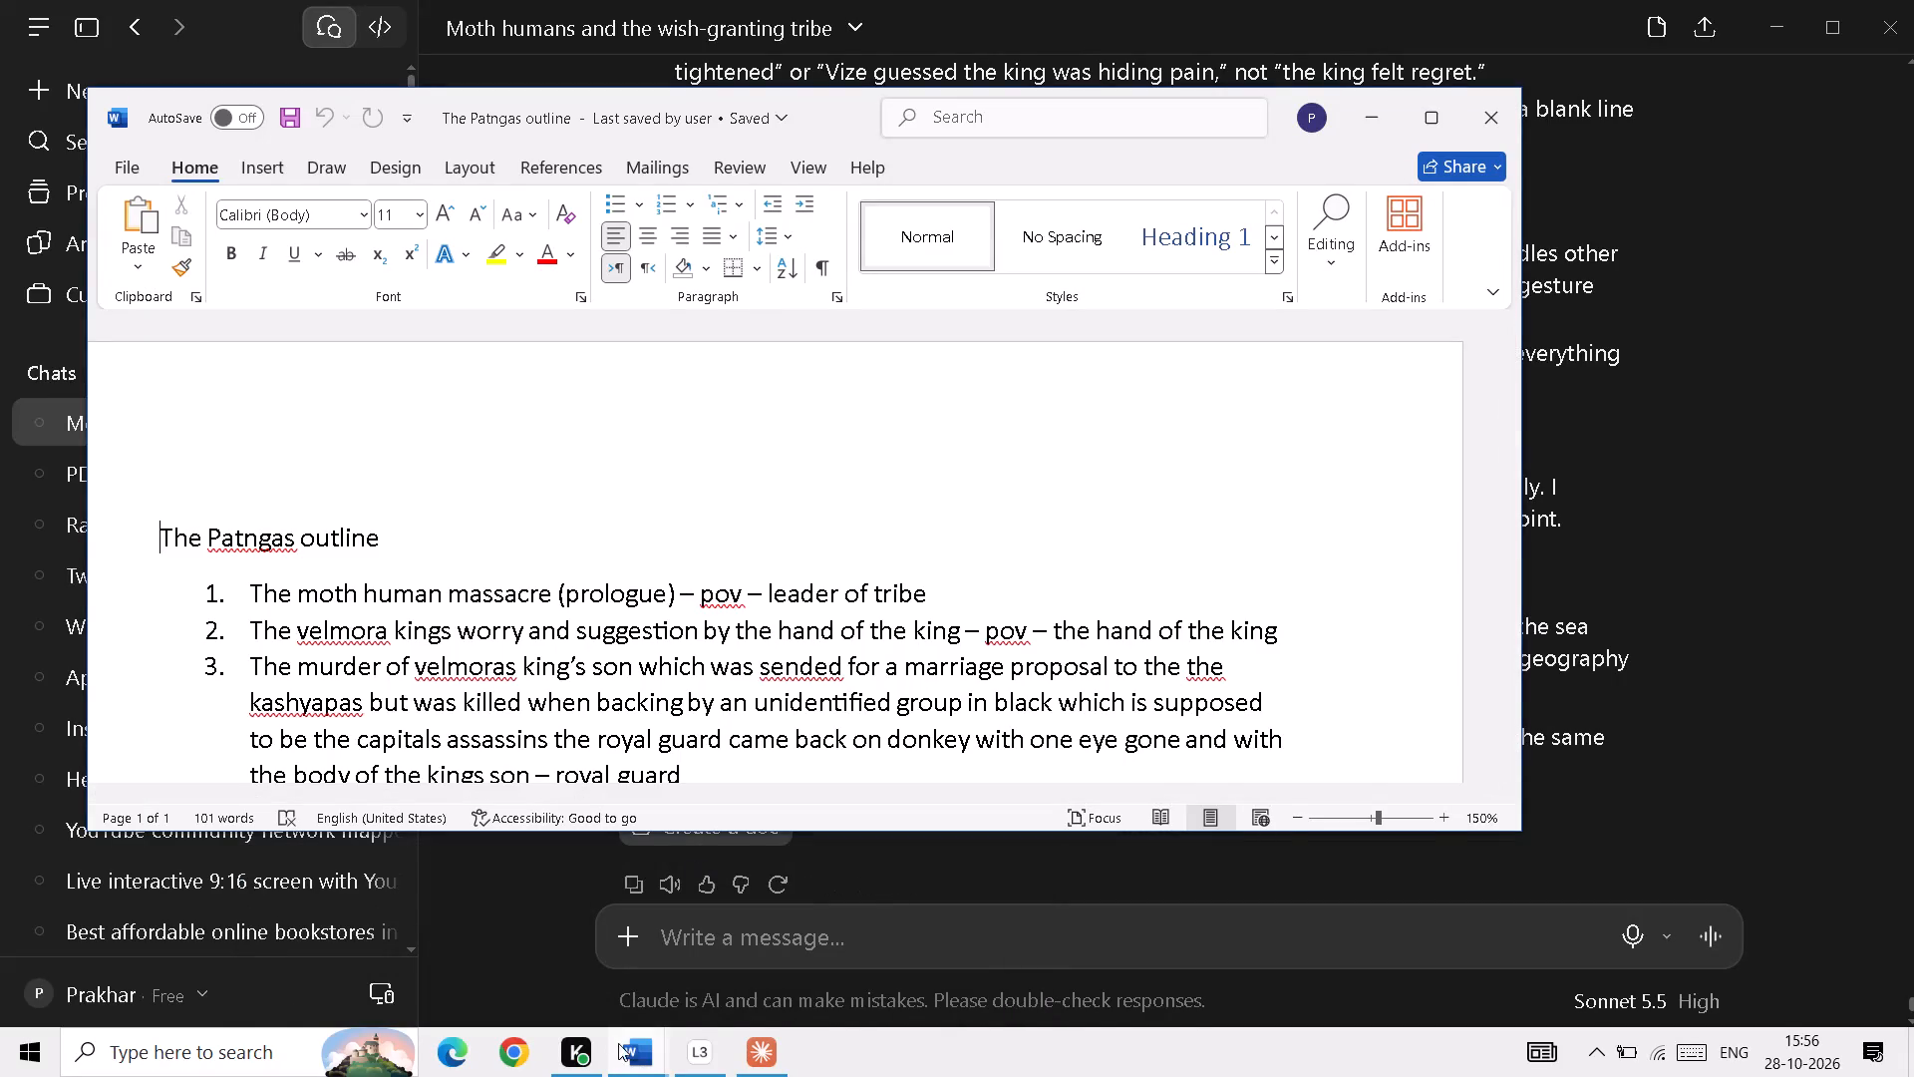
{"action": "left_click", "coordinate": [635, 1051]}
{"action": "left_click", "coordinate": [413, 950]}
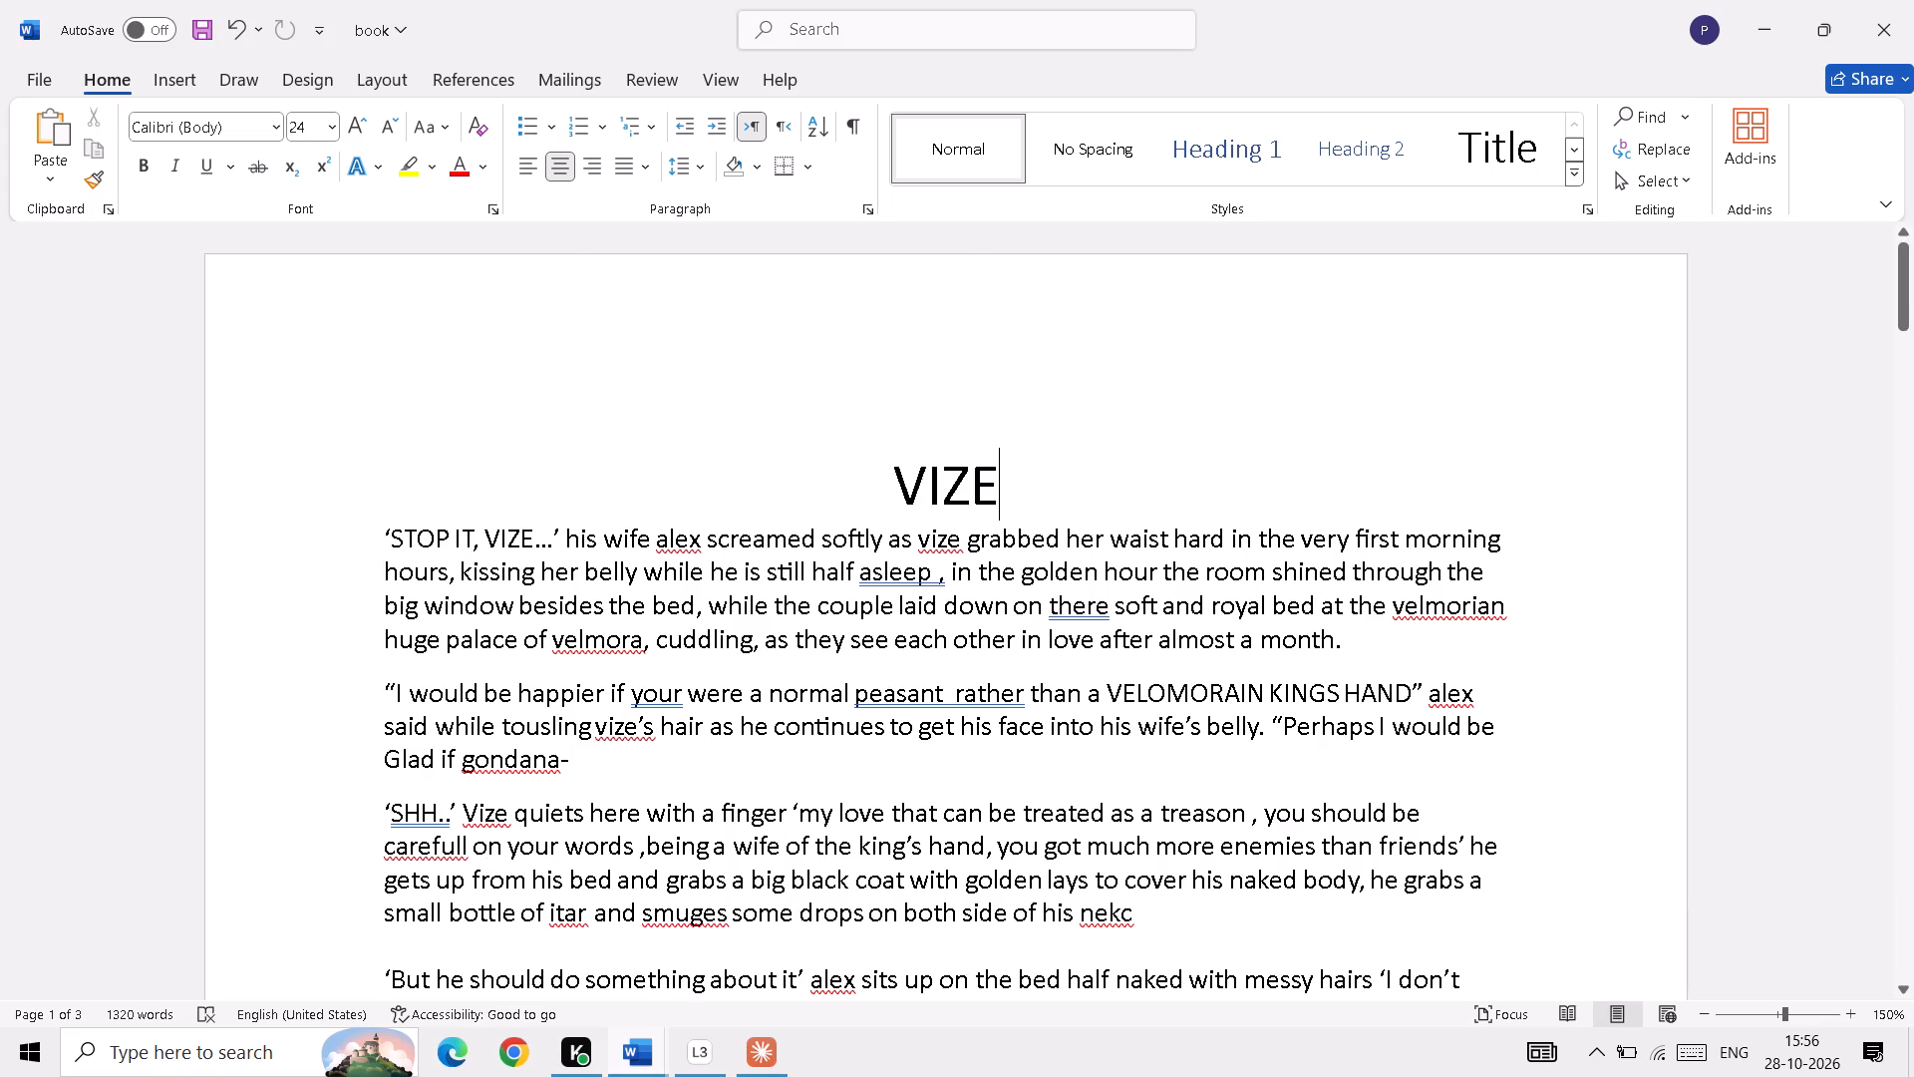
{"action": "scroll", "coordinate": [458, 866], "scroll_direction": "down", "scroll_amount": 16}
{"action": "scroll", "coordinate": [470, 811], "scroll_direction": "down", "scroll_amount": 15}
{"action": "scroll", "coordinate": [470, 811], "scroll_direction": "down", "scroll_amount": 8}
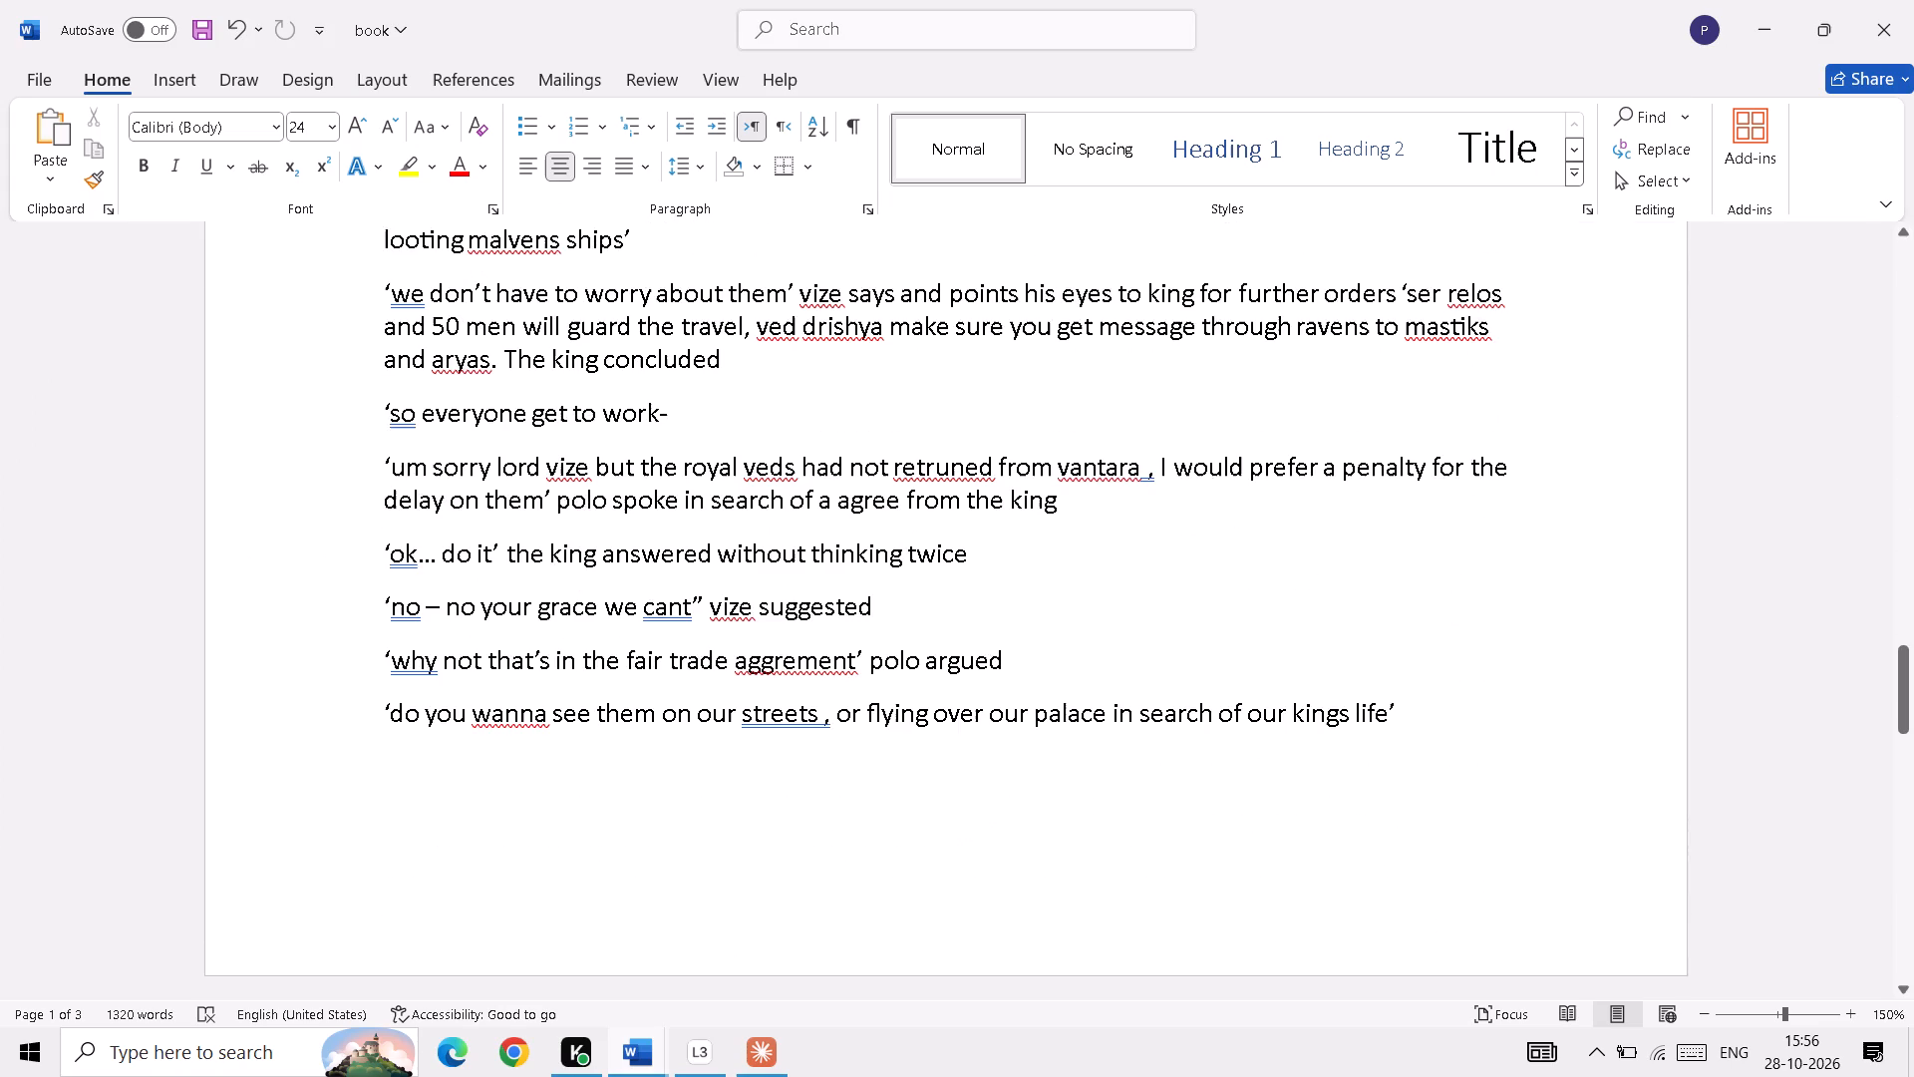
{"action": "scroll", "coordinate": [470, 811], "scroll_direction": "down", "scroll_amount": 8}
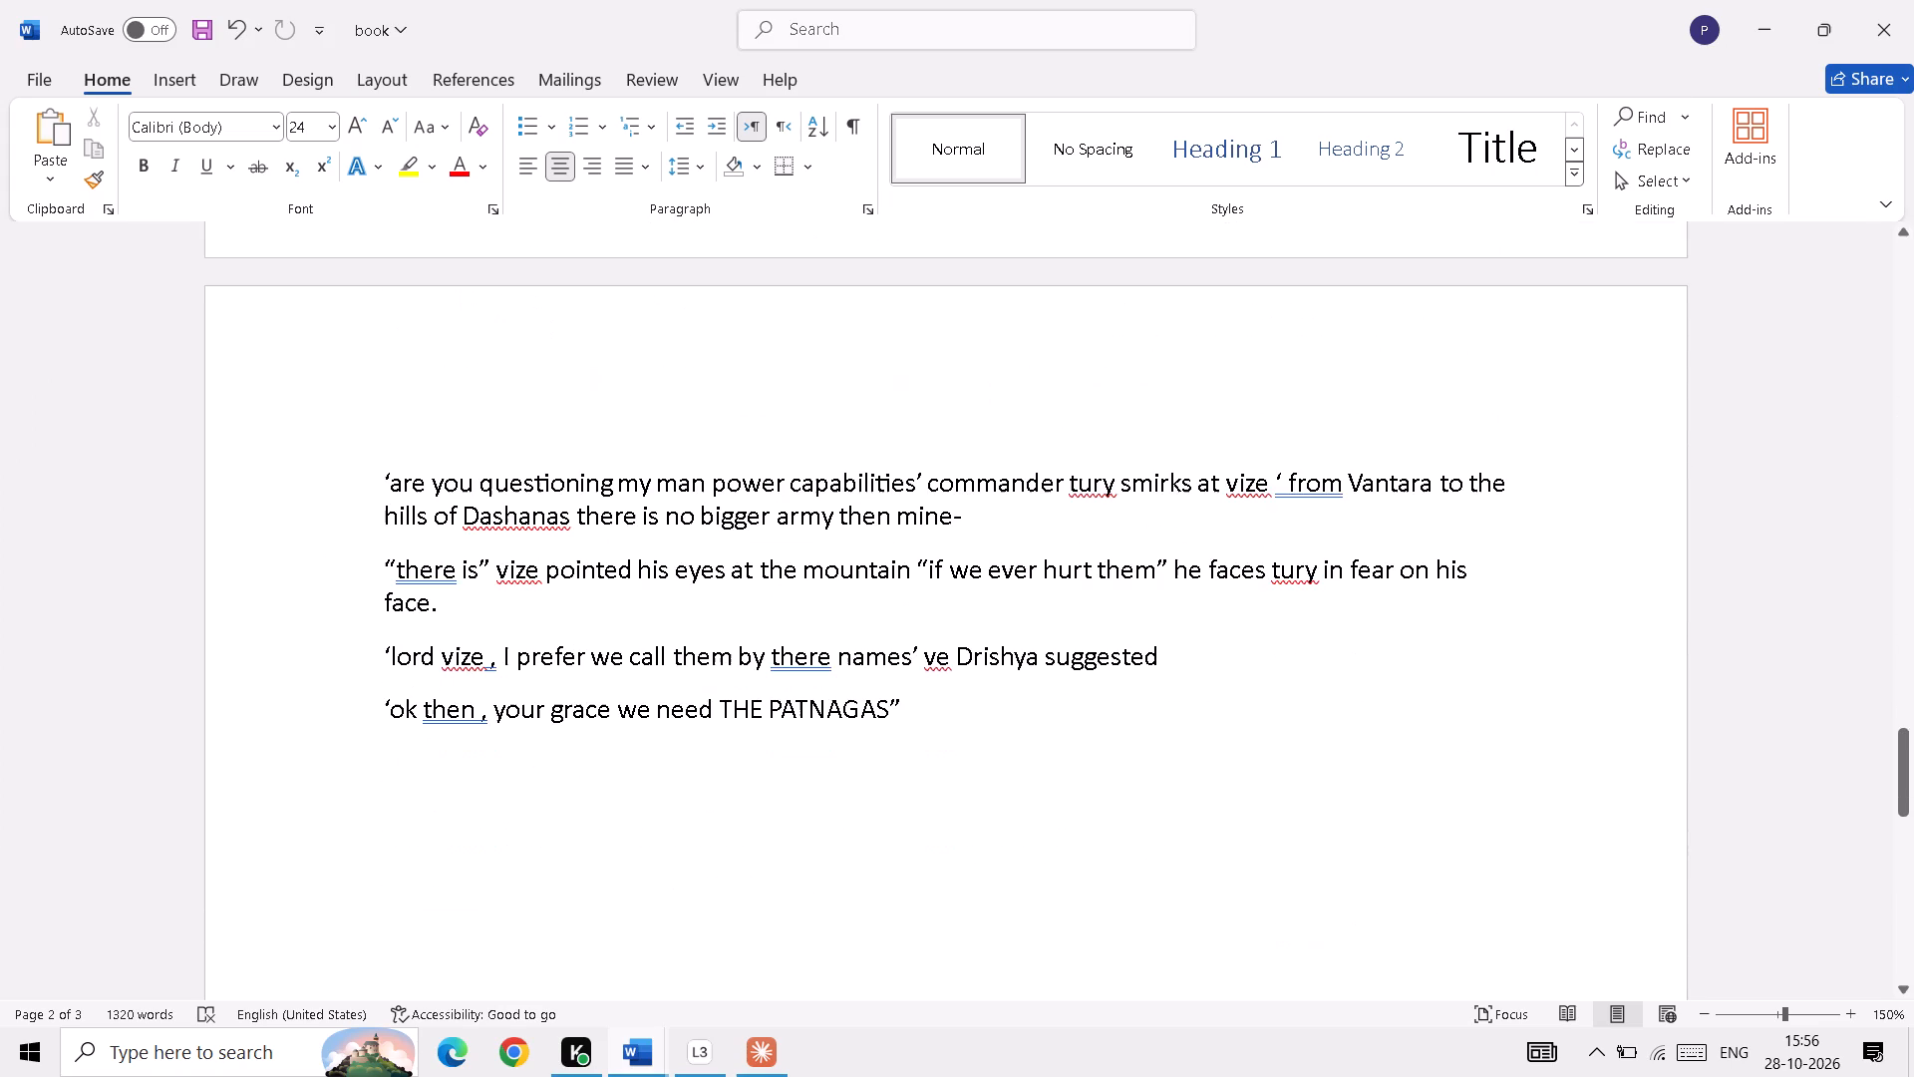
{"action": "scroll", "coordinate": [470, 811], "scroll_direction": "down", "scroll_amount": 5}
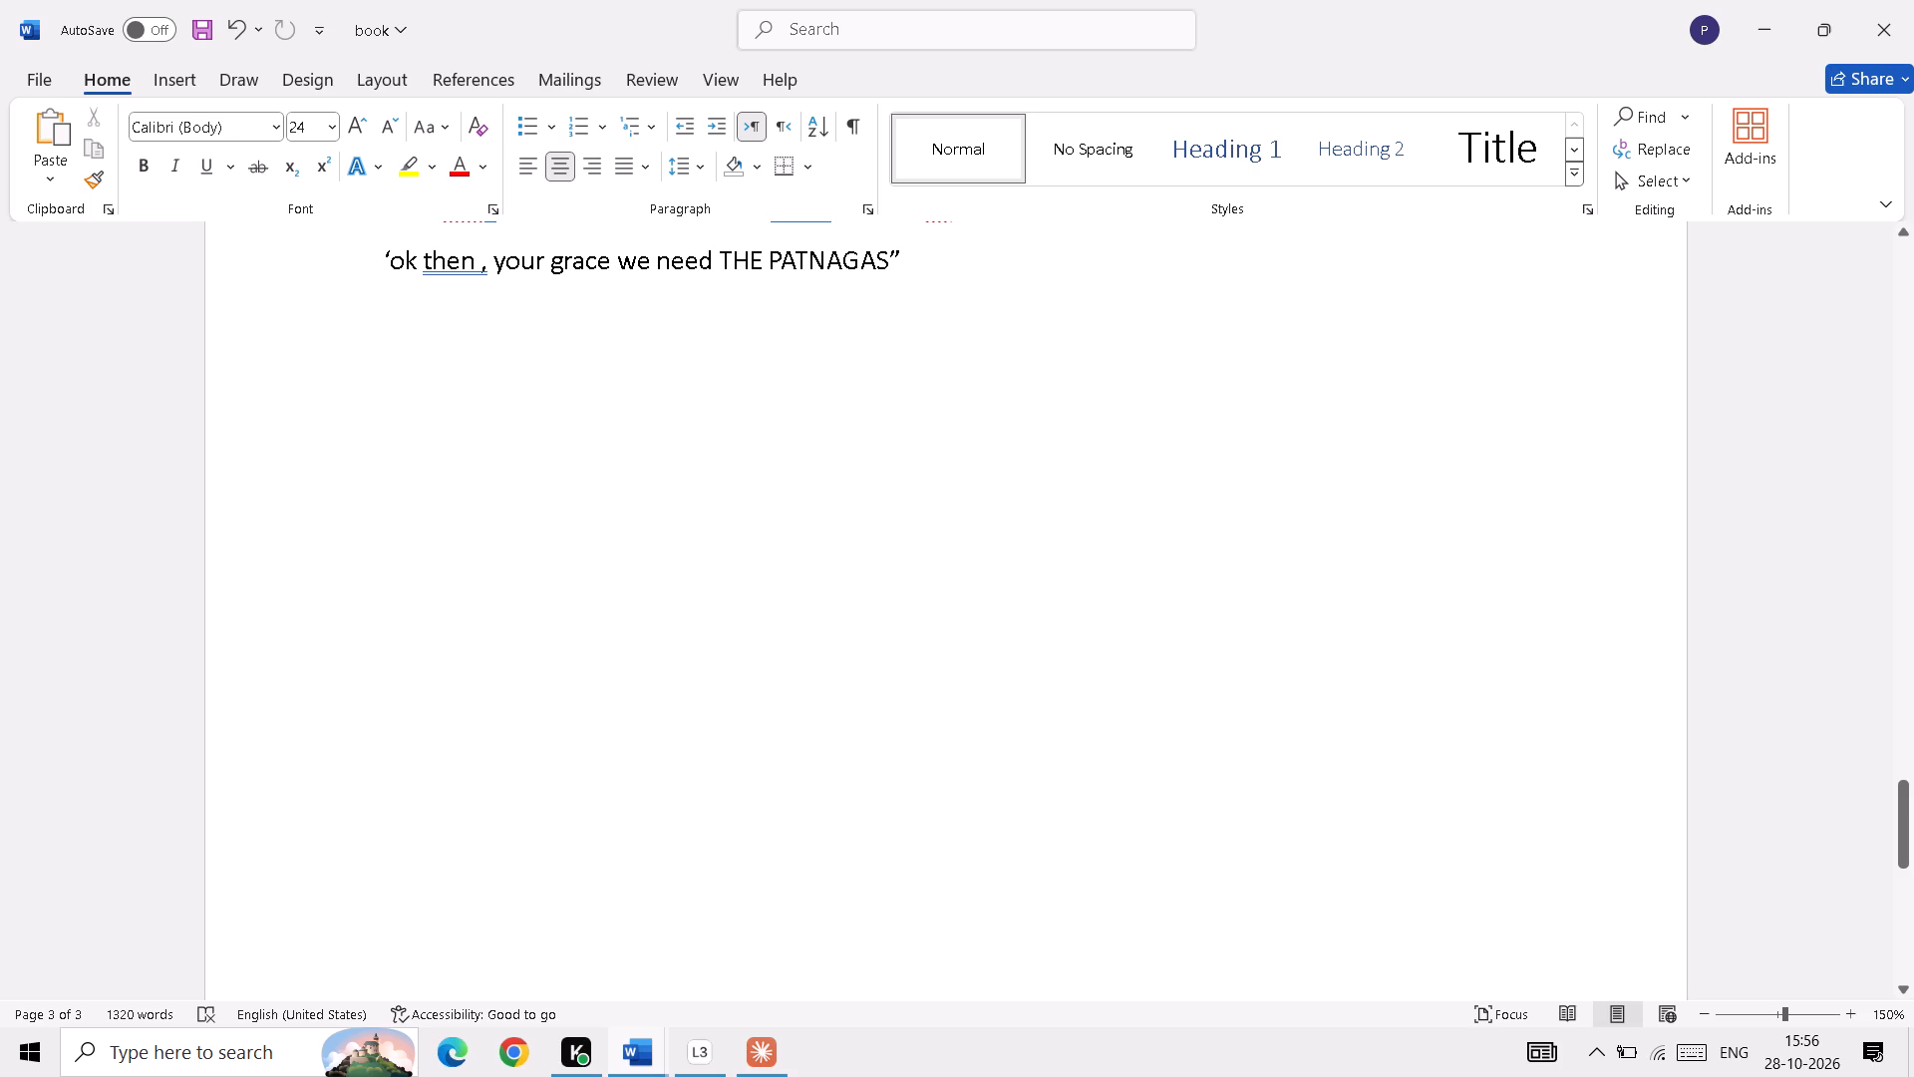
In the chapter's closing line about THE PATNAGAS, replace "need" with "cant afford to fight with,".
{"action": "double_click", "coordinate": [694, 261]}
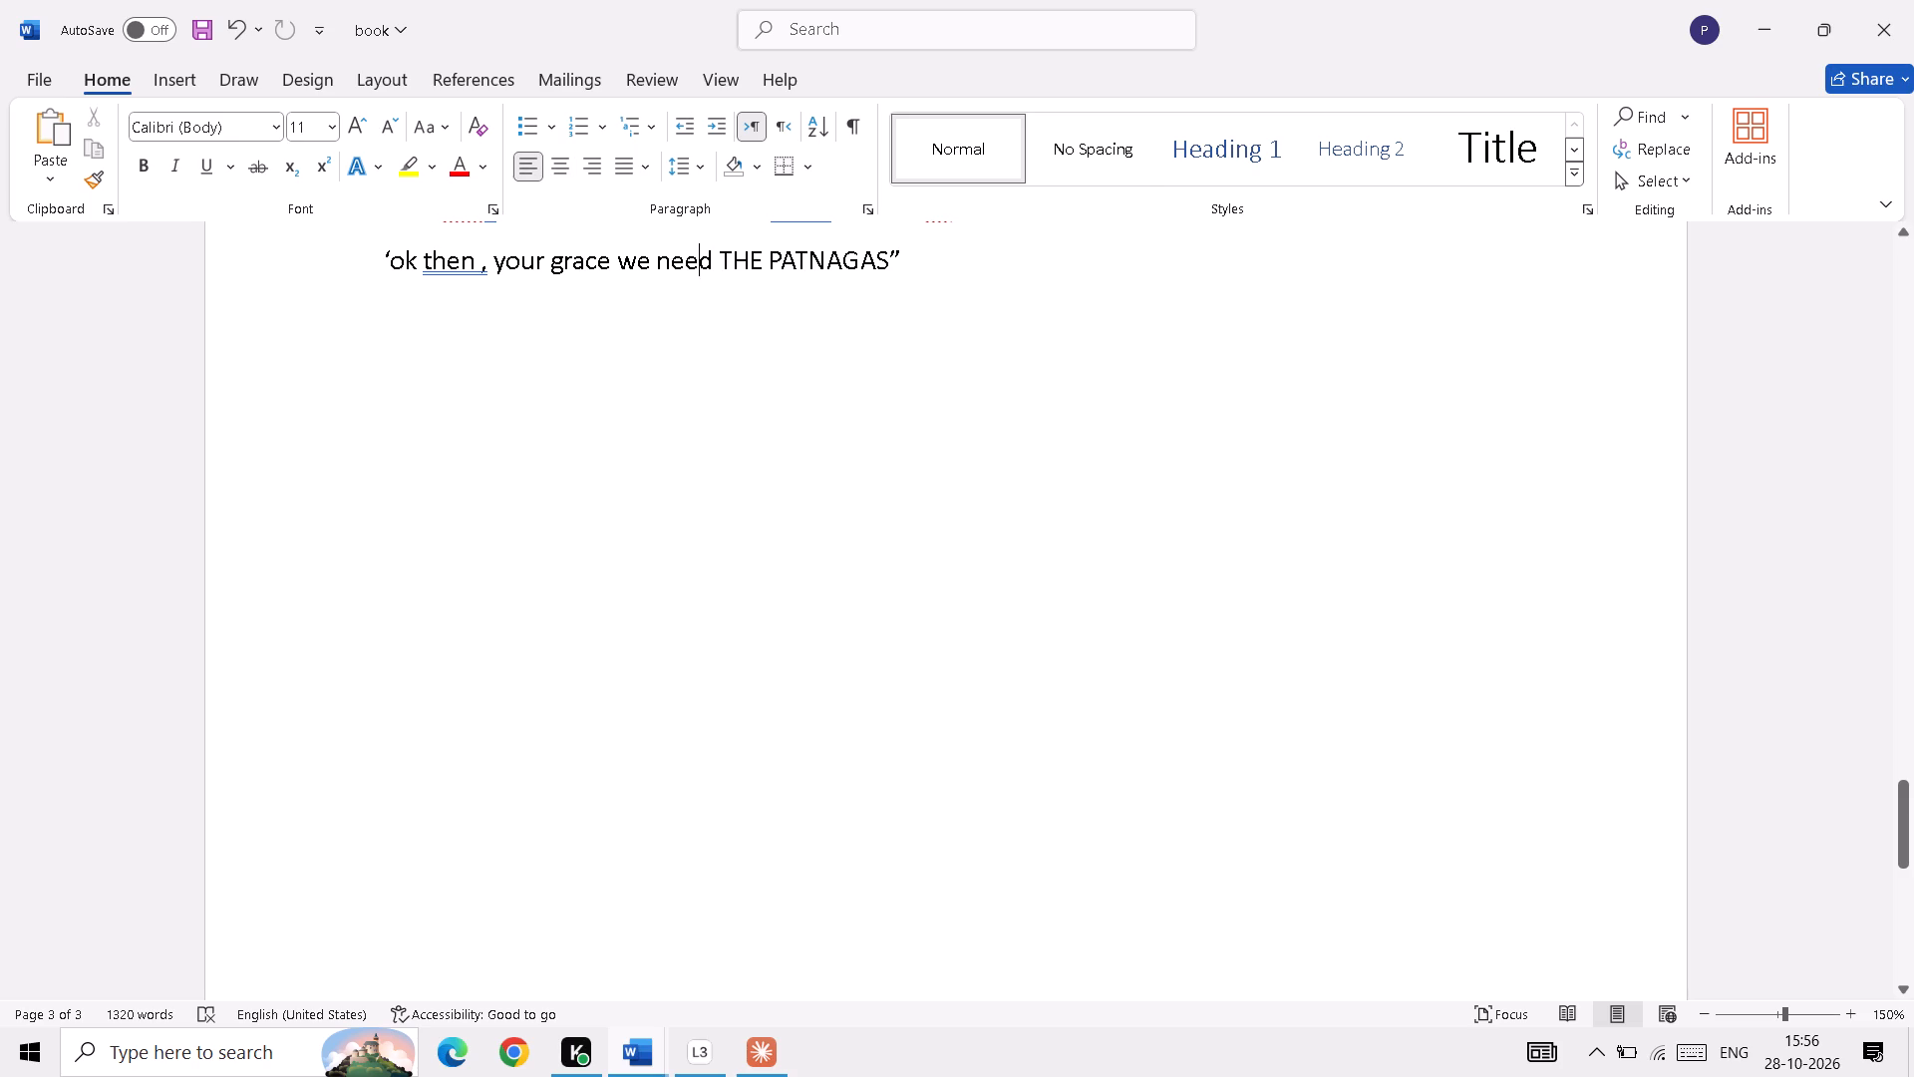
{"action": "left_click", "coordinate": [679, 276]}
{"action": "left_click_drag", "start_coordinate": [621, 267], "coordinate": [703, 272]}
{"action": "left_click", "coordinate": [703, 272]}
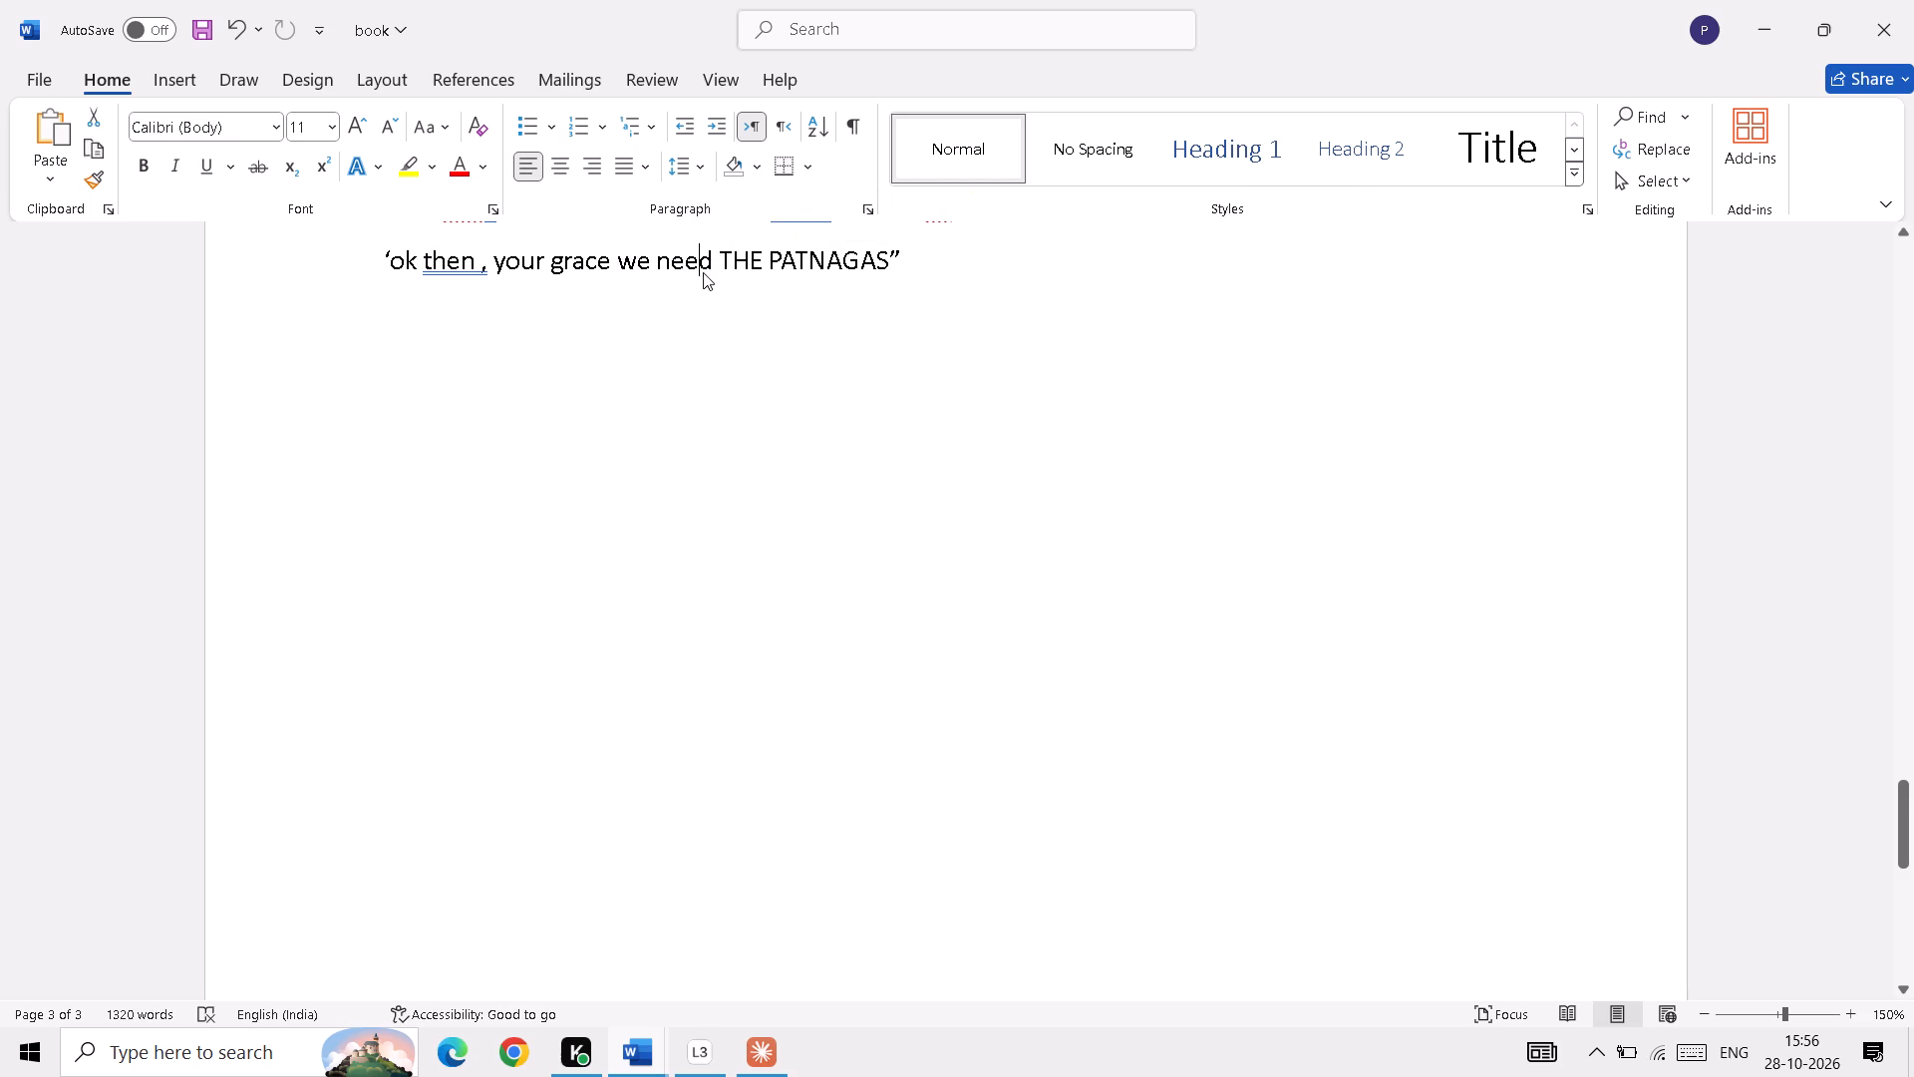
{"action": "double_click", "coordinate": [681, 269]}
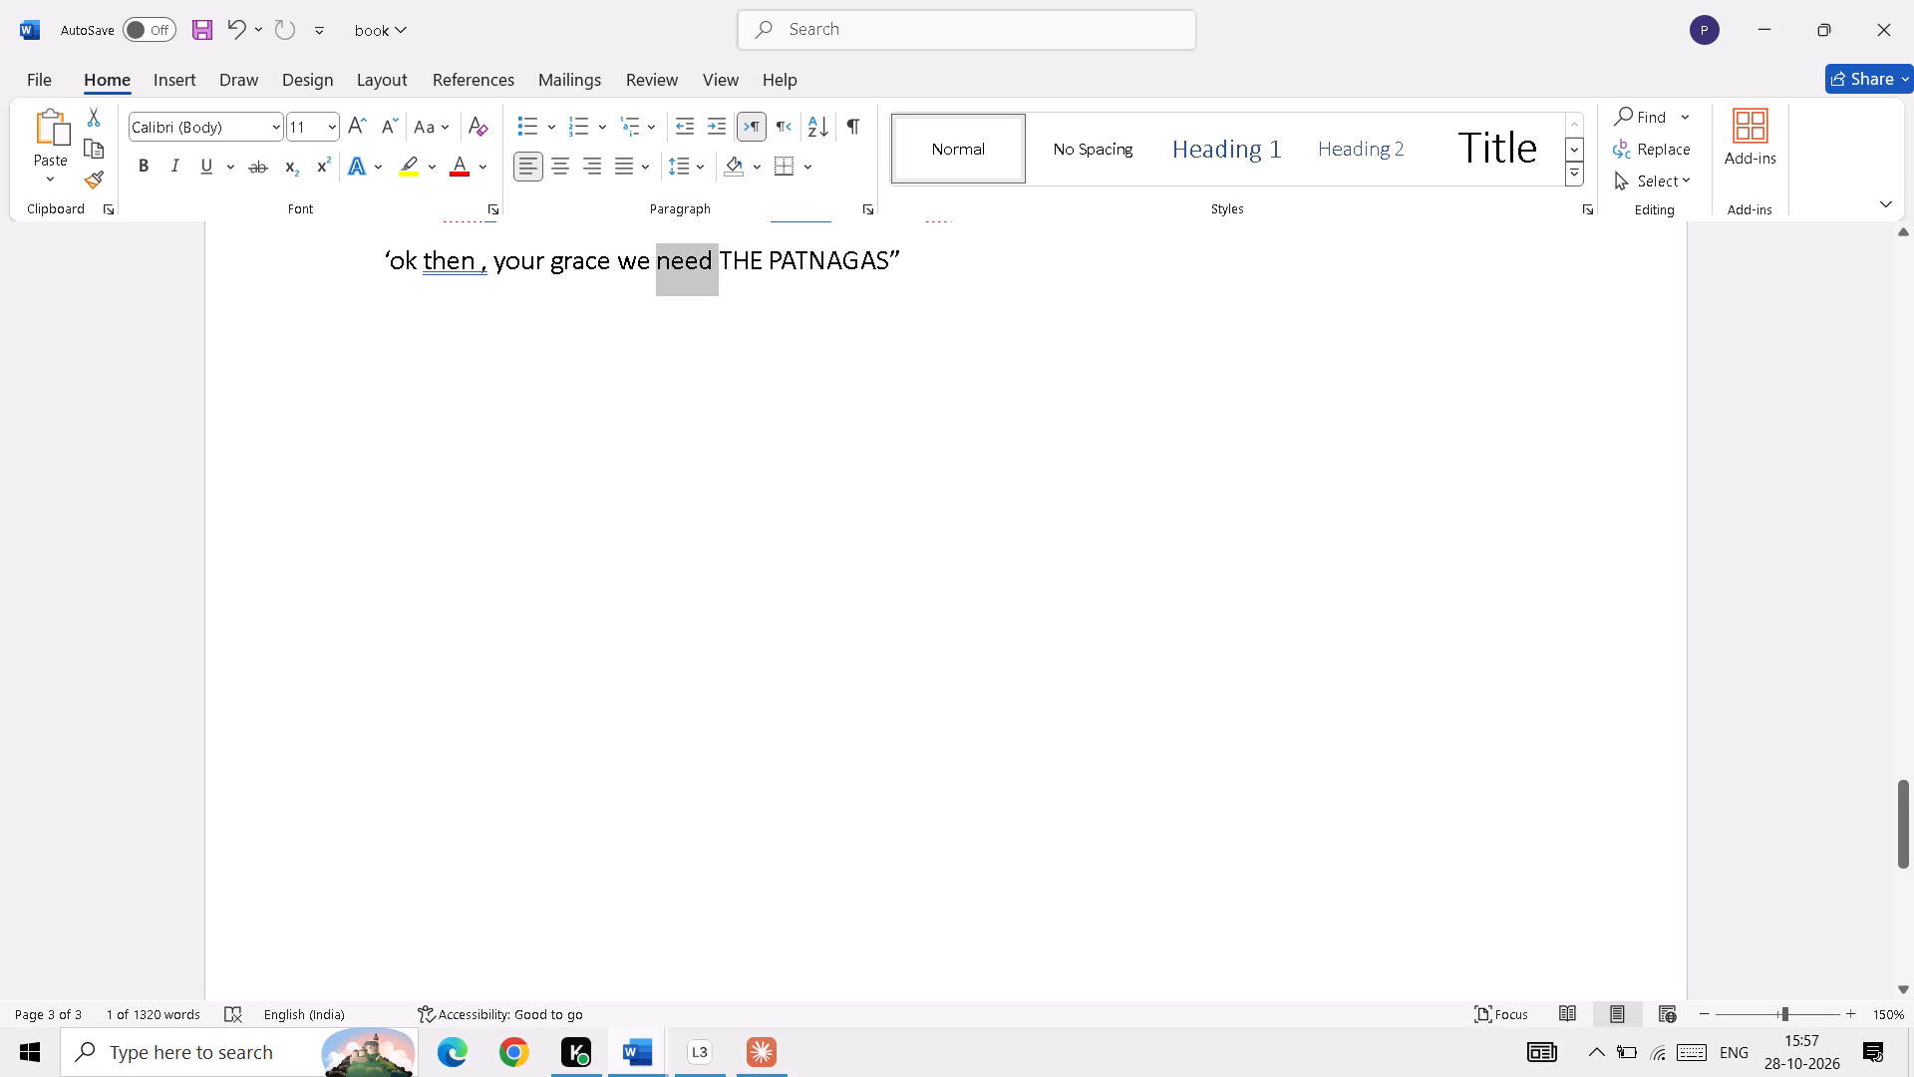
{"action": "type", "text": "cnat"}
{"action": "key", "text": "space"}
{"action": "type", "text": "afford"}
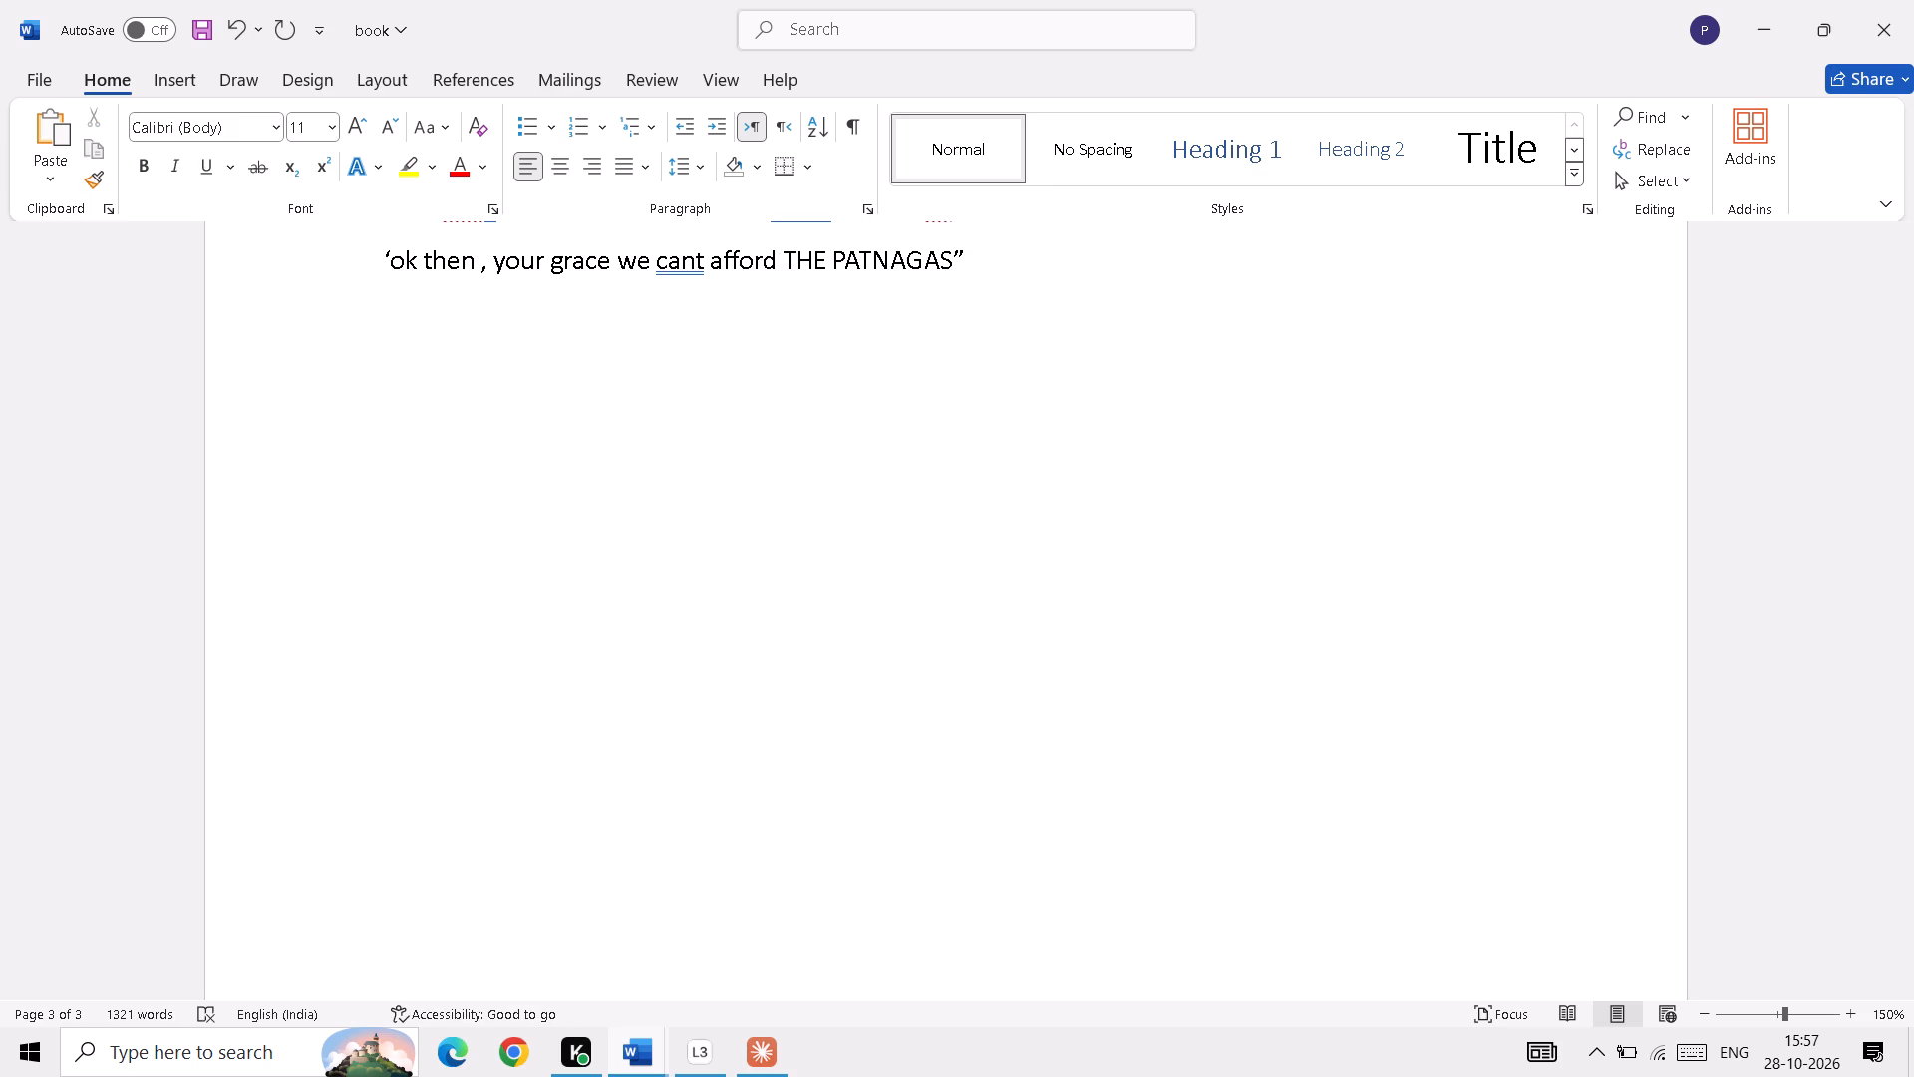
{"action": "key", "text": "space"}
{"action": "type", "text": "to fight"}
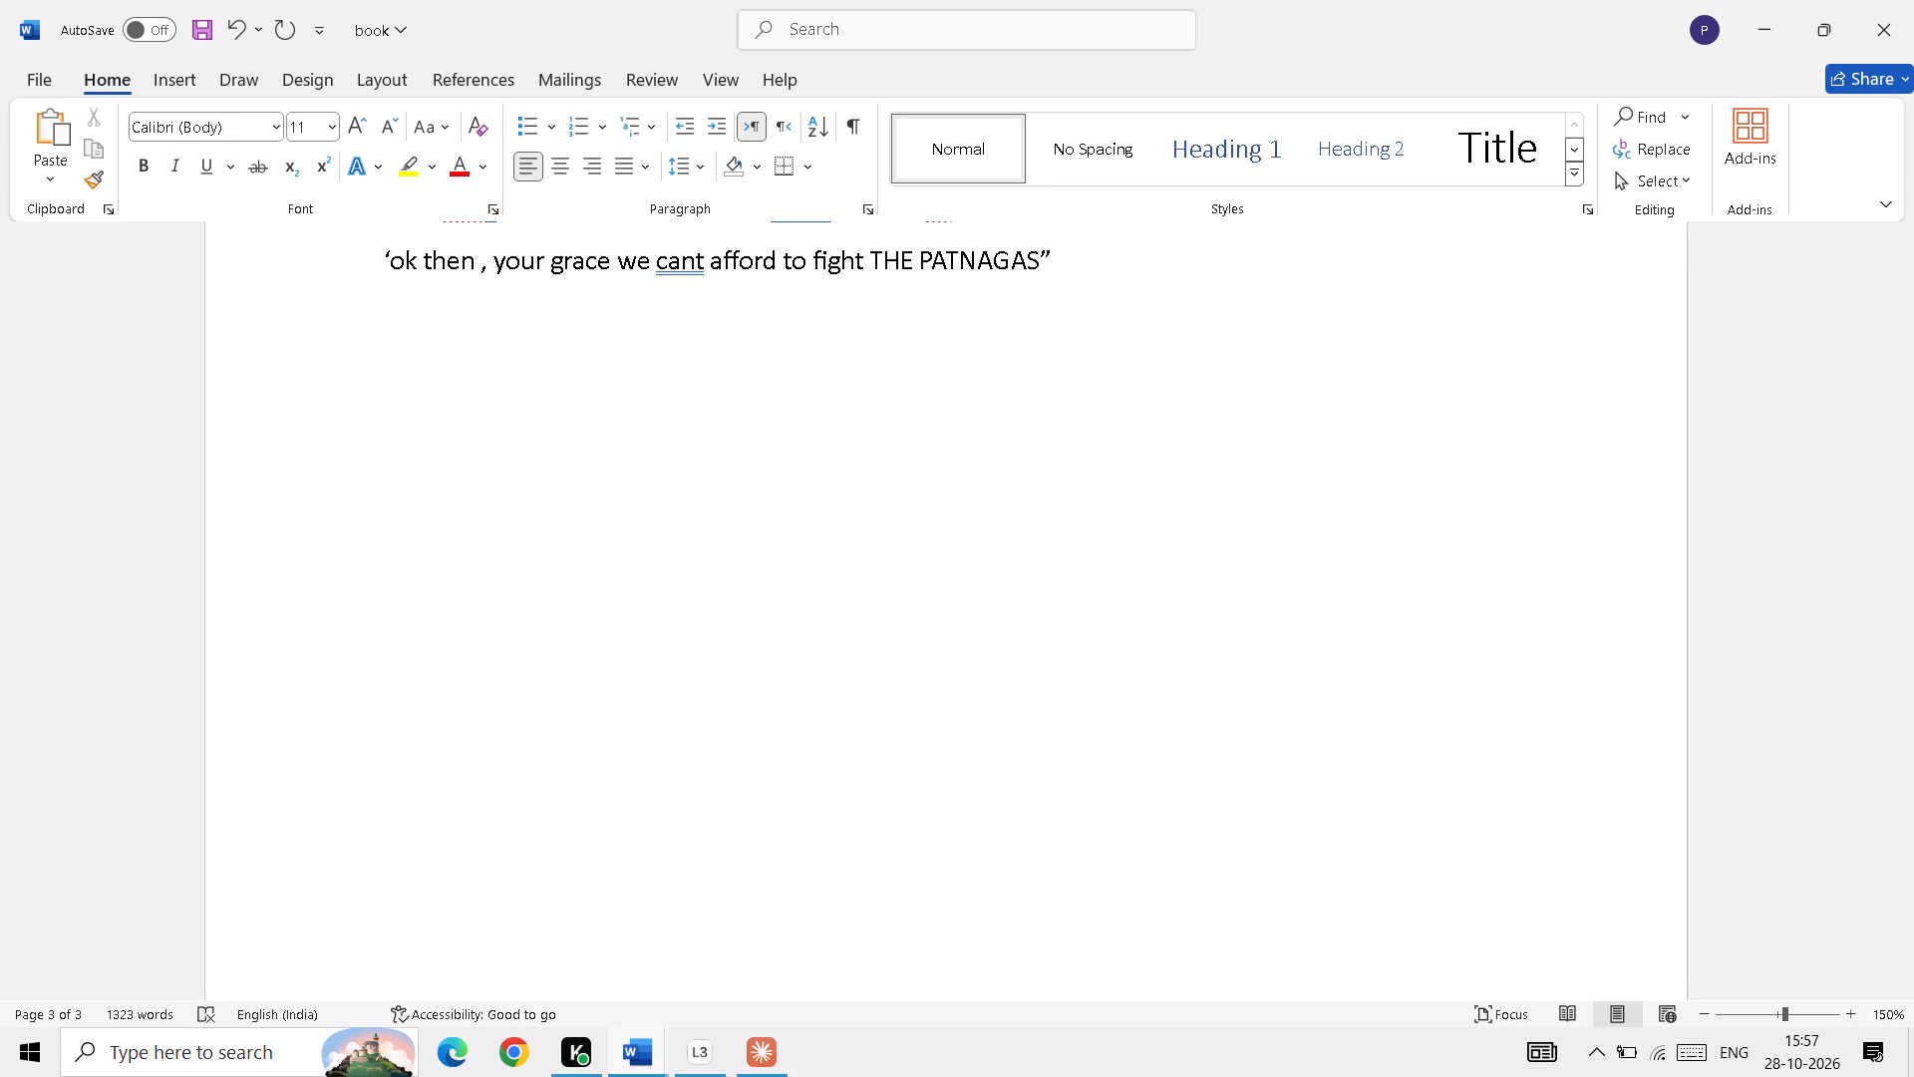
{"action": "key", "text": "BackSpace"}
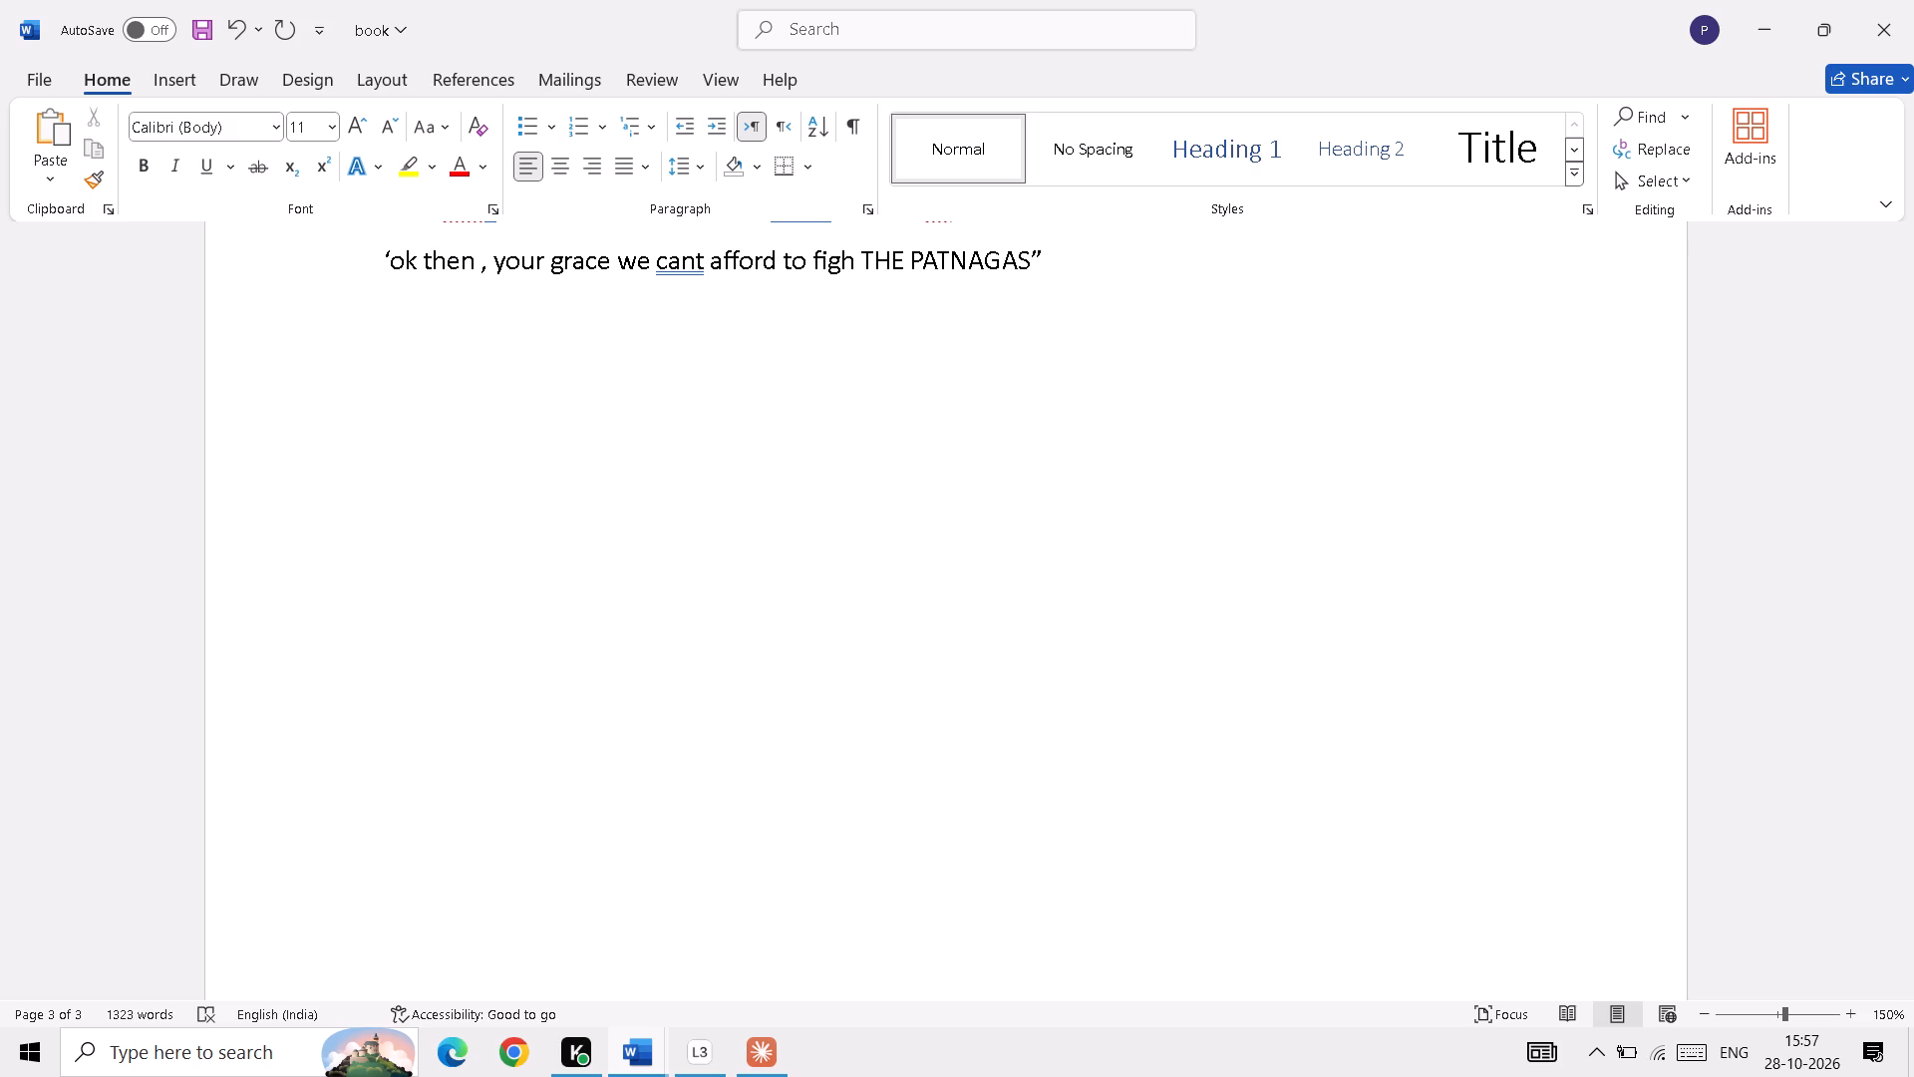
{"action": "key", "text": "BackSpace"}
{"action": "type", "text": "ht with"}
{"action": "key", "text": "comma"}
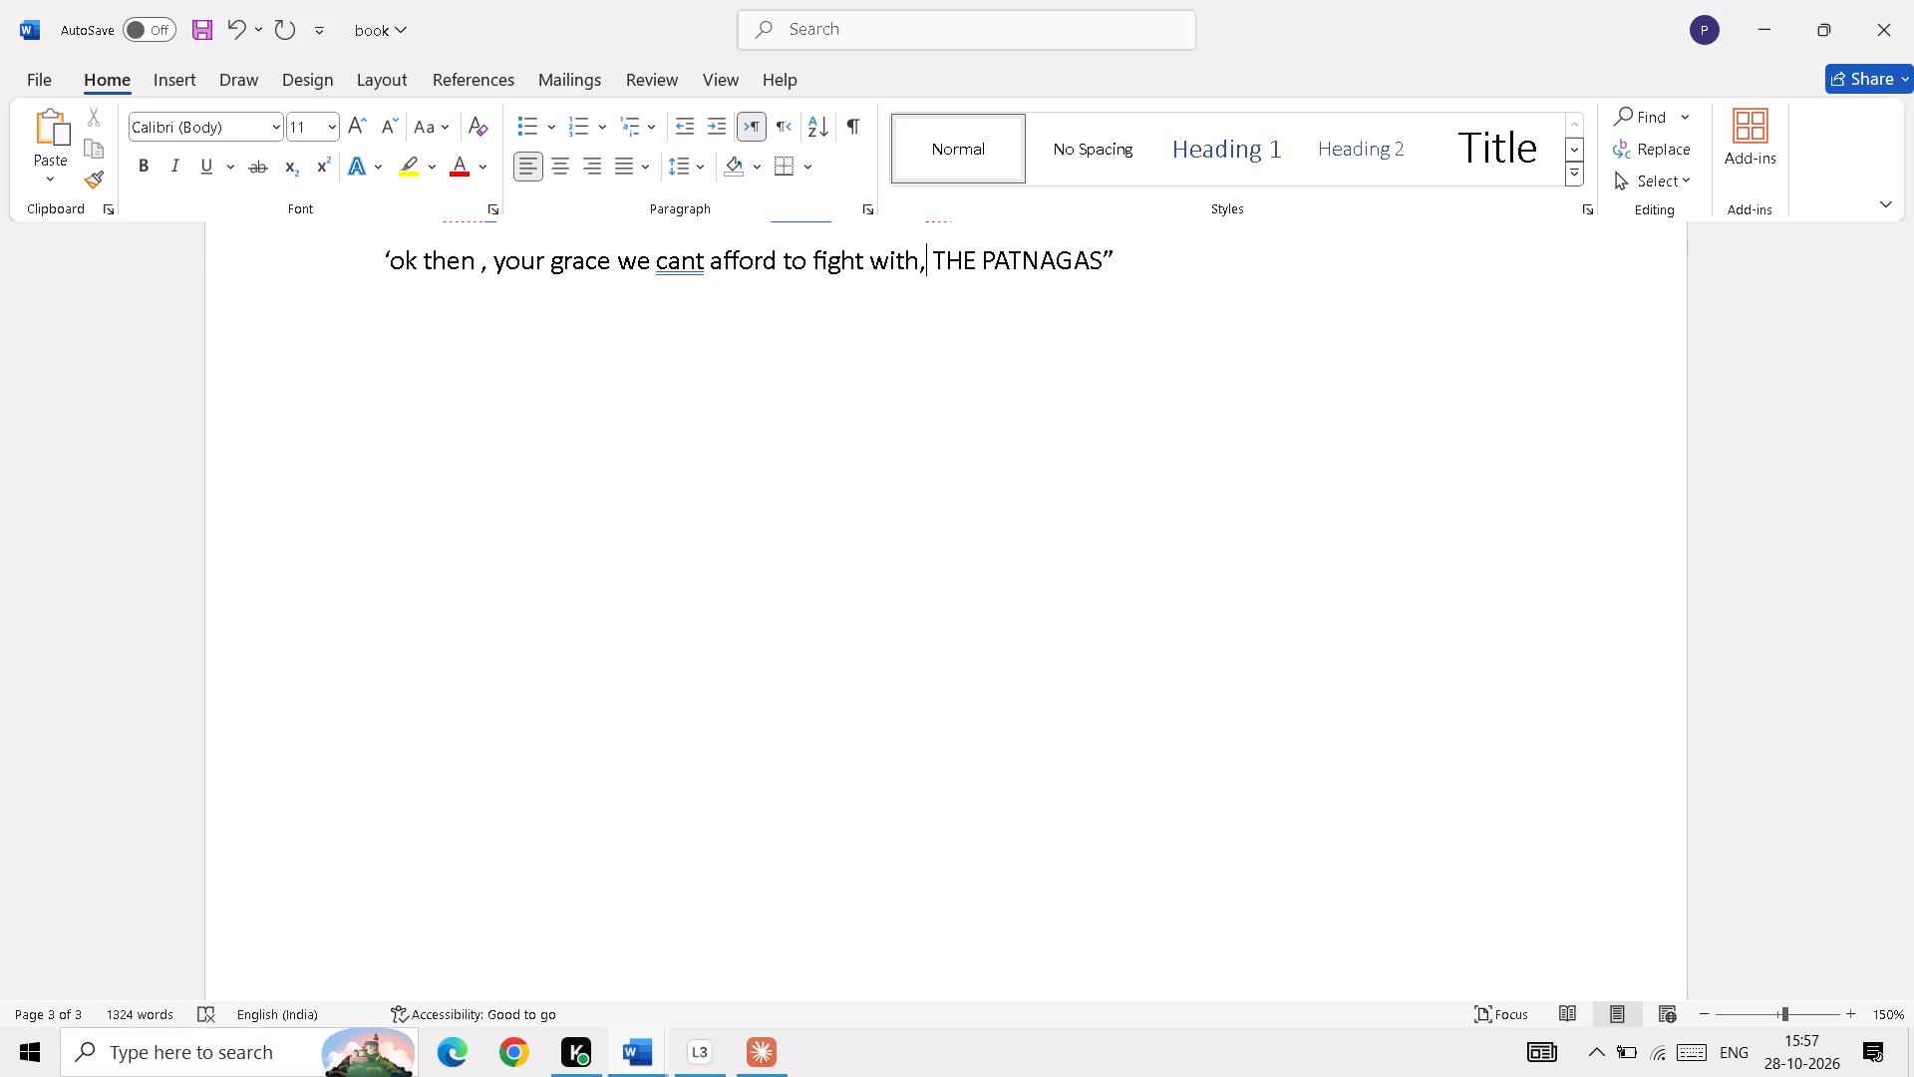
Correct the spelling of "cant" to "can't" in the chapter's closing line.
{"action": "double_click", "coordinate": [675, 256]}
{"action": "right_click", "coordinate": [675, 255]}
{"action": "left_click", "coordinate": [653, 300]}
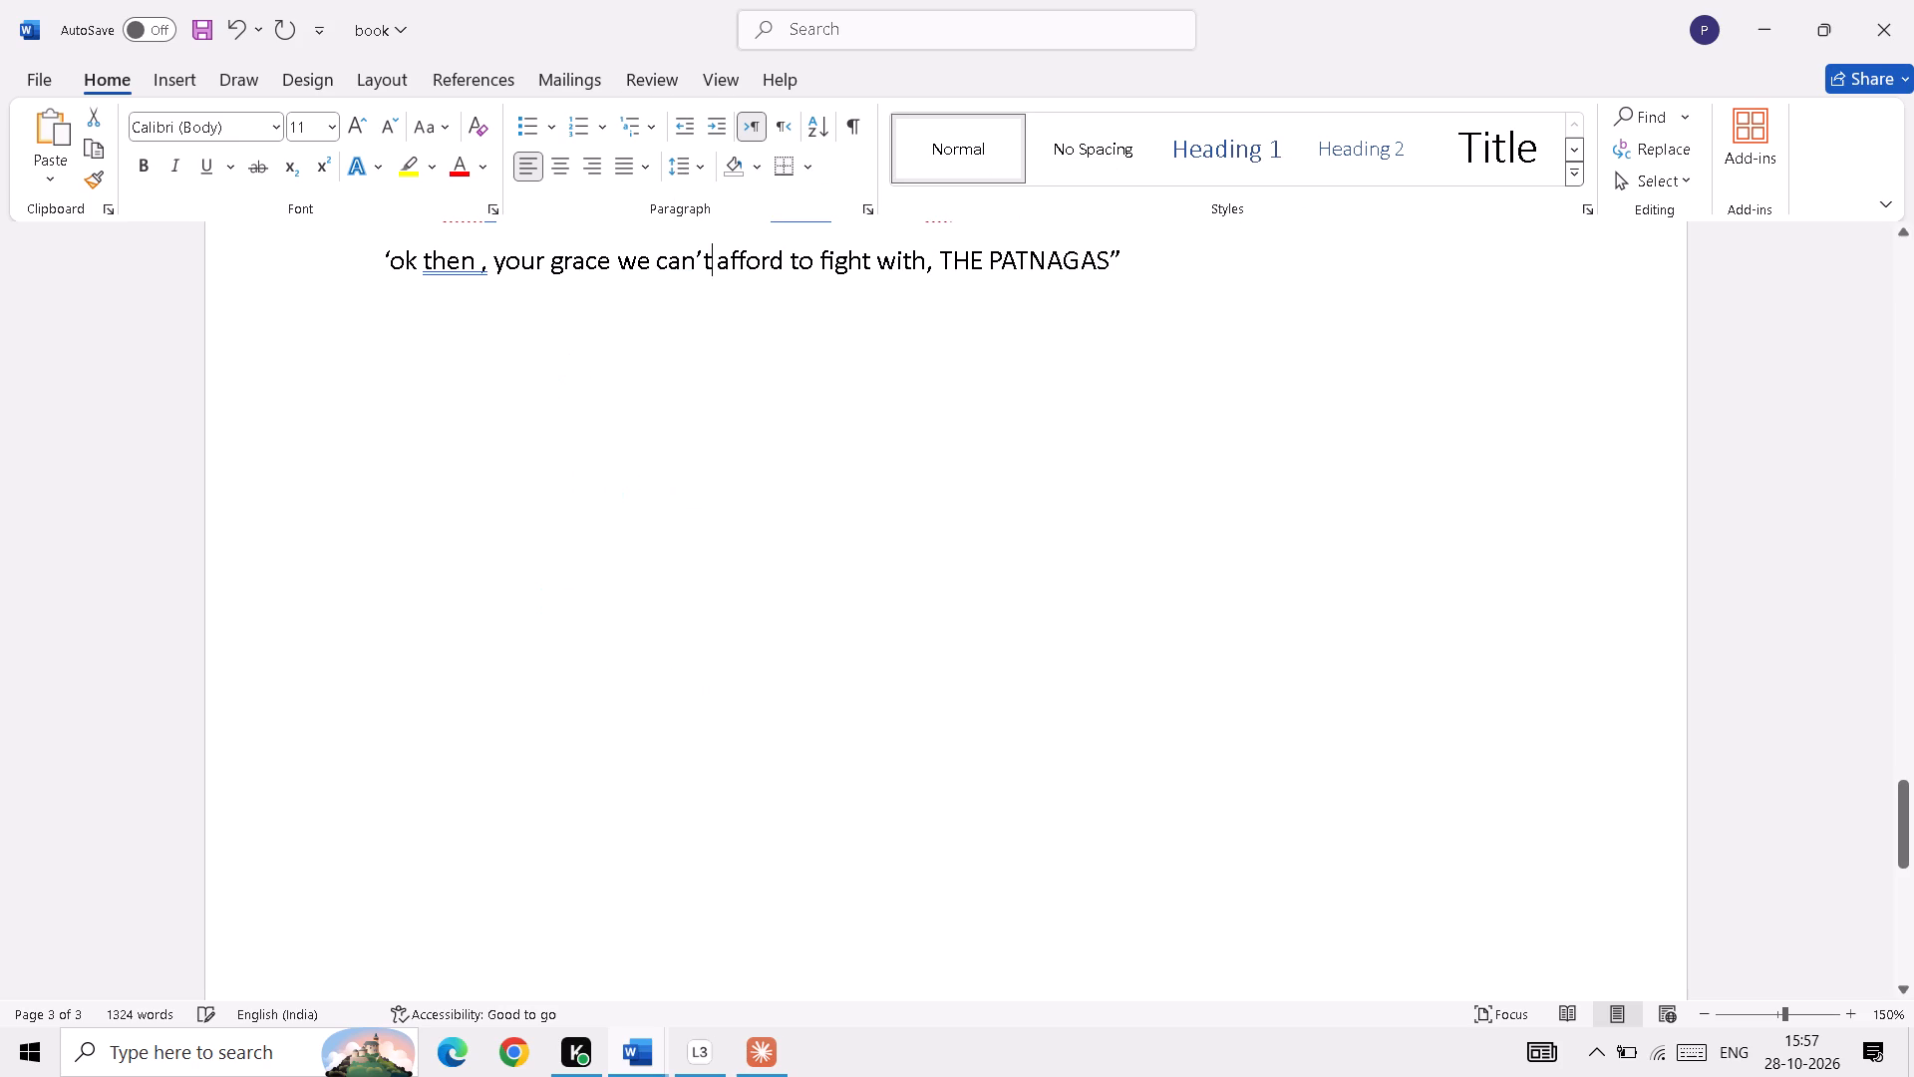
Reread the opening of the VIZE chapter, following the bedroom scene between Vize and Alex.
{"action": "scroll", "coordinate": [664, 364], "scroll_direction": "up", "scroll_amount": 2}
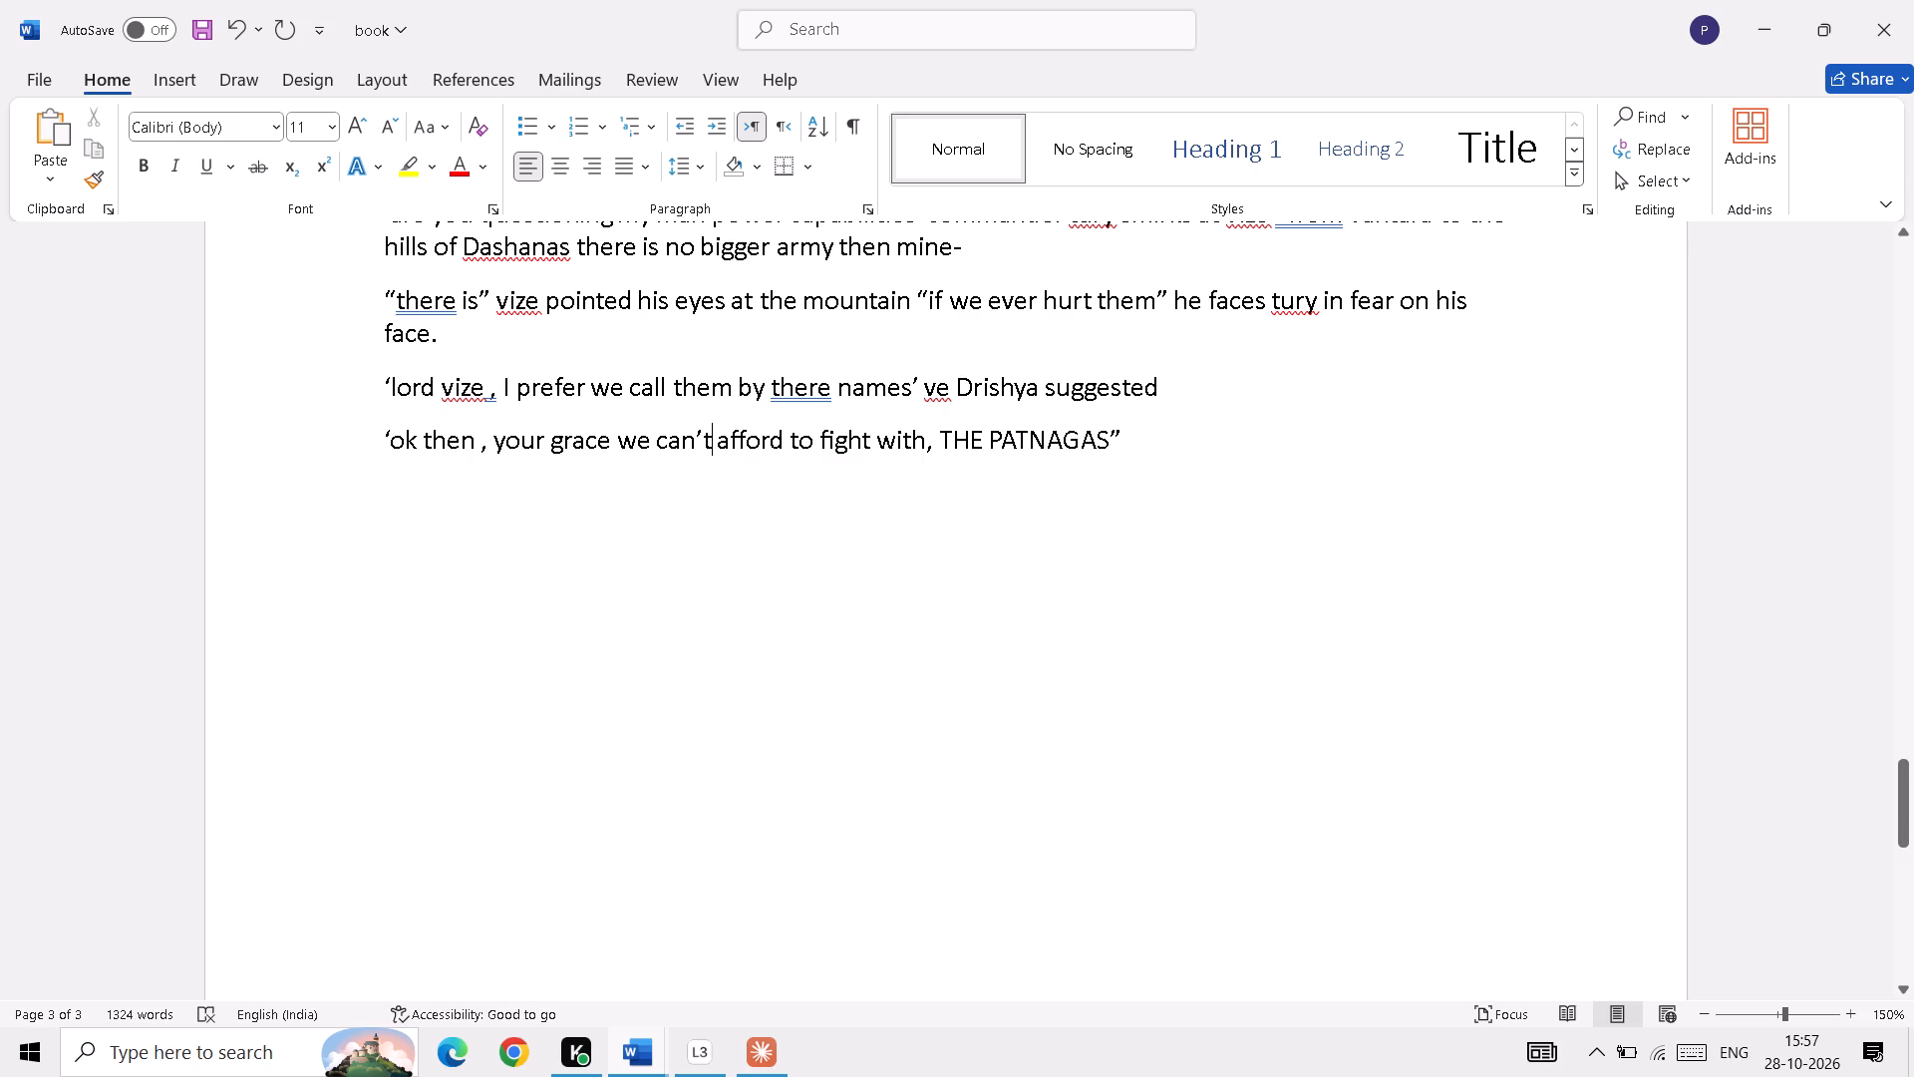
{"action": "scroll", "coordinate": [907, 482], "scroll_direction": "down", "scroll_amount": 19}
{"action": "scroll", "coordinate": [907, 482], "scroll_direction": "up", "scroll_amount": 7}
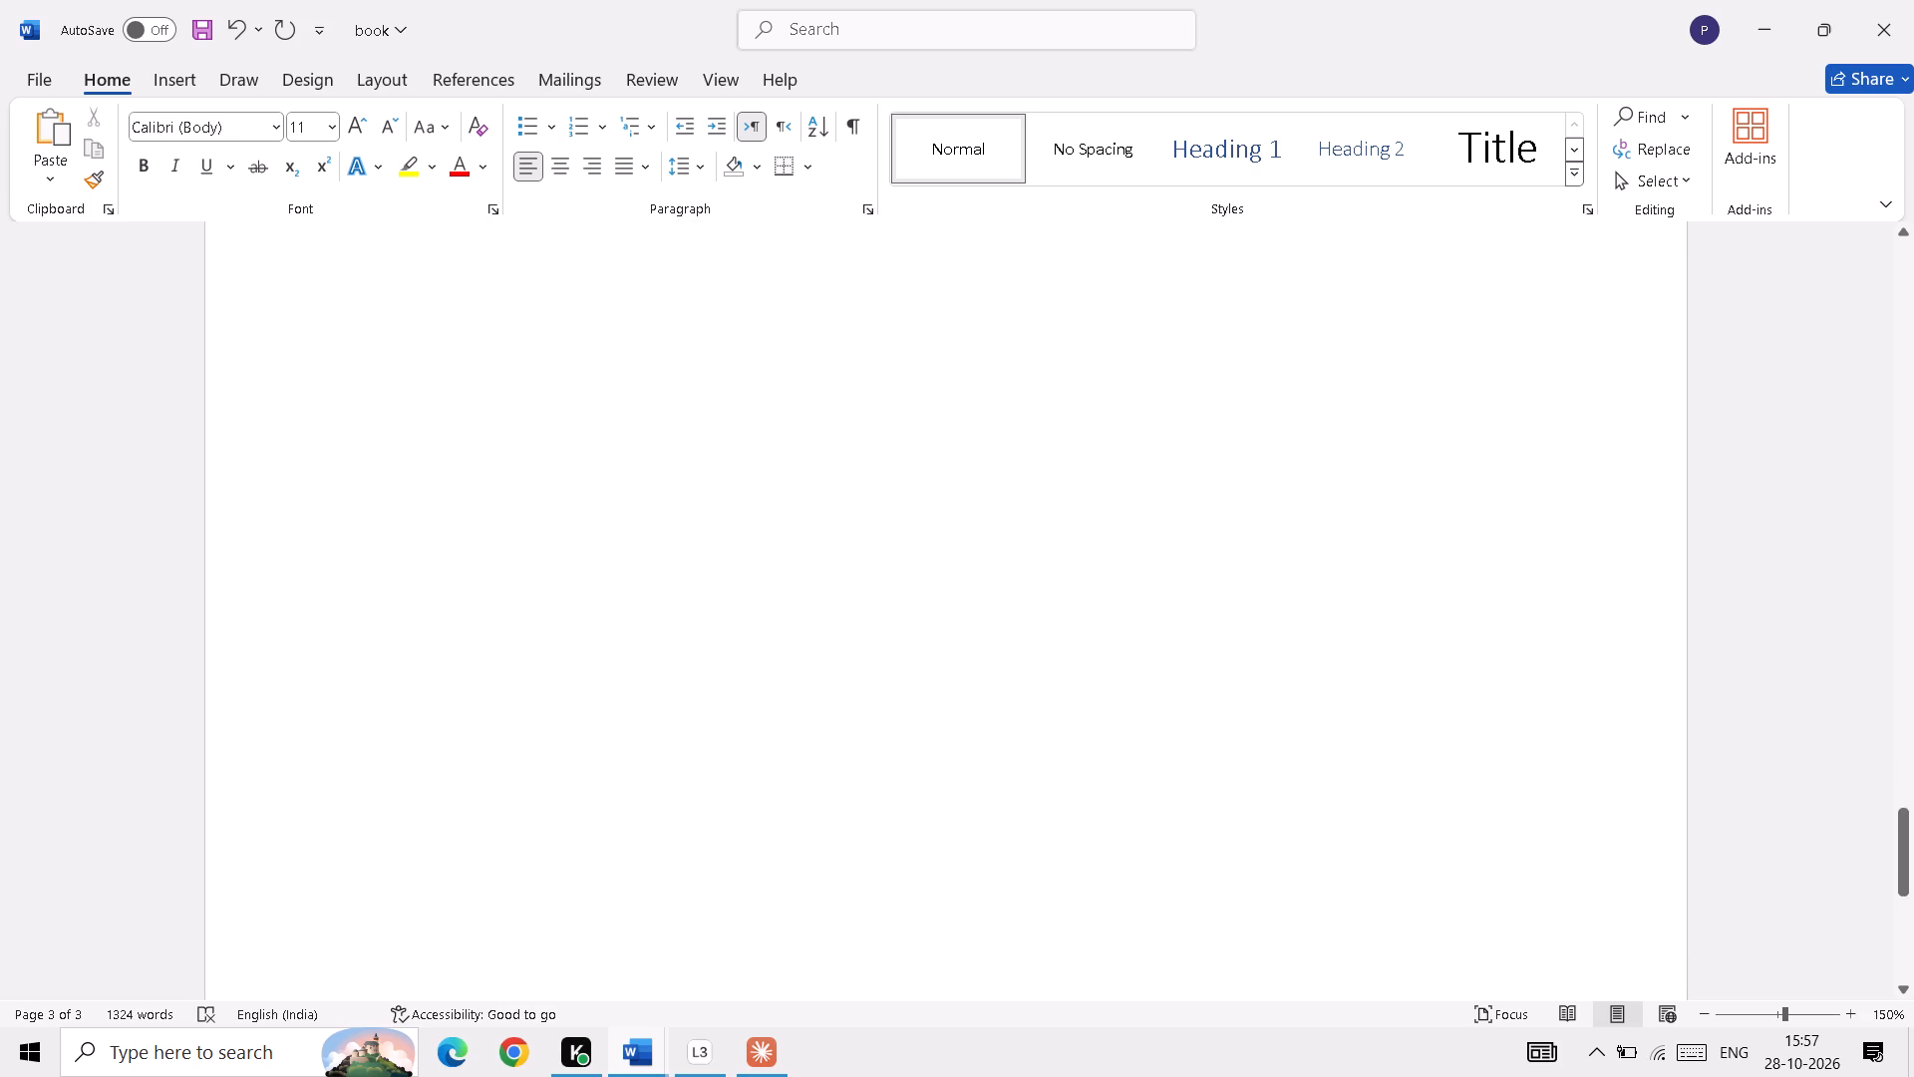
{"action": "scroll", "coordinate": [907, 482], "scroll_direction": "up", "scroll_amount": 20}
{"action": "scroll", "coordinate": [907, 482], "scroll_direction": "up", "scroll_amount": 20}
{"action": "scroll", "coordinate": [907, 482], "scroll_direction": "up", "scroll_amount": 8}
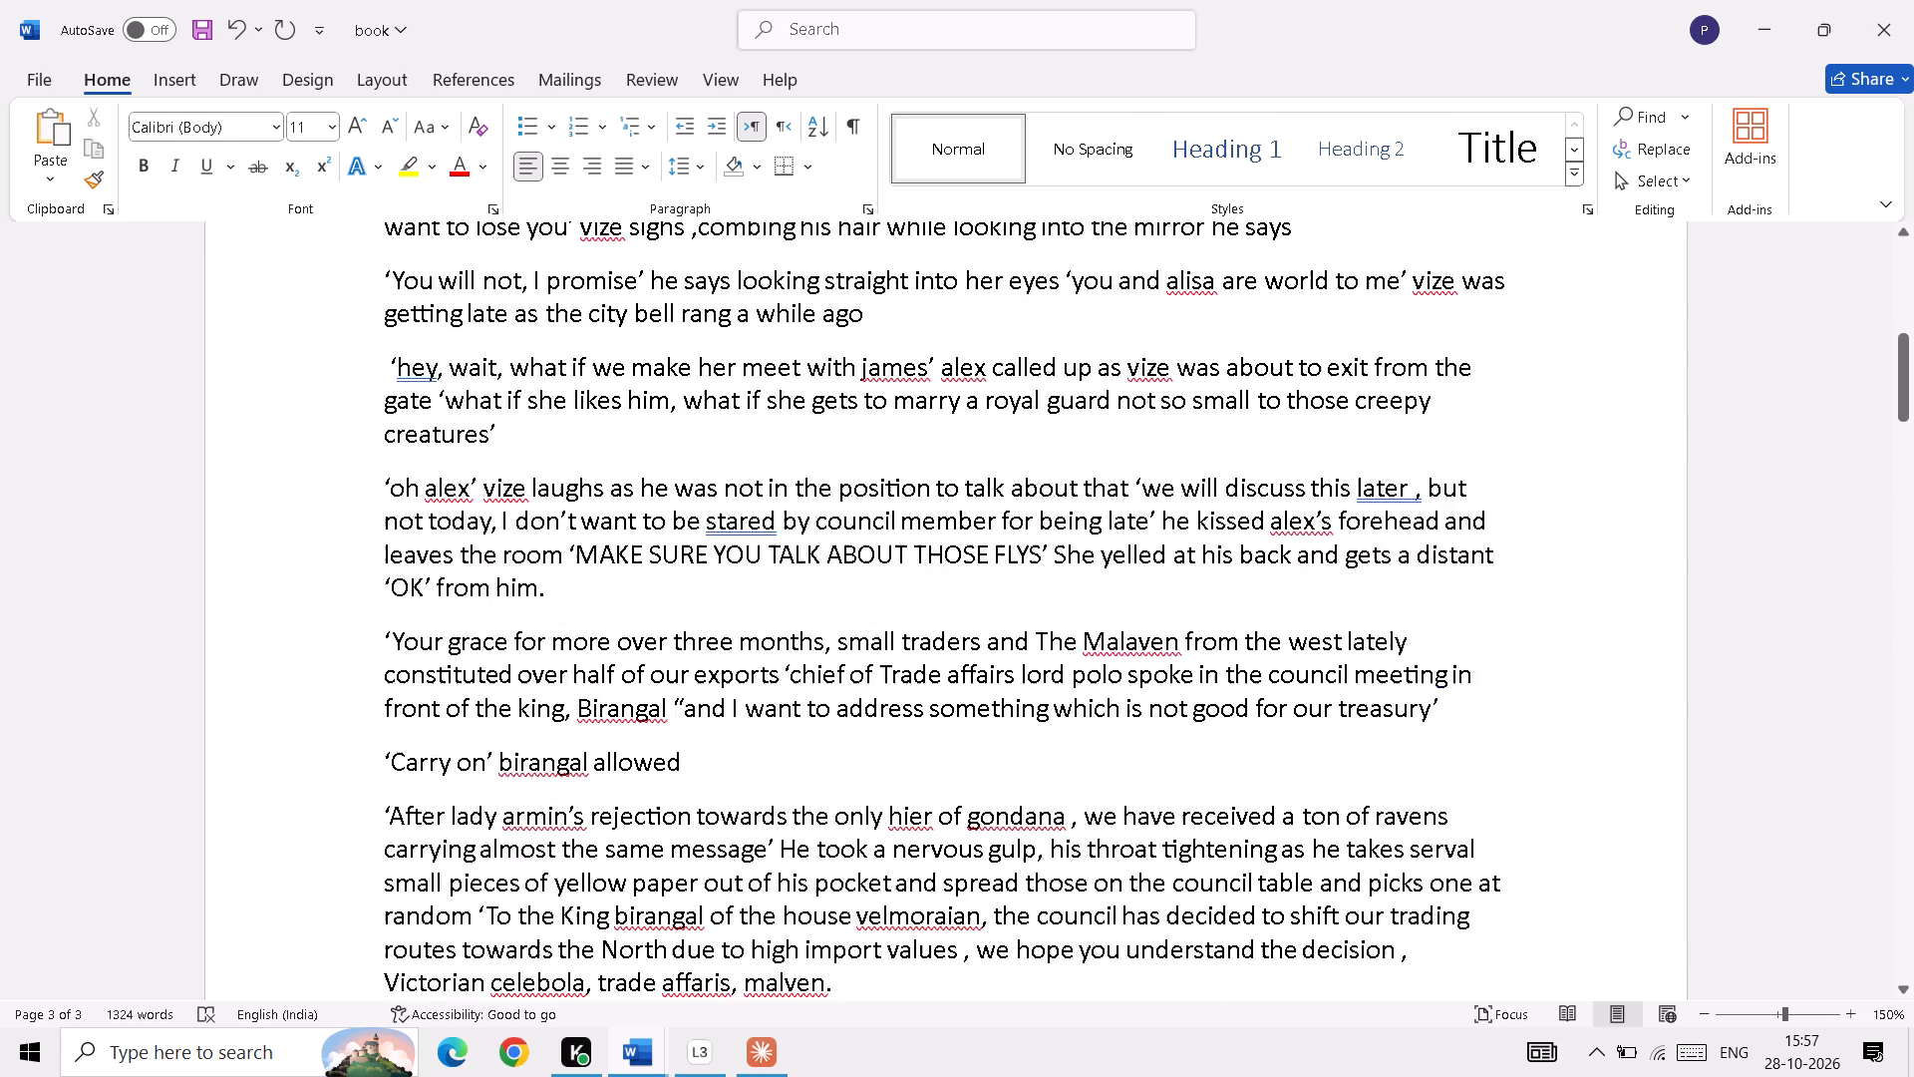
{"action": "scroll", "coordinate": [907, 482], "scroll_direction": "up", "scroll_amount": 11}
{"action": "double_click", "coordinate": [571, 543]}
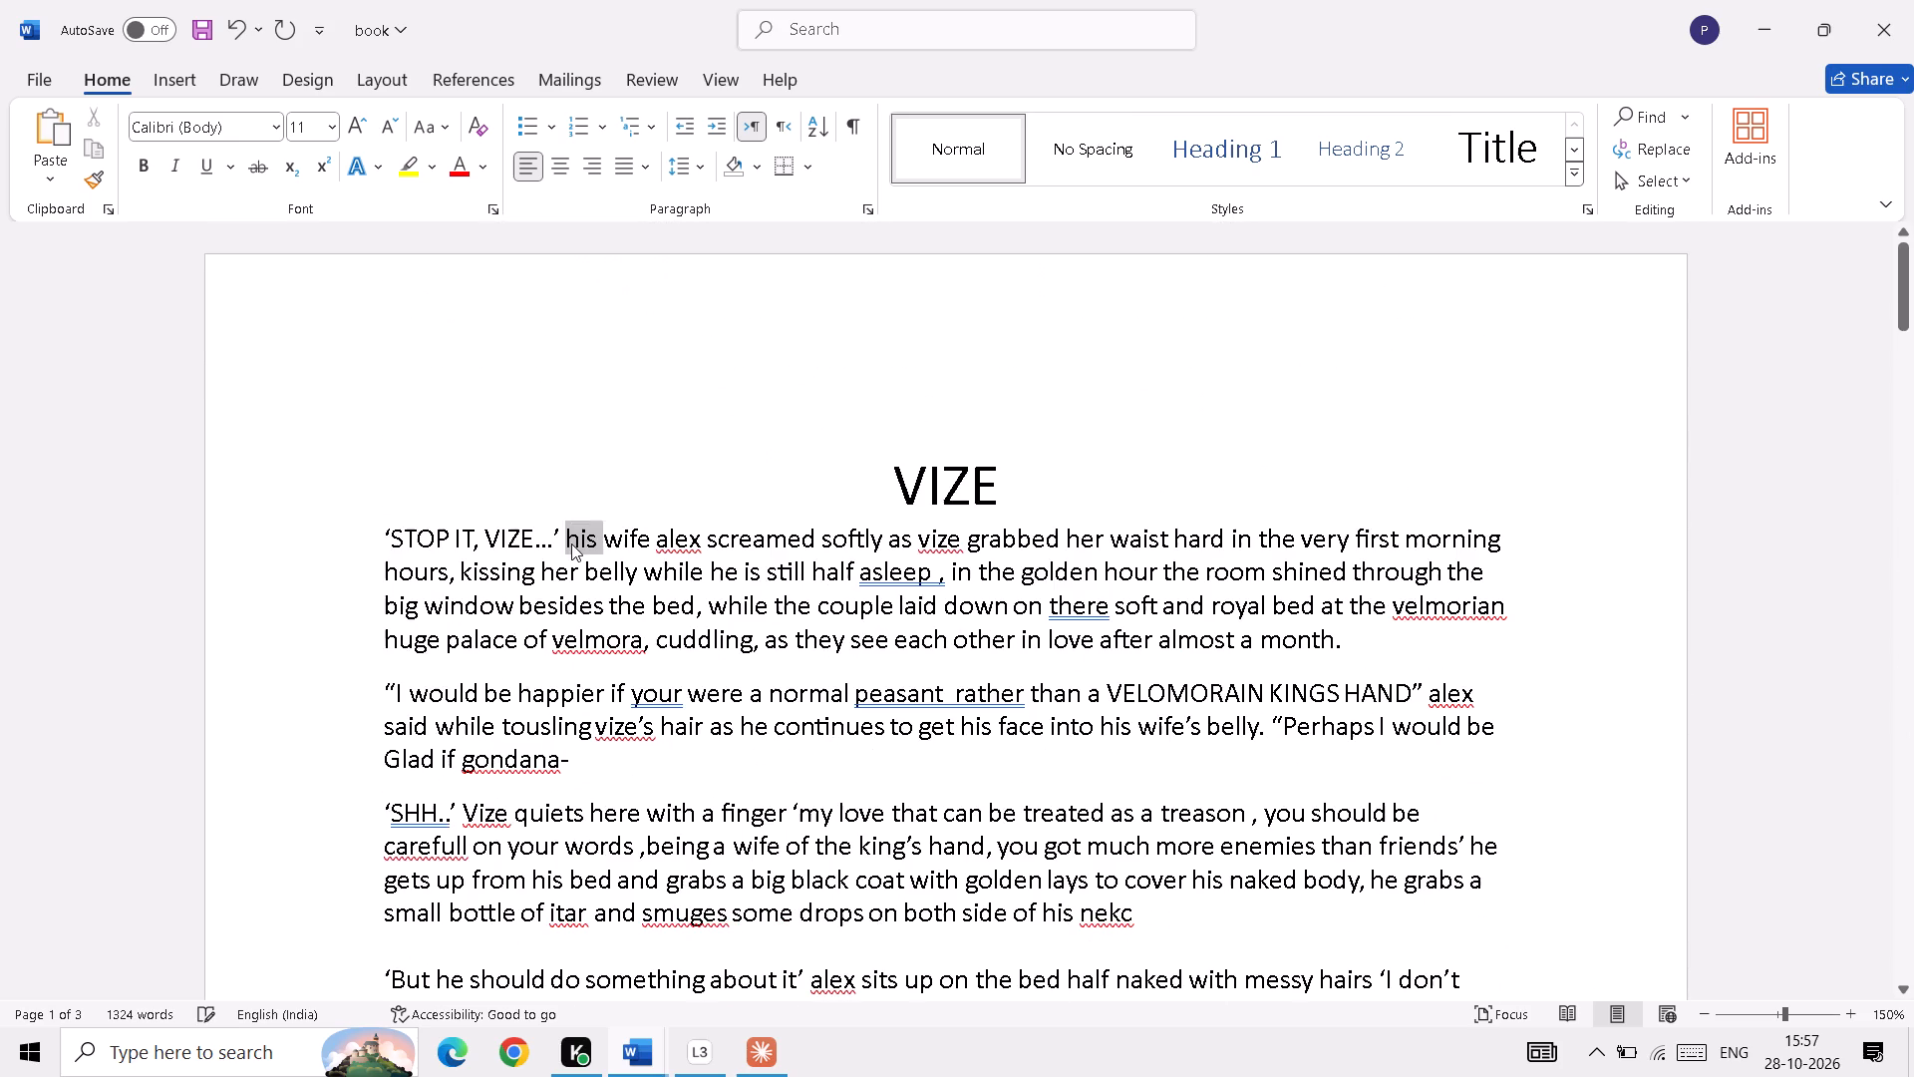
{"action": "left_click", "coordinate": [622, 544]}
{"action": "left_click", "coordinate": [669, 546]}
{"action": "left_click", "coordinate": [731, 554]}
{"action": "left_click", "coordinate": [823, 549]}
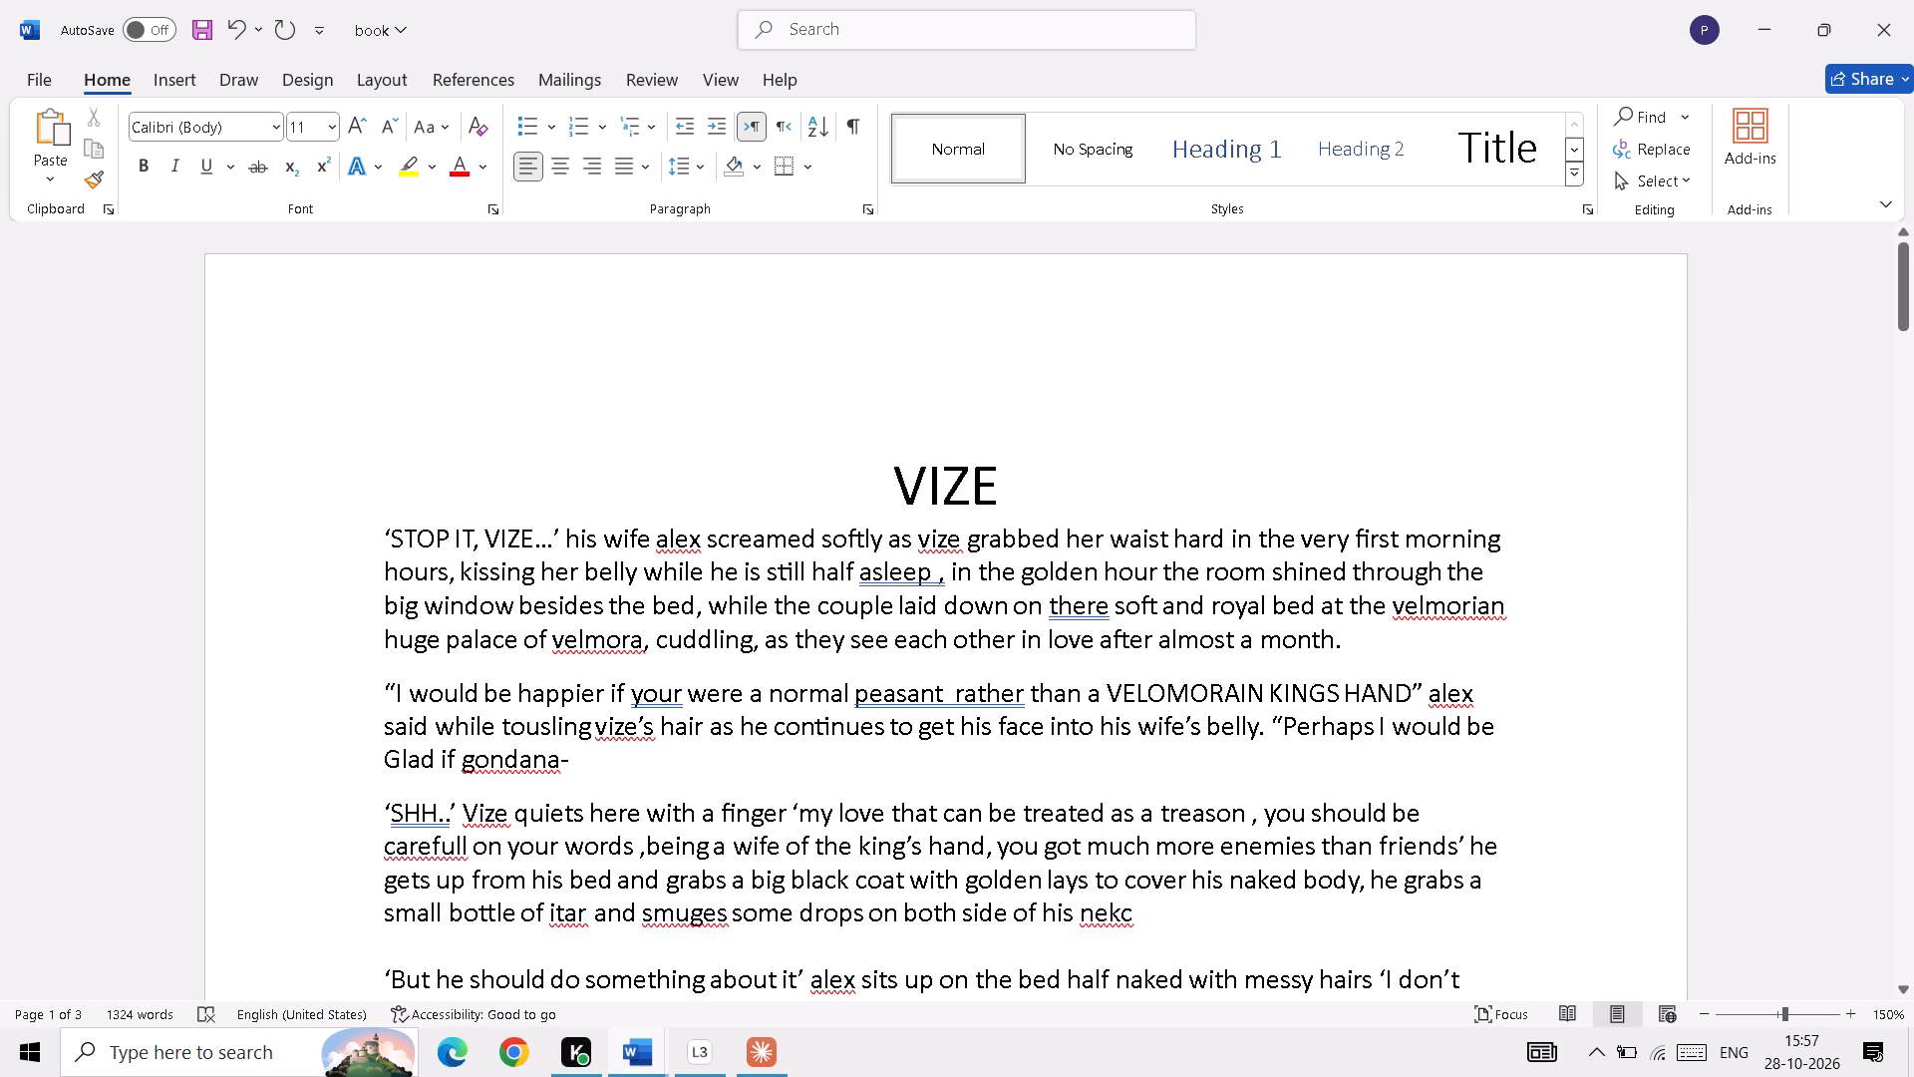
{"action": "left_click_drag", "start_coordinate": [584, 587], "coordinate": [638, 593]}
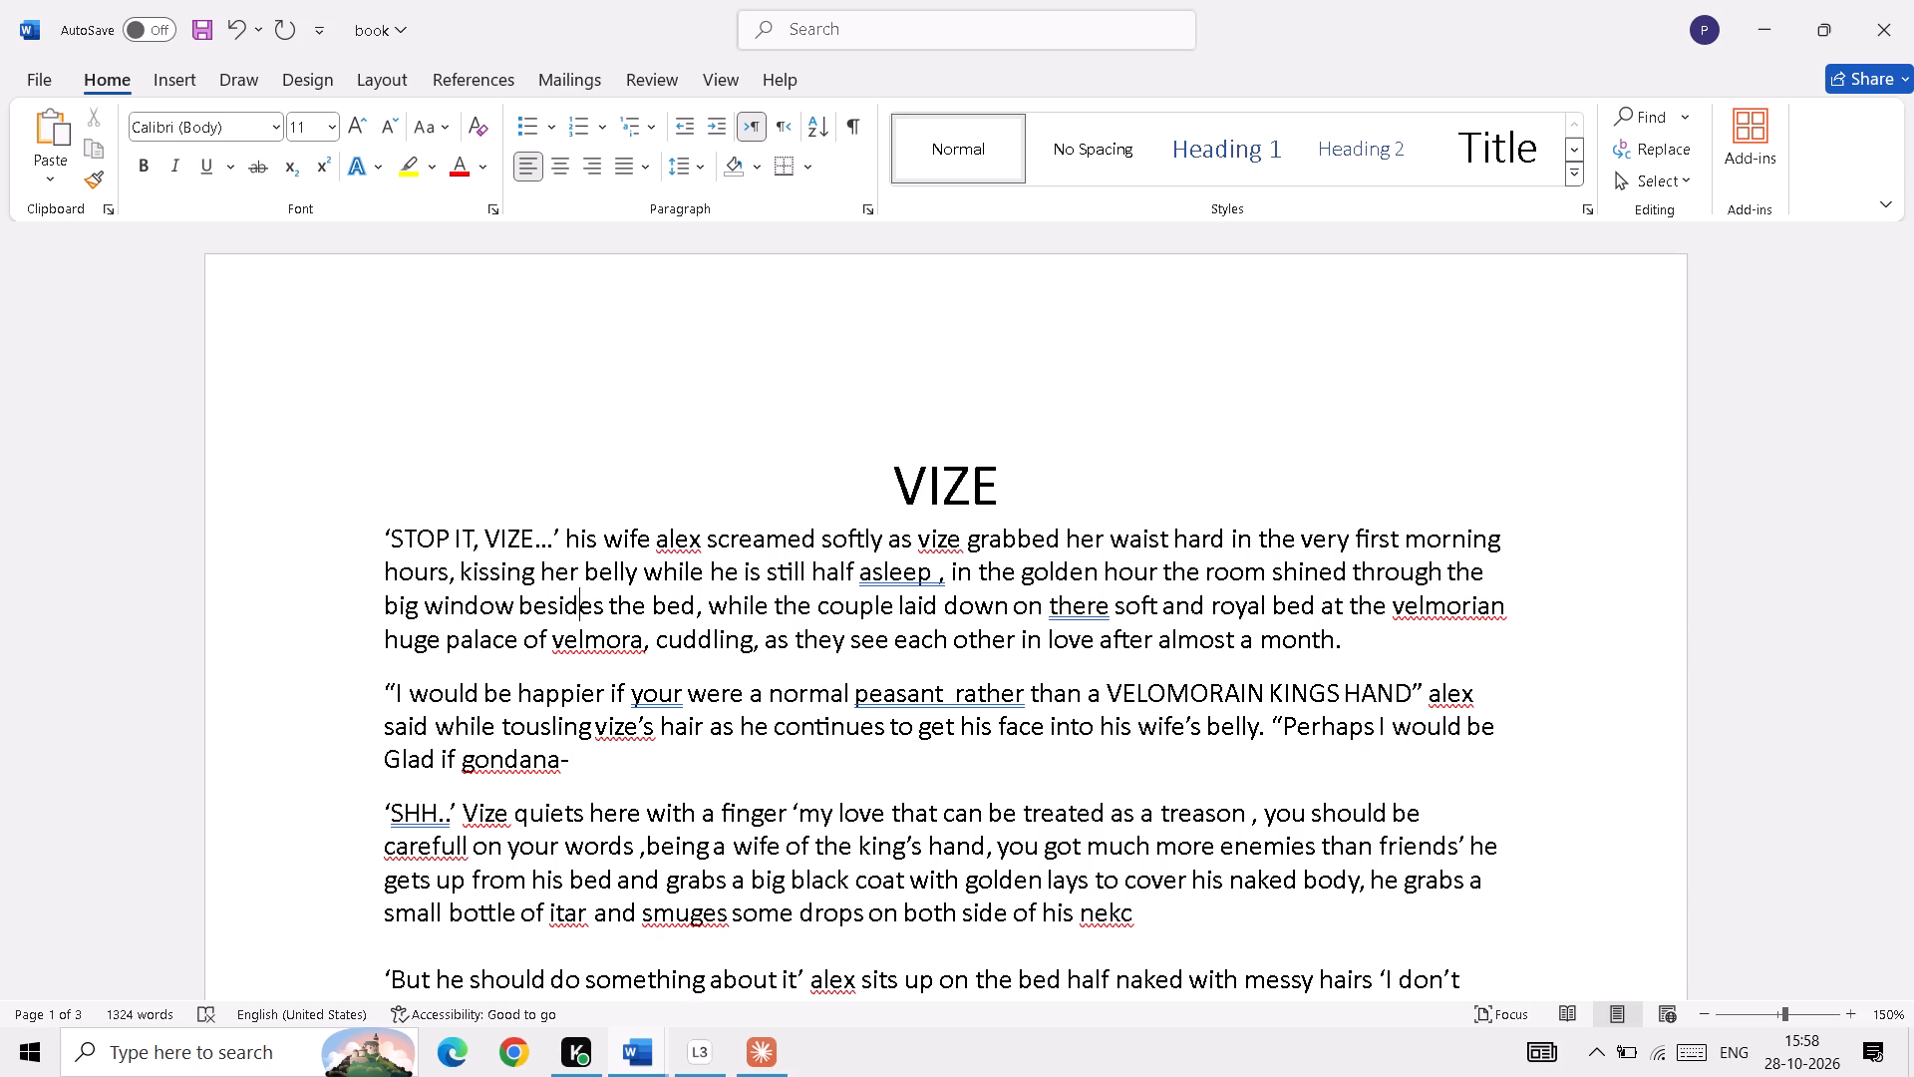
{"action": "left_click_drag", "start_coordinate": [721, 730], "coordinate": [860, 740]}
{"action": "left_click", "coordinate": [863, 739]}
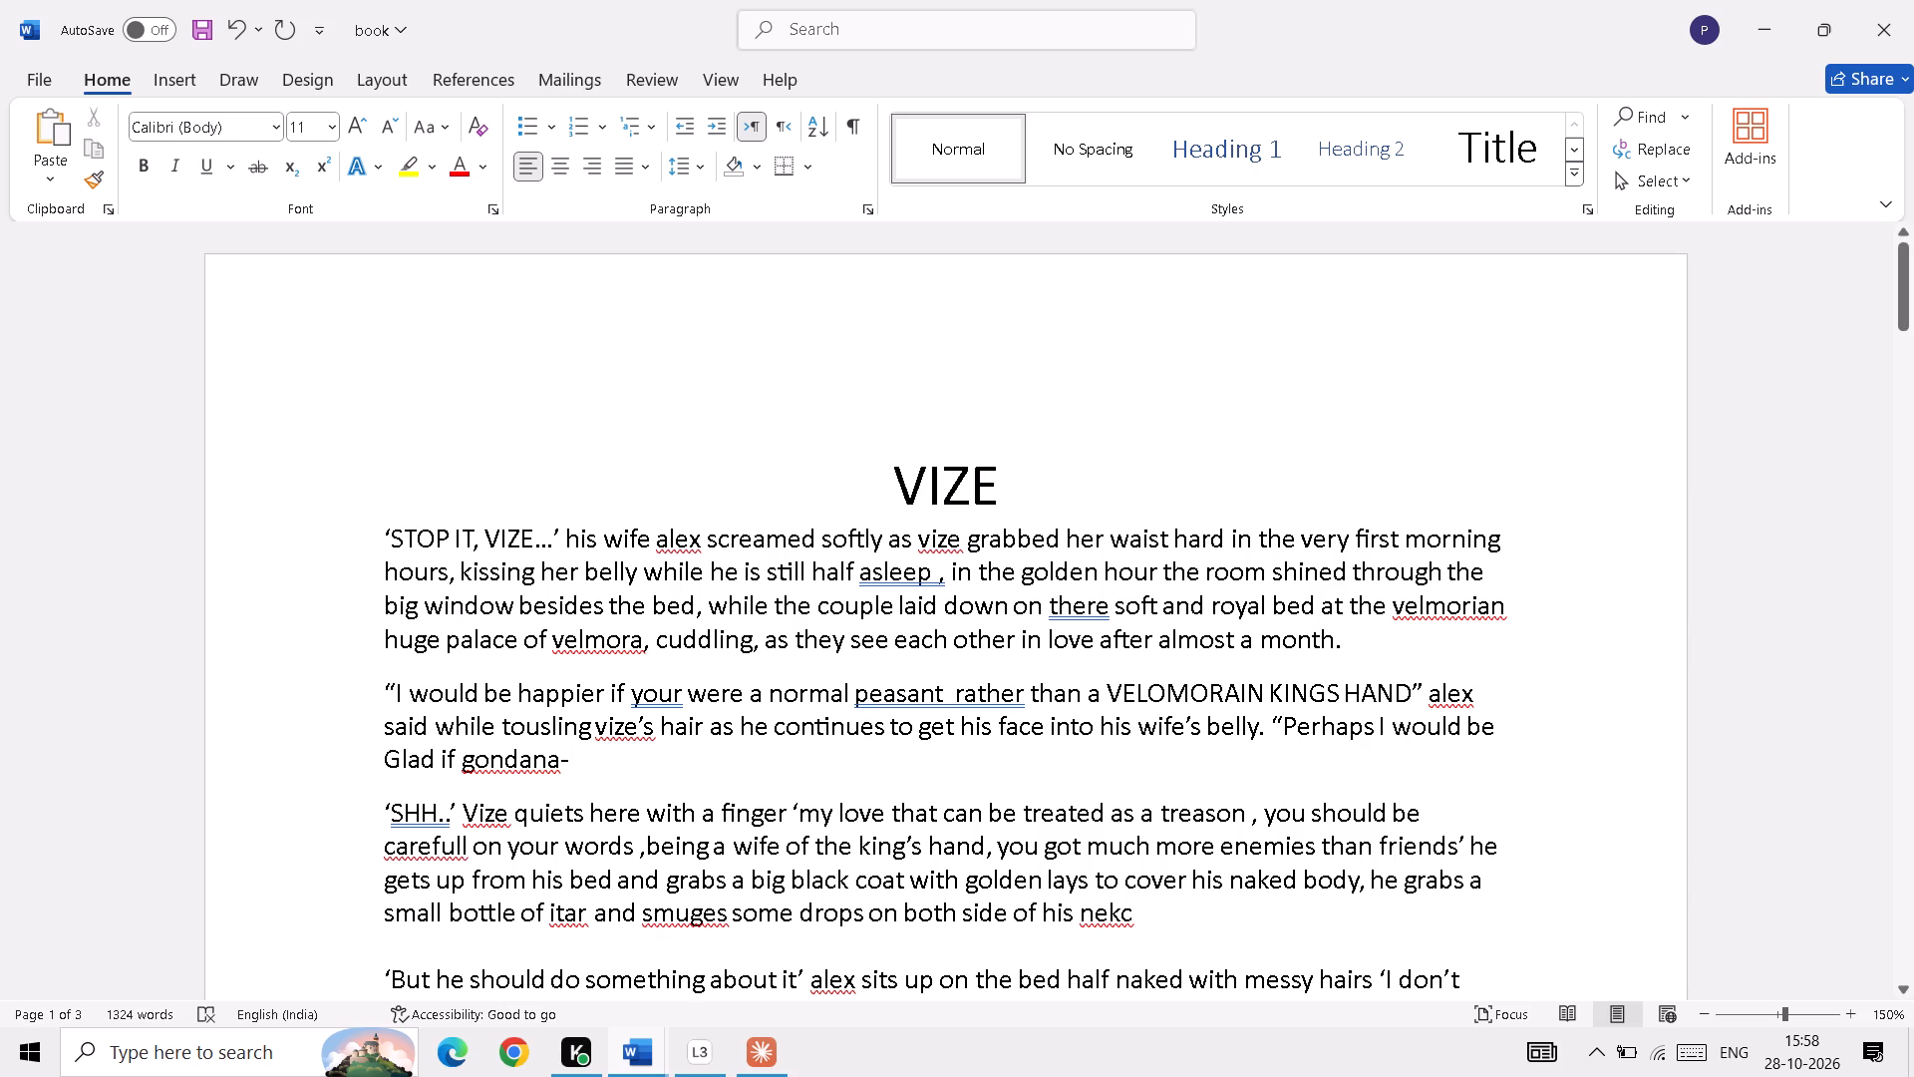
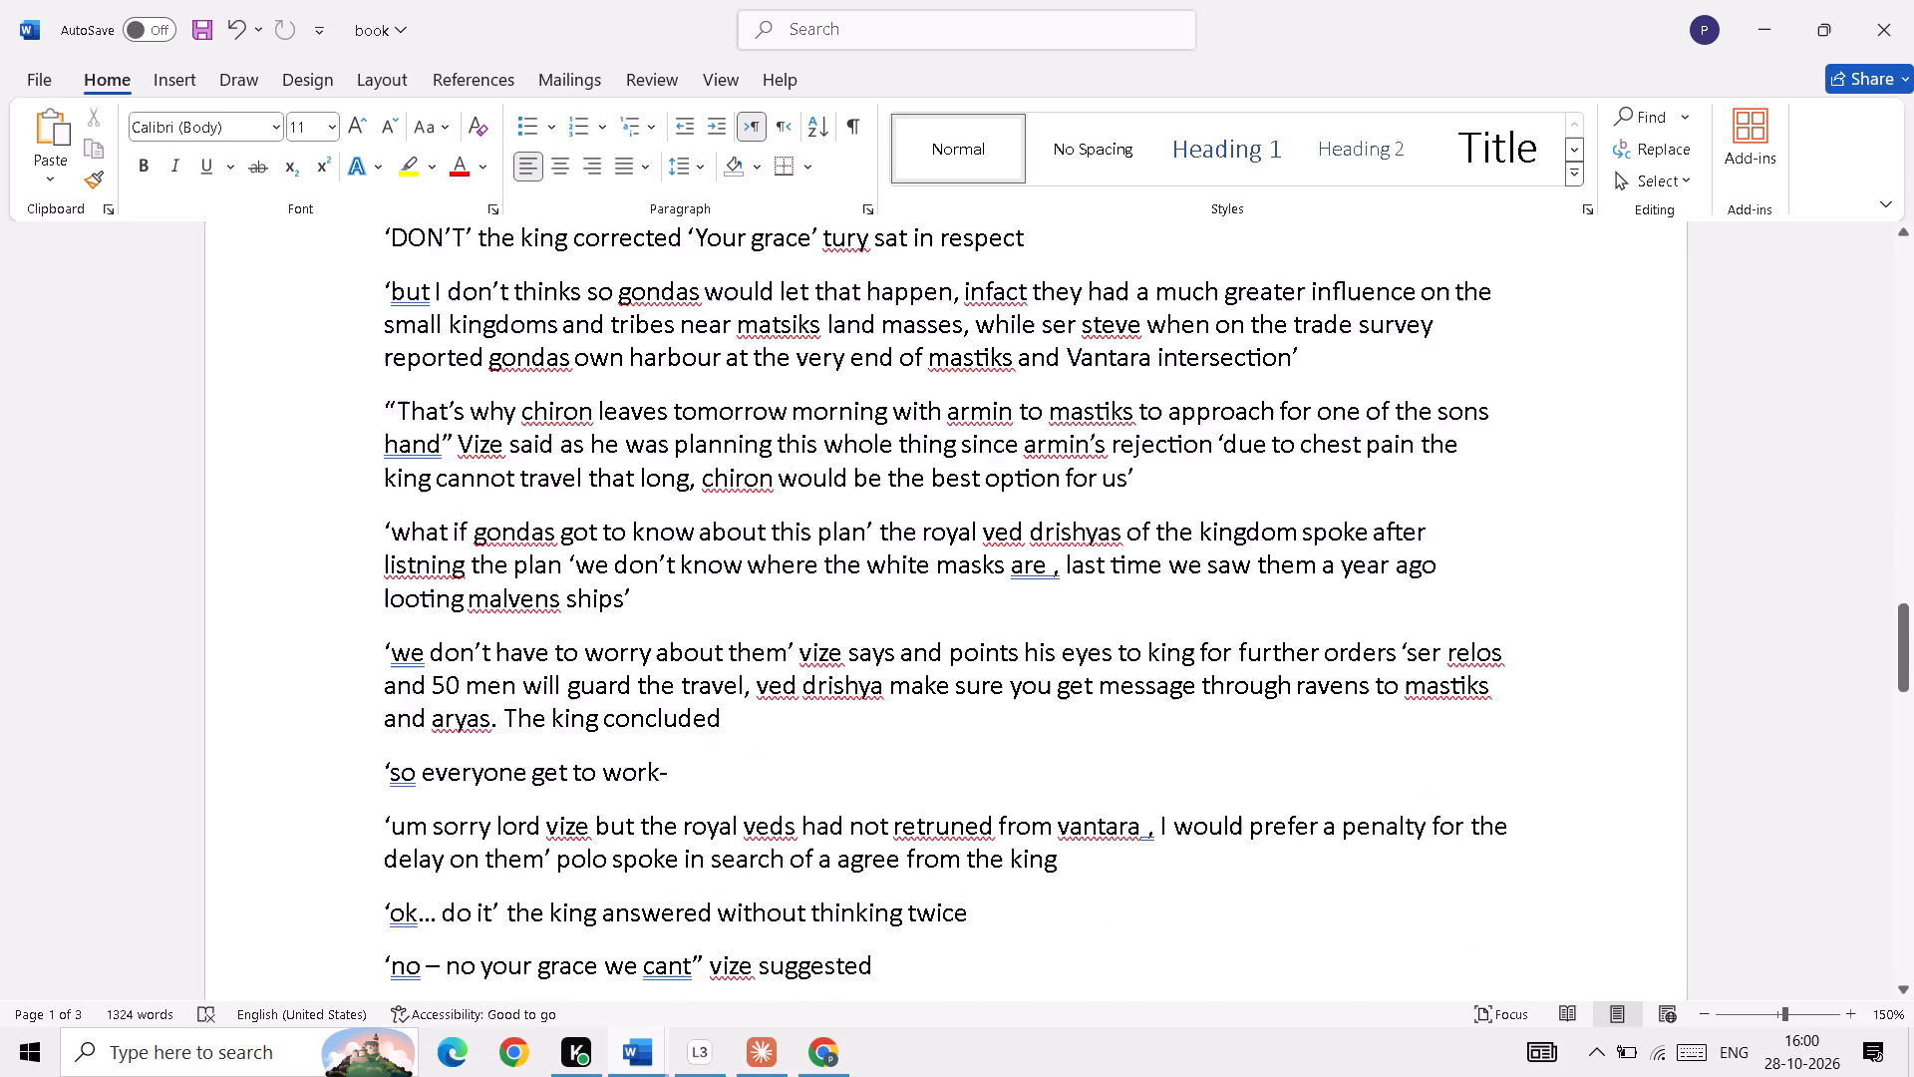
{"action": "scroll", "coordinate": [692, 875], "scroll_direction": "down", "scroll_amount": 20}
{"action": "scroll", "coordinate": [692, 875], "scroll_direction": "up", "scroll_amount": 7}
{"action": "scroll", "coordinate": [692, 875], "scroll_direction": "down", "scroll_amount": 1}
{"action": "scroll", "coordinate": [692, 875], "scroll_direction": "up", "scroll_amount": 20}
{"action": "scroll", "coordinate": [692, 875], "scroll_direction": "up", "scroll_amount": 19}
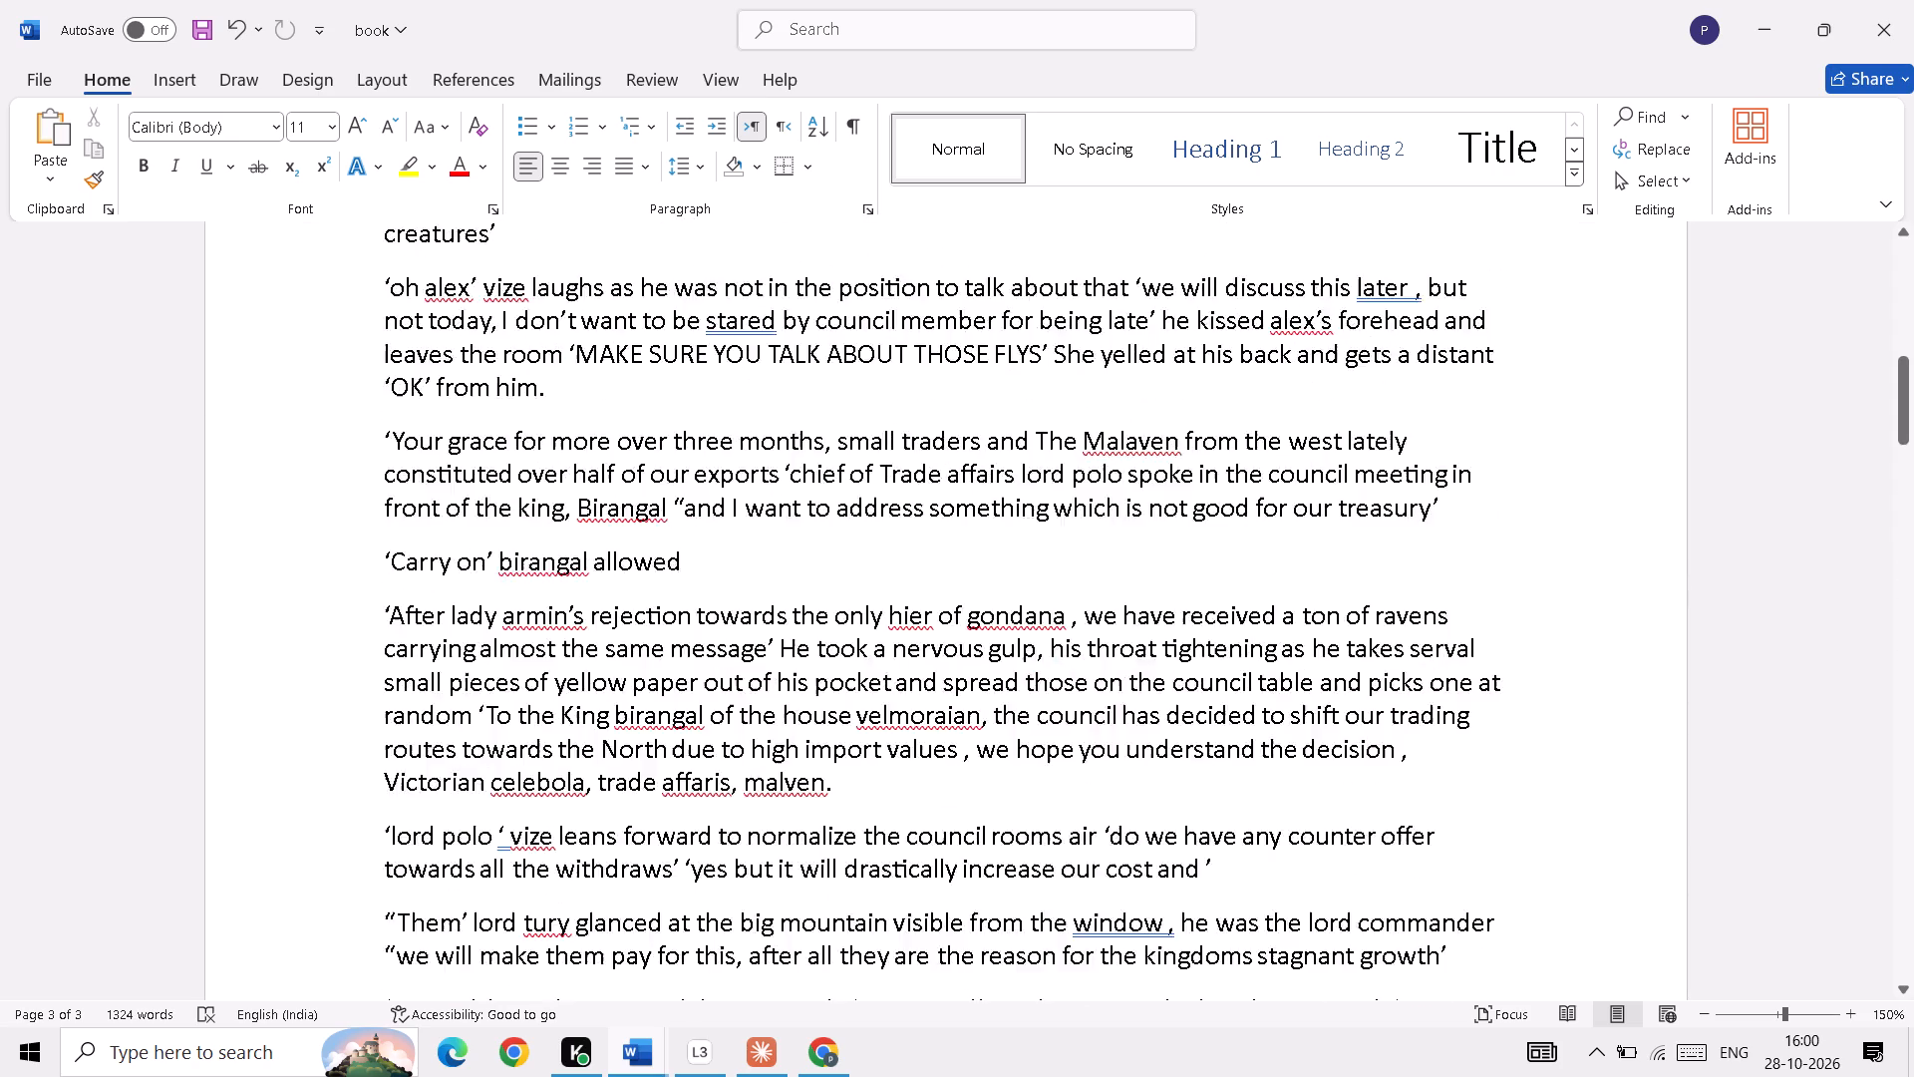
{"action": "scroll", "coordinate": [416, 551], "scroll_direction": "up", "scroll_amount": 11}
{"action": "left_click", "coordinate": [1565, 1008]}
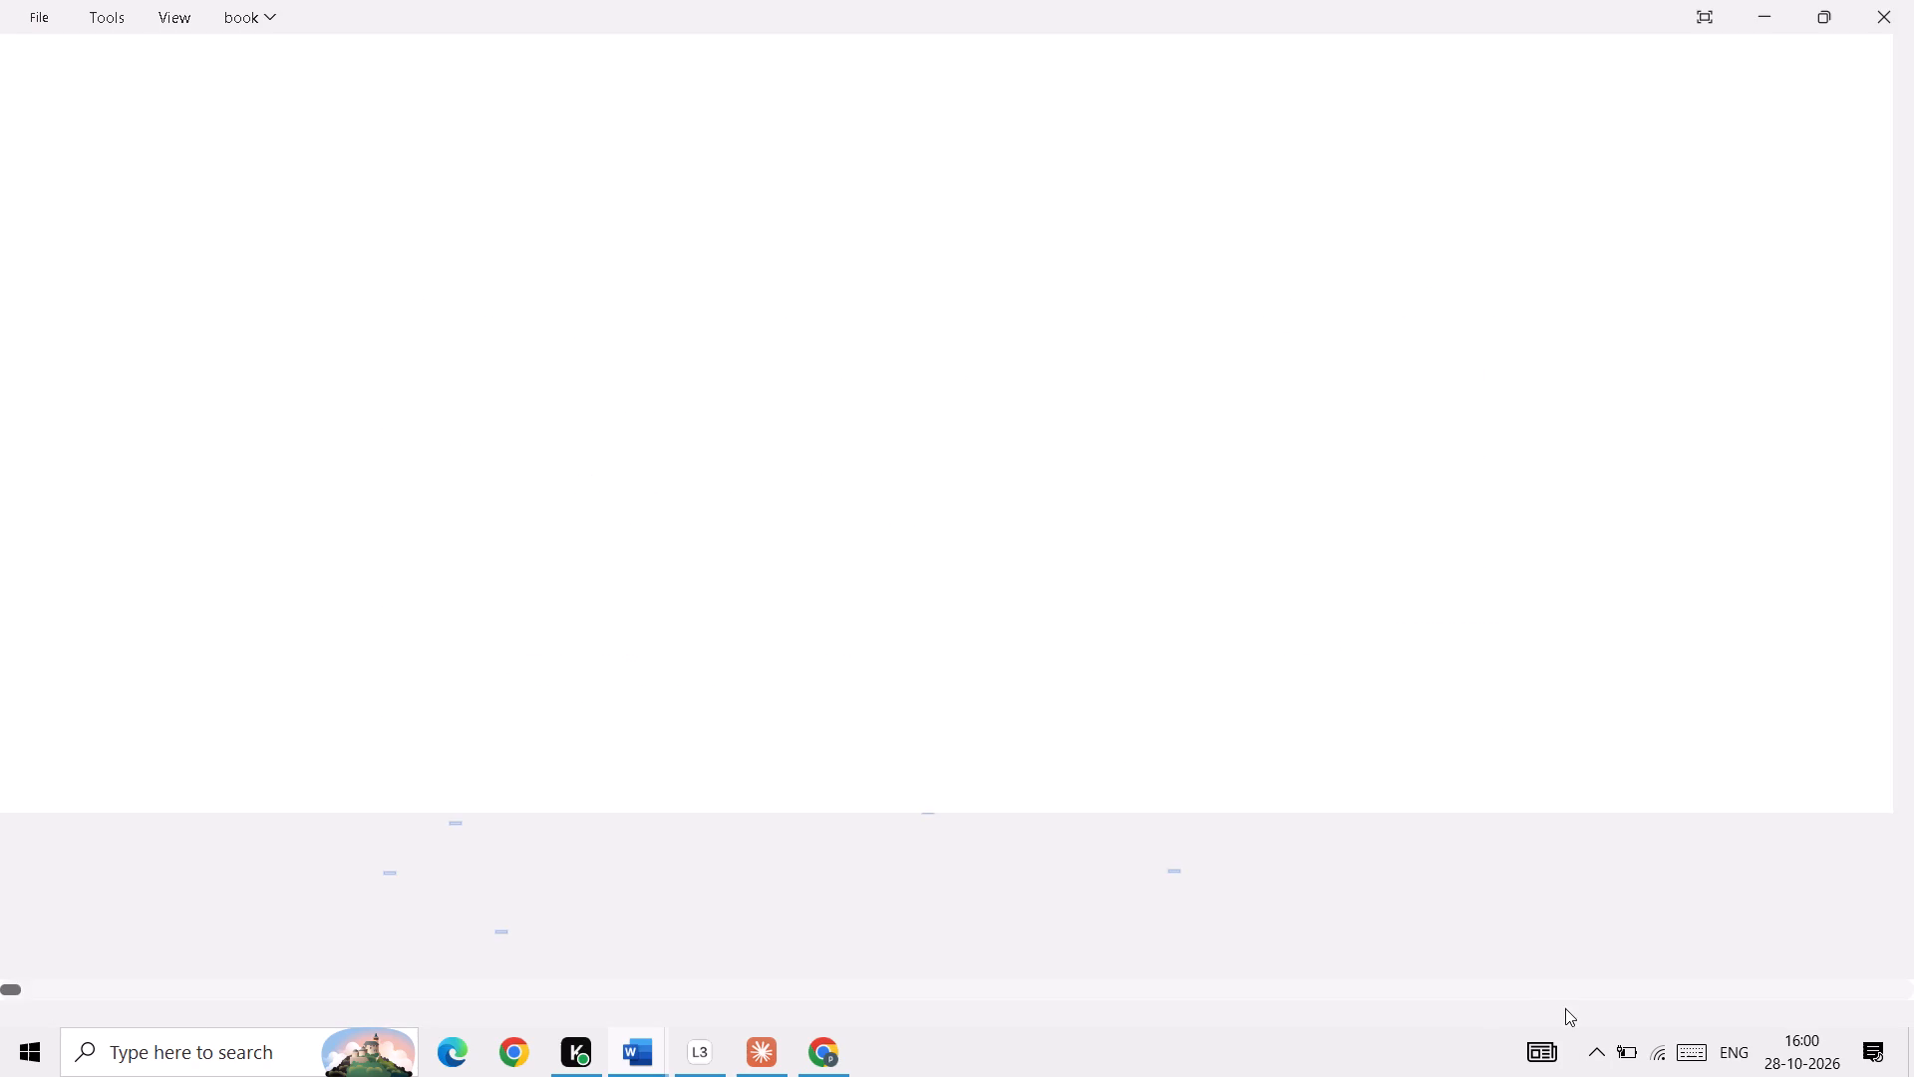
{"action": "scroll", "coordinate": [1061, 601], "scroll_direction": "down", "scroll_amount": 6}
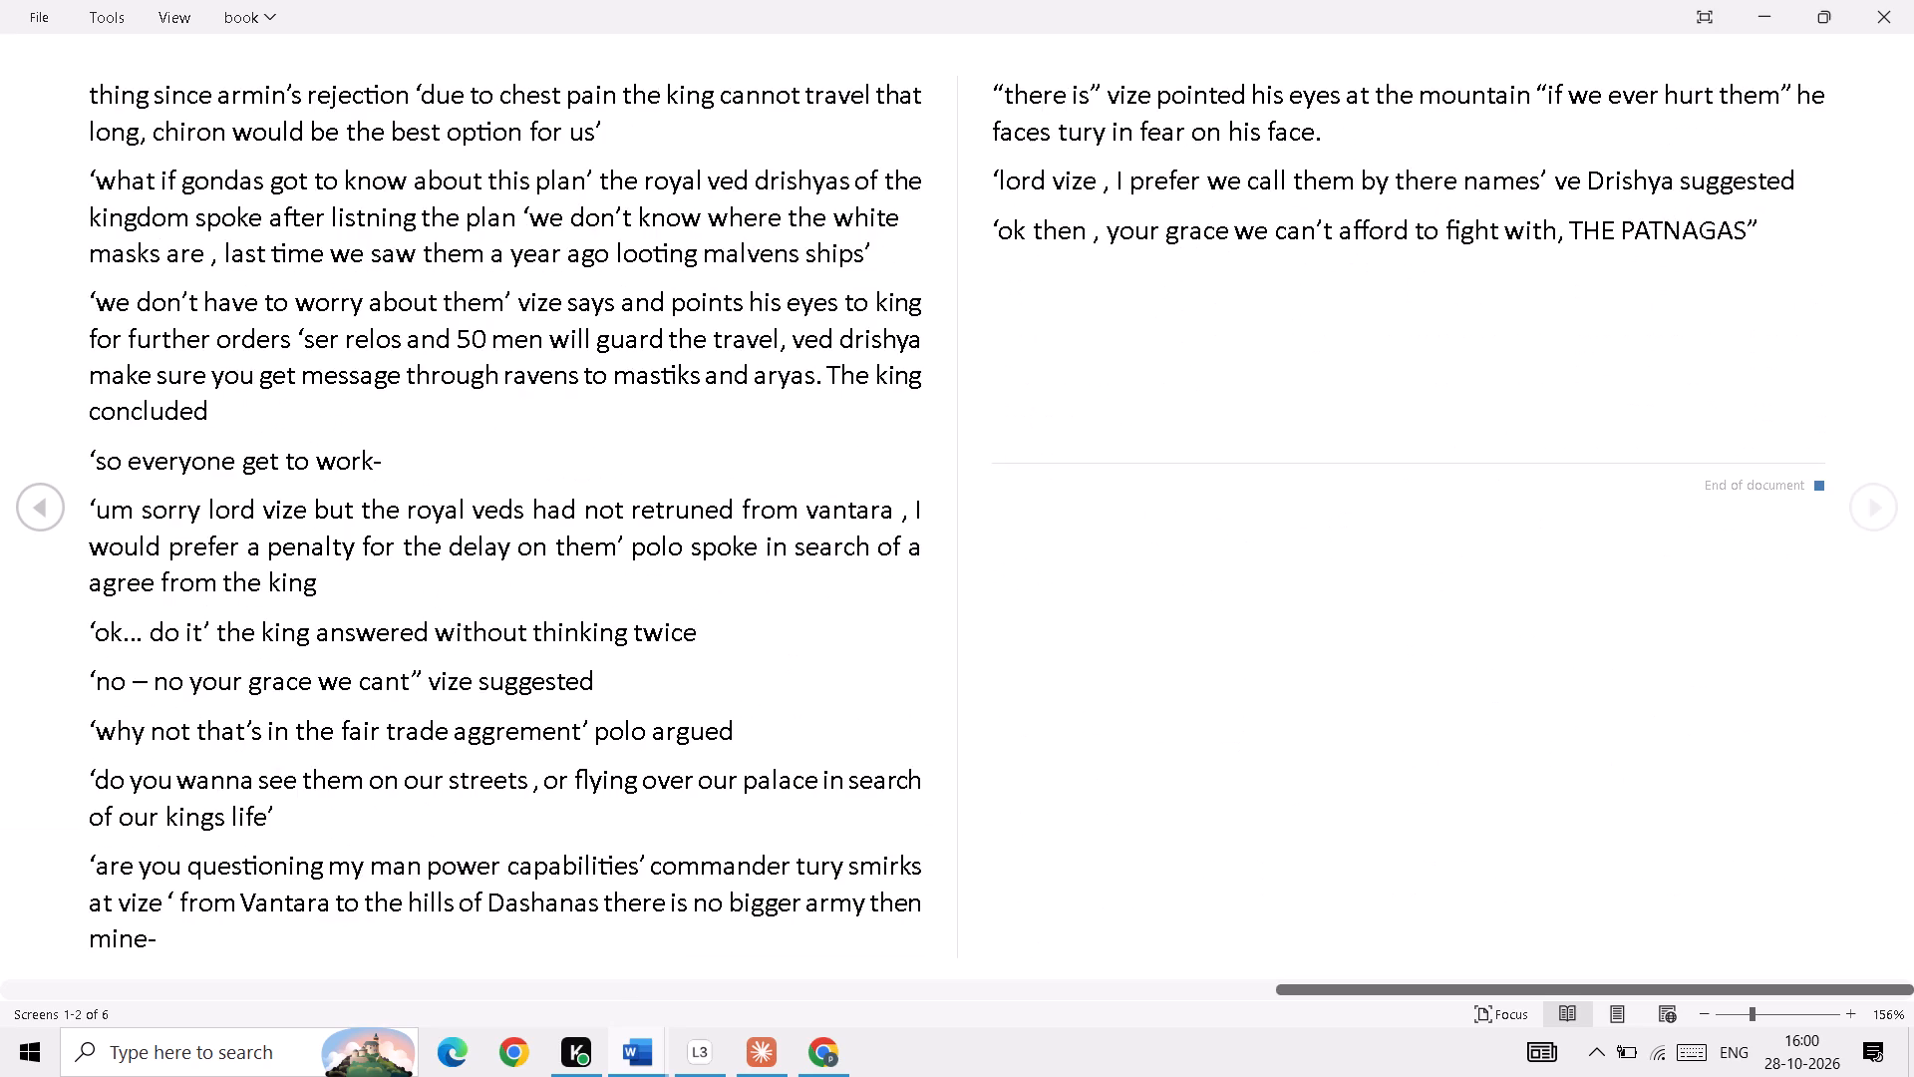
{"action": "scroll", "coordinate": [966, 635], "scroll_direction": "up", "scroll_amount": 8}
{"action": "scroll", "coordinate": [966, 635], "scroll_direction": "down", "scroll_amount": 3}
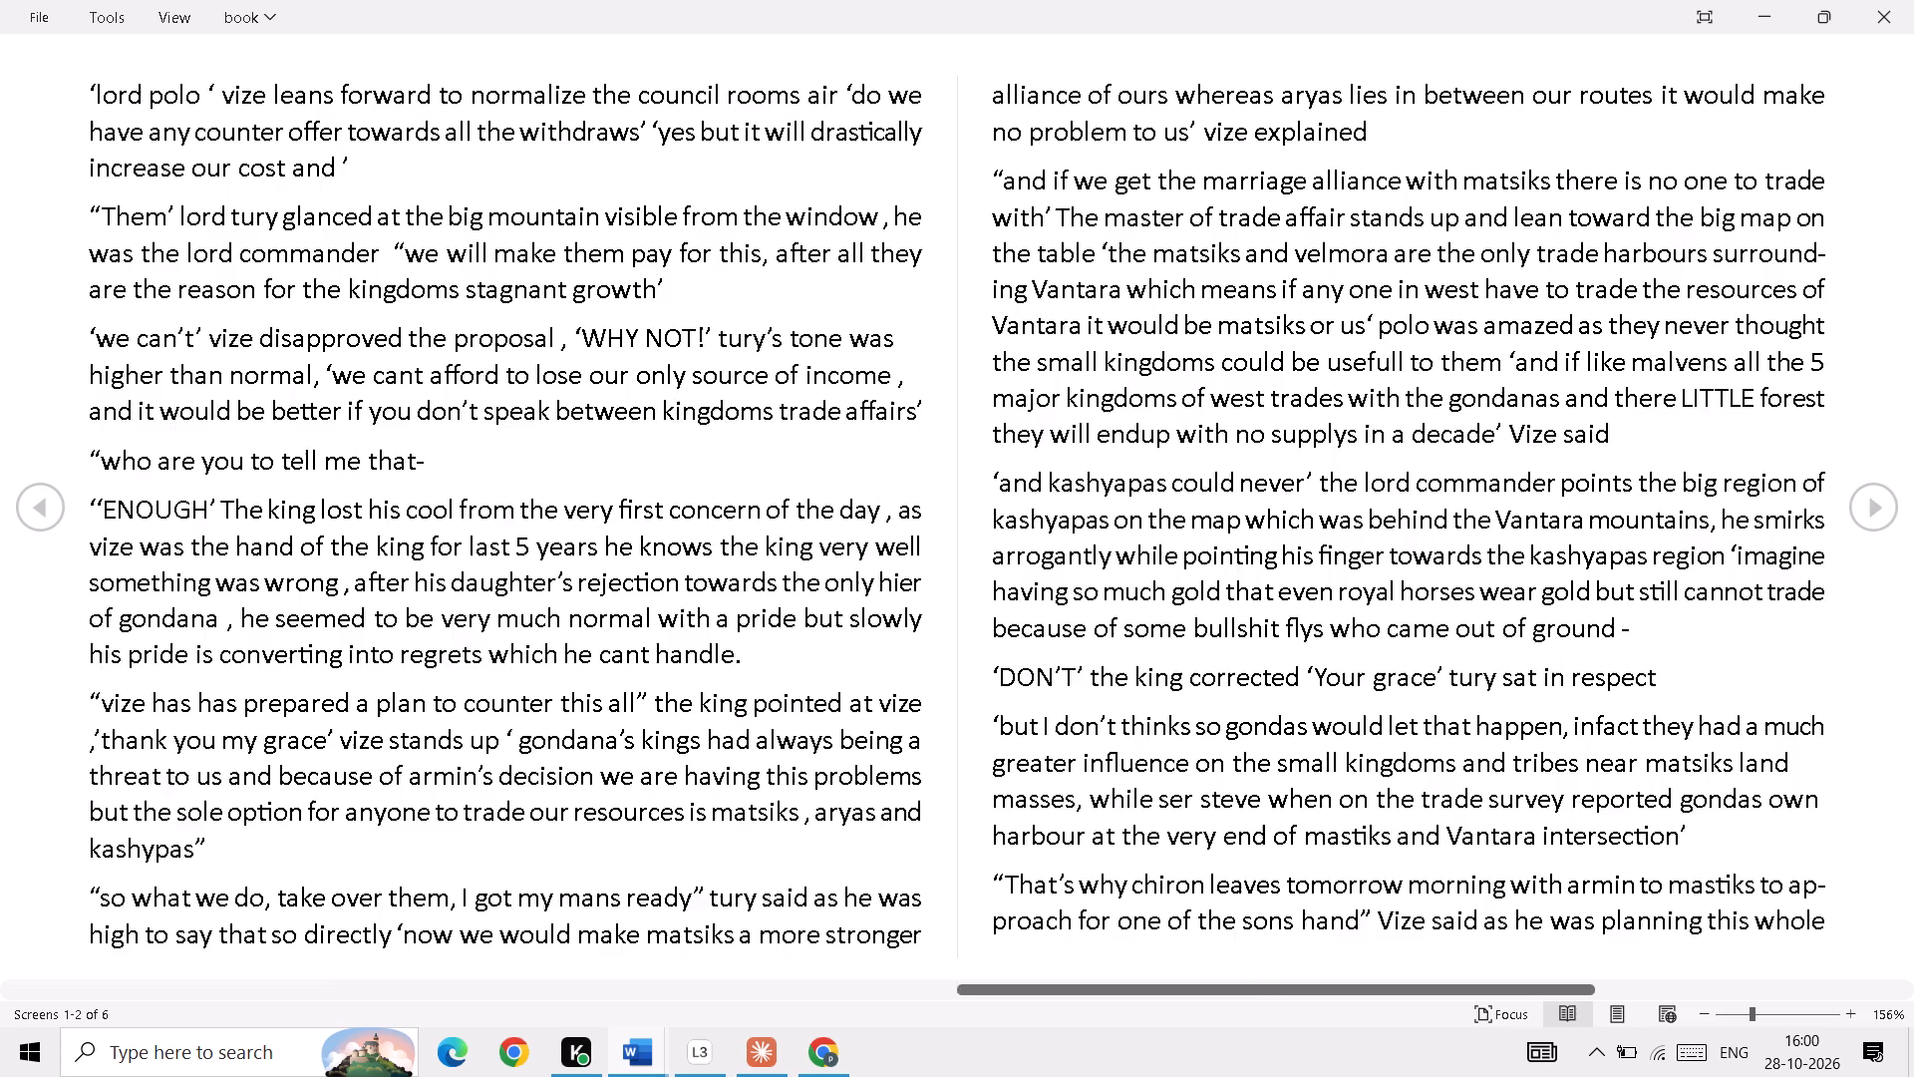
{"action": "scroll", "coordinate": [966, 635], "scroll_direction": "down", "scroll_amount": 4}
{"action": "key", "text": "Escape"}
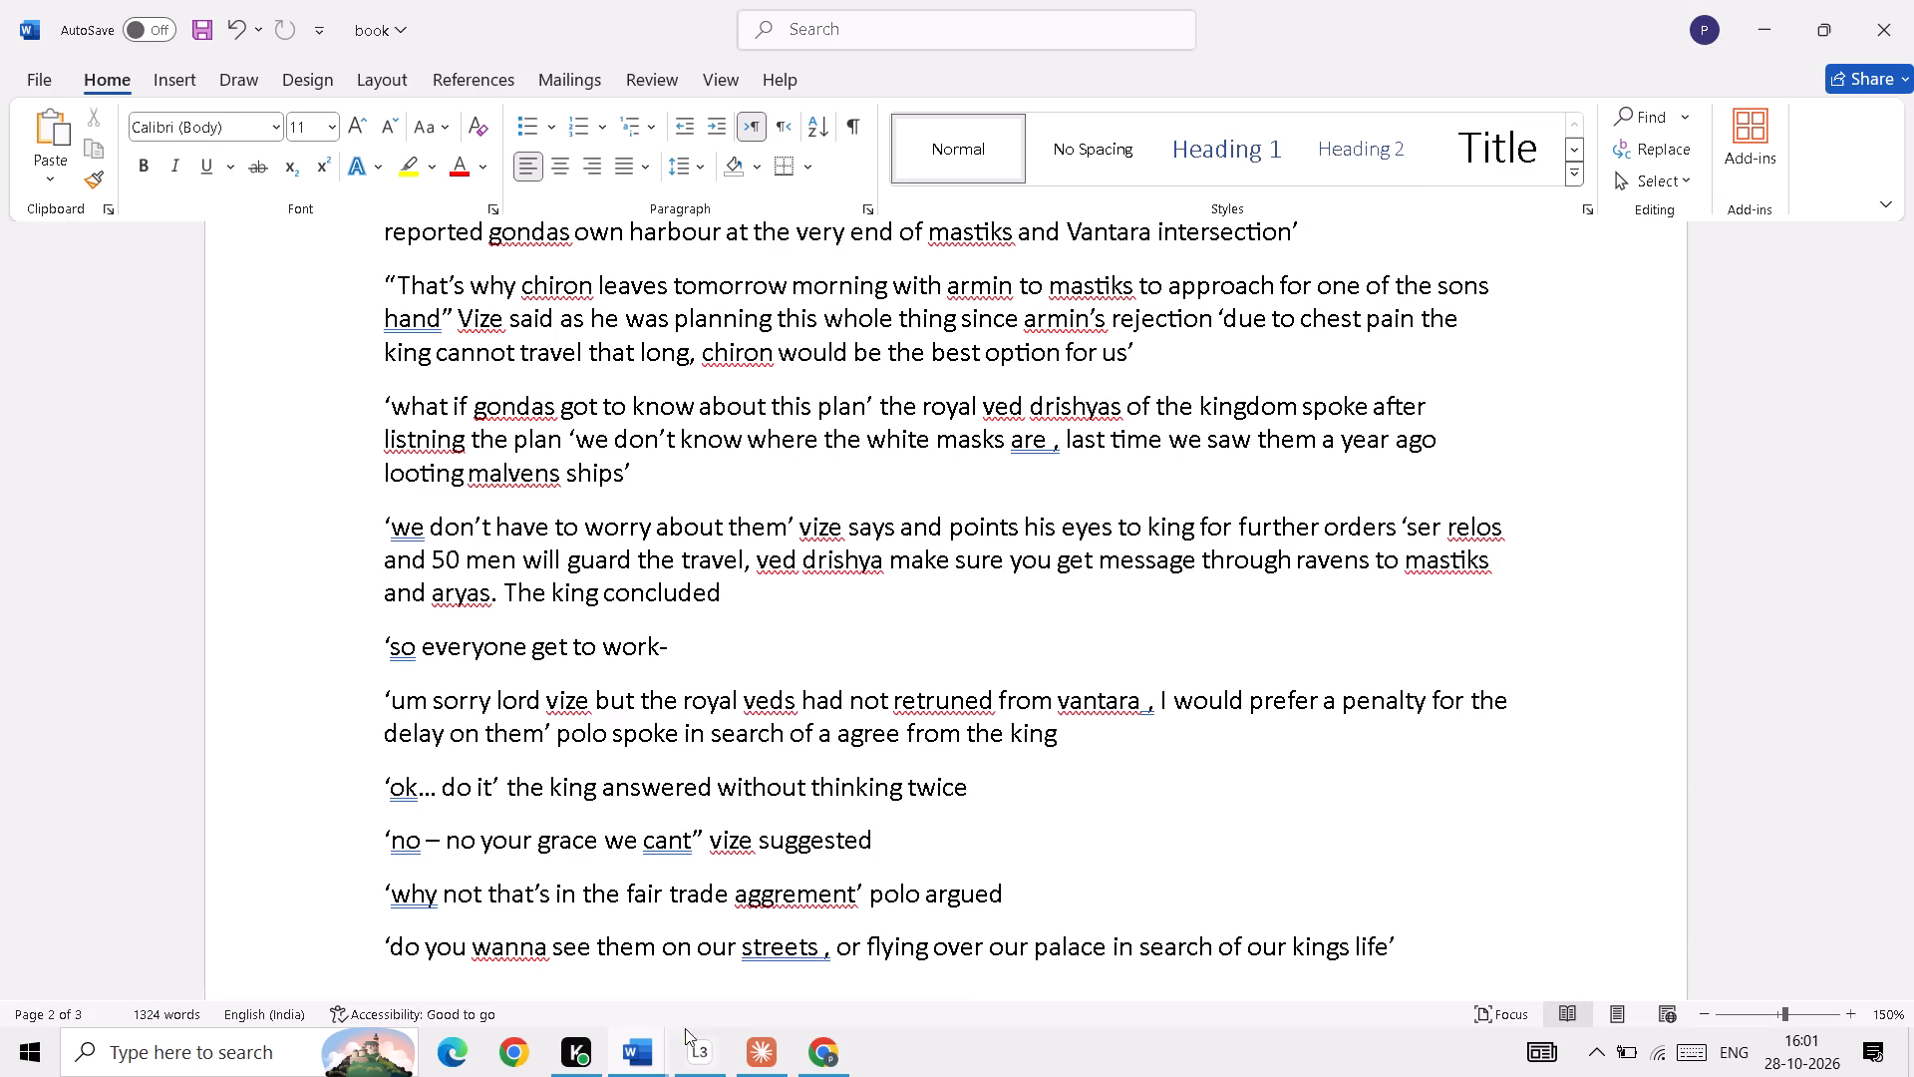
Create a blank Word document and paste the revised Vize chapter into it.
{"action": "left_click", "coordinate": [35, 79]}
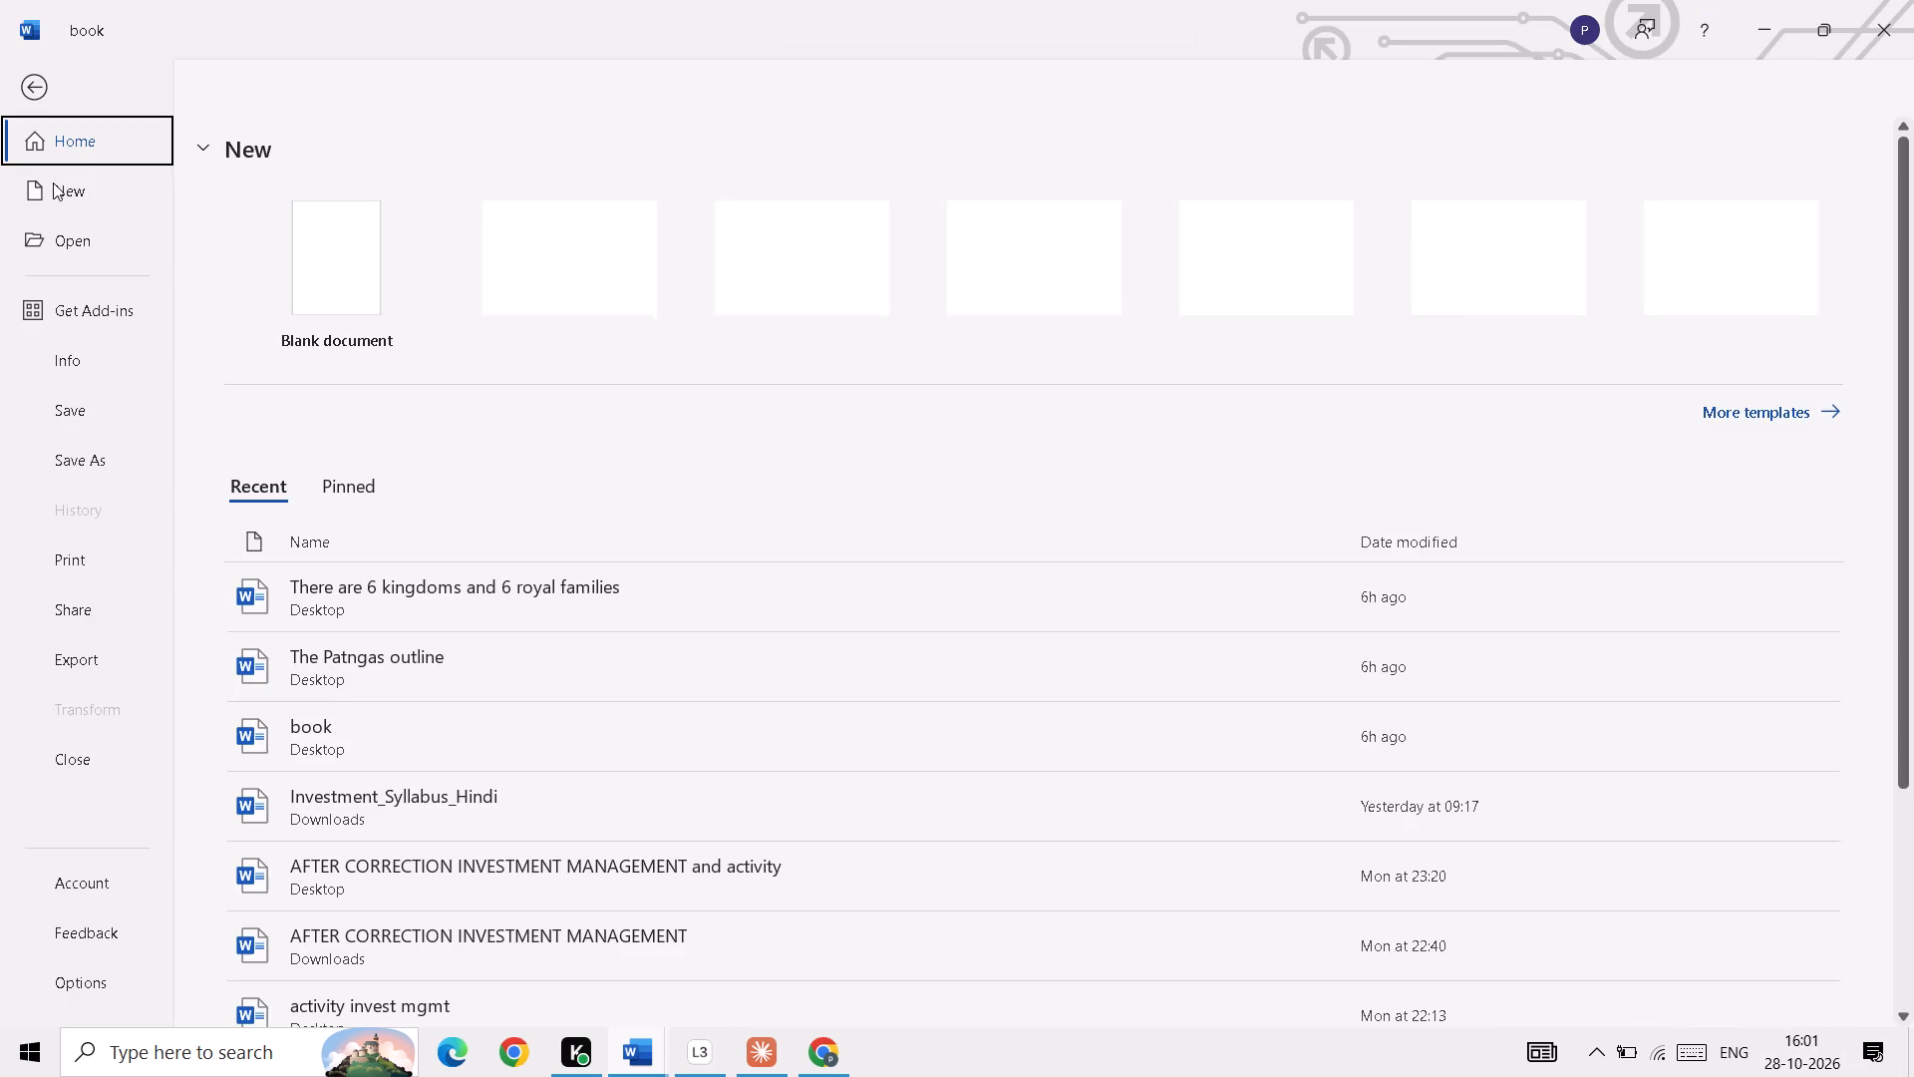
{"action": "left_click", "coordinate": [307, 234]}
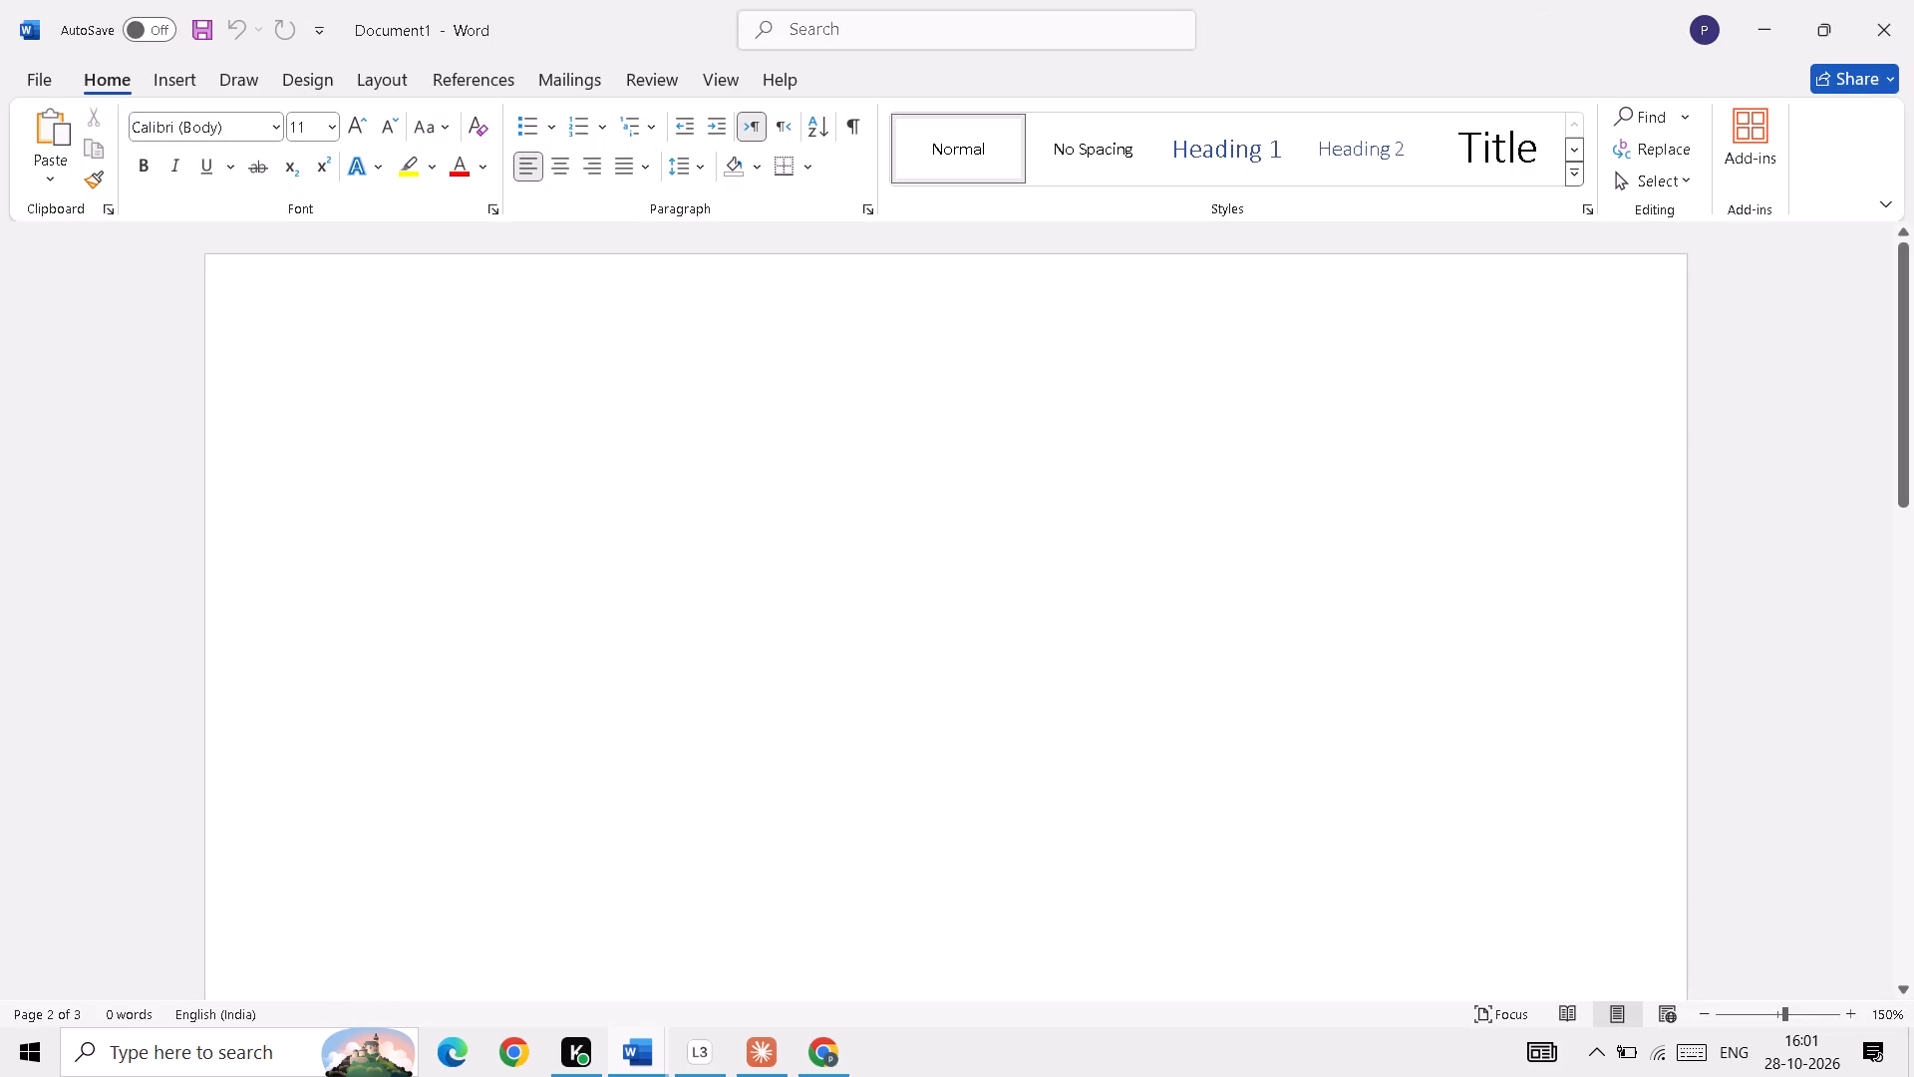
{"action": "key", "text": "ctrl+v"}
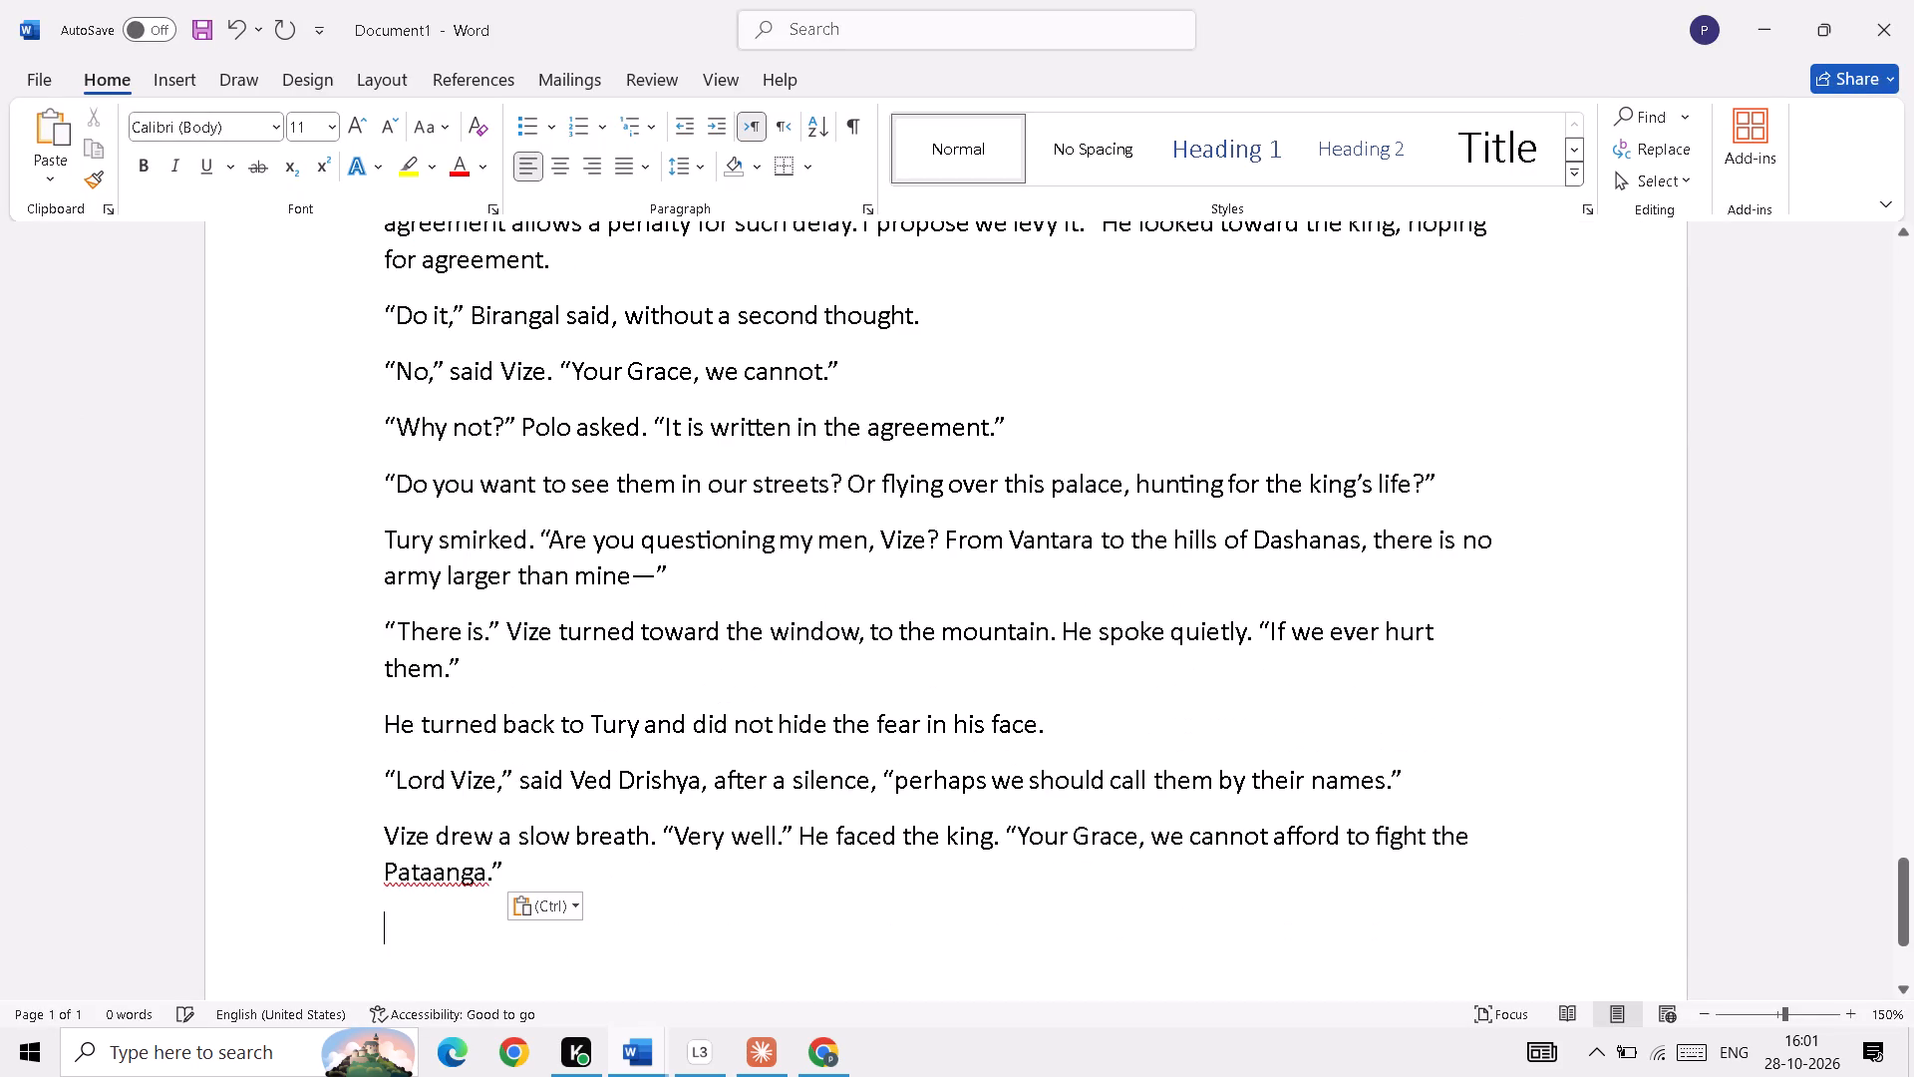
Center the chapter title "Vize" at the start of the new document and set its font size to 22.
{"action": "scroll", "coordinate": [593, 429], "scroll_direction": "up", "scroll_amount": 20}
{"action": "scroll", "coordinate": [593, 429], "scroll_direction": "up", "scroll_amount": 20}
{"action": "scroll", "coordinate": [593, 429], "scroll_direction": "up", "scroll_amount": 9}
{"action": "scroll", "coordinate": [455, 454], "scroll_direction": "up", "scroll_amount": 18}
{"action": "scroll", "coordinate": [445, 464], "scroll_direction": "up", "scroll_amount": 3}
{"action": "scroll", "coordinate": [445, 464], "scroll_direction": "down", "scroll_amount": 4}
{"action": "scroll", "coordinate": [445, 464], "scroll_direction": "up", "scroll_amount": 5}
{"action": "scroll", "coordinate": [445, 464], "scroll_direction": "down", "scroll_amount": 3}
{"action": "scroll", "coordinate": [445, 464], "scroll_direction": "up", "scroll_amount": 3}
{"action": "scroll", "coordinate": [445, 464], "scroll_direction": "down", "scroll_amount": 4}
{"action": "scroll", "coordinate": [445, 464], "scroll_direction": "up", "scroll_amount": 5}
{"action": "scroll", "coordinate": [445, 464], "scroll_direction": "down", "scroll_amount": 4}
{"action": "scroll", "coordinate": [445, 464], "scroll_direction": "up", "scroll_amount": 3}
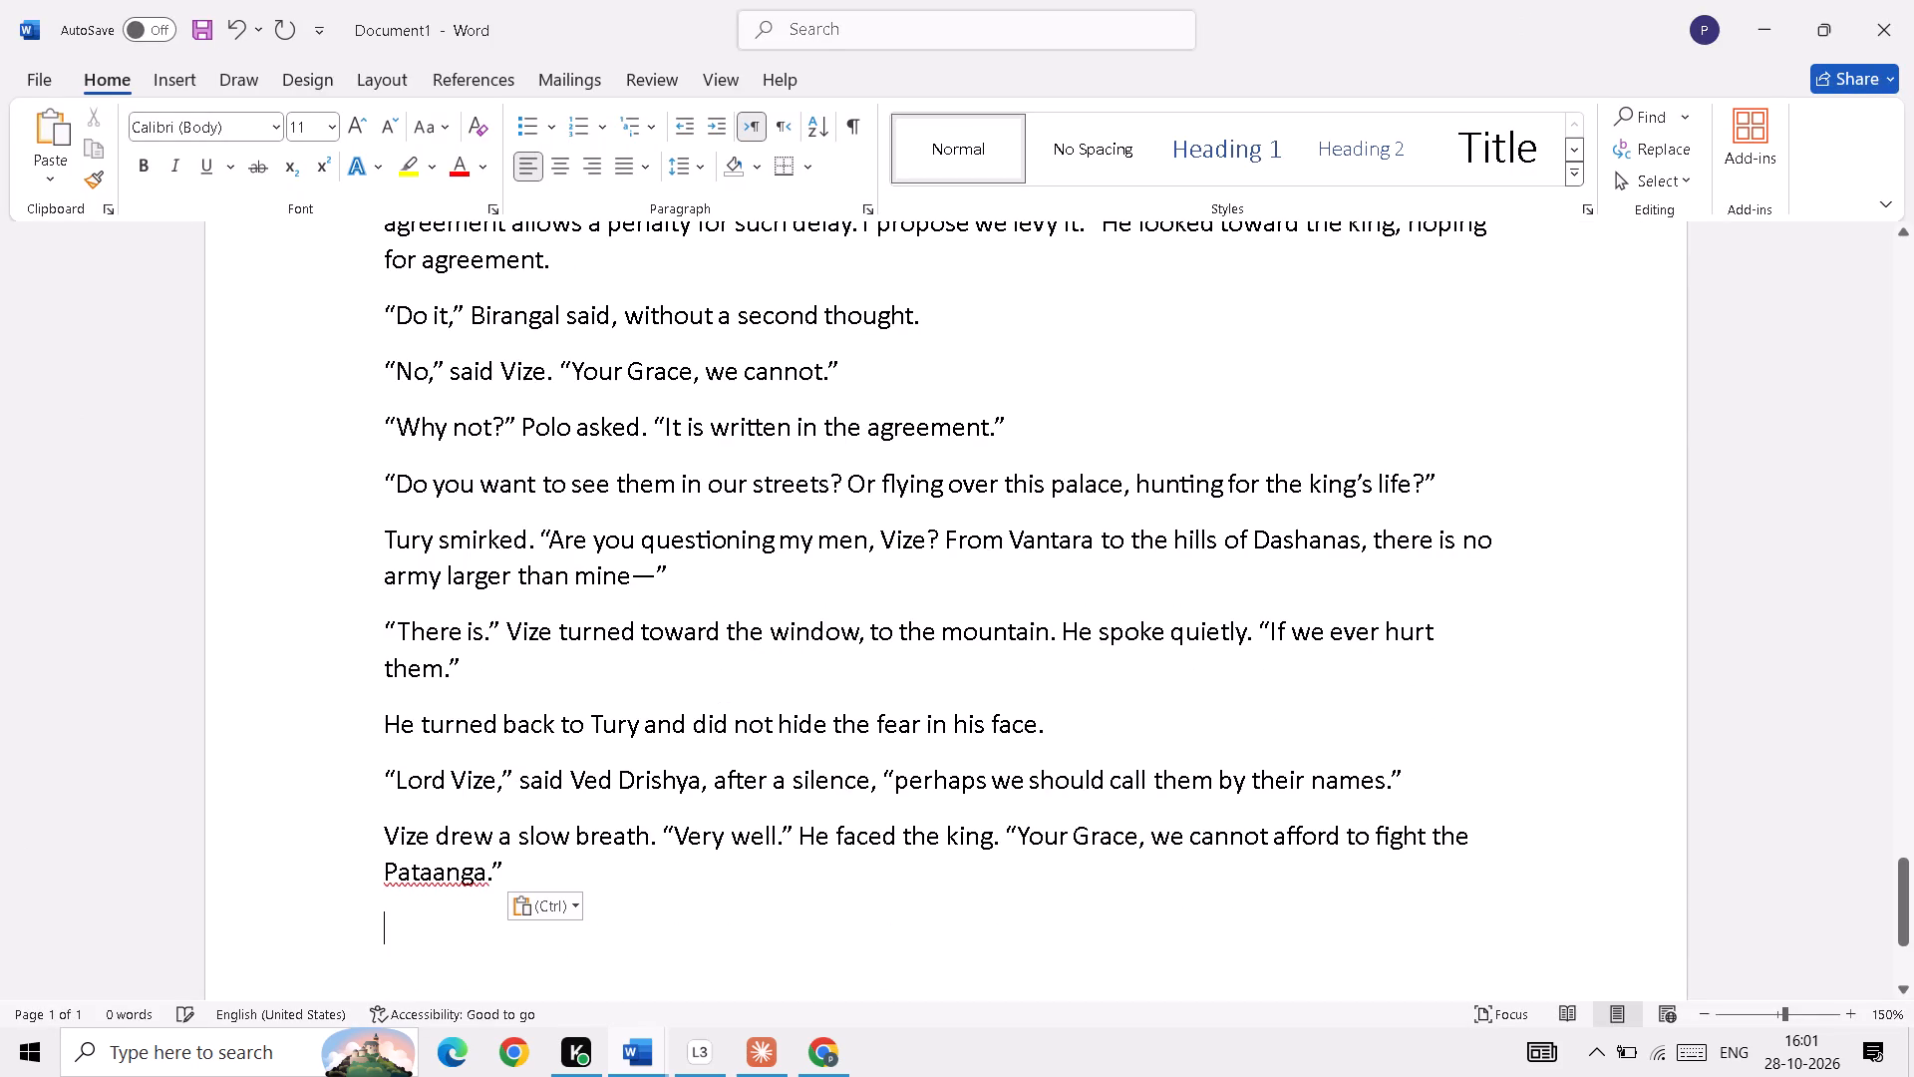
{"action": "scroll", "coordinate": [445, 464], "scroll_direction": "up", "scroll_amount": 1}
{"action": "scroll", "coordinate": [445, 464], "scroll_direction": "down", "scroll_amount": 4}
{"action": "scroll", "coordinate": [445, 464], "scroll_direction": "up", "scroll_amount": 4}
{"action": "left_click", "coordinate": [445, 464]}
{"action": "scroll", "coordinate": [445, 464], "scroll_direction": "up", "scroll_amount": 20}
{"action": "scroll", "coordinate": [445, 464], "scroll_direction": "up", "scroll_amount": 9}
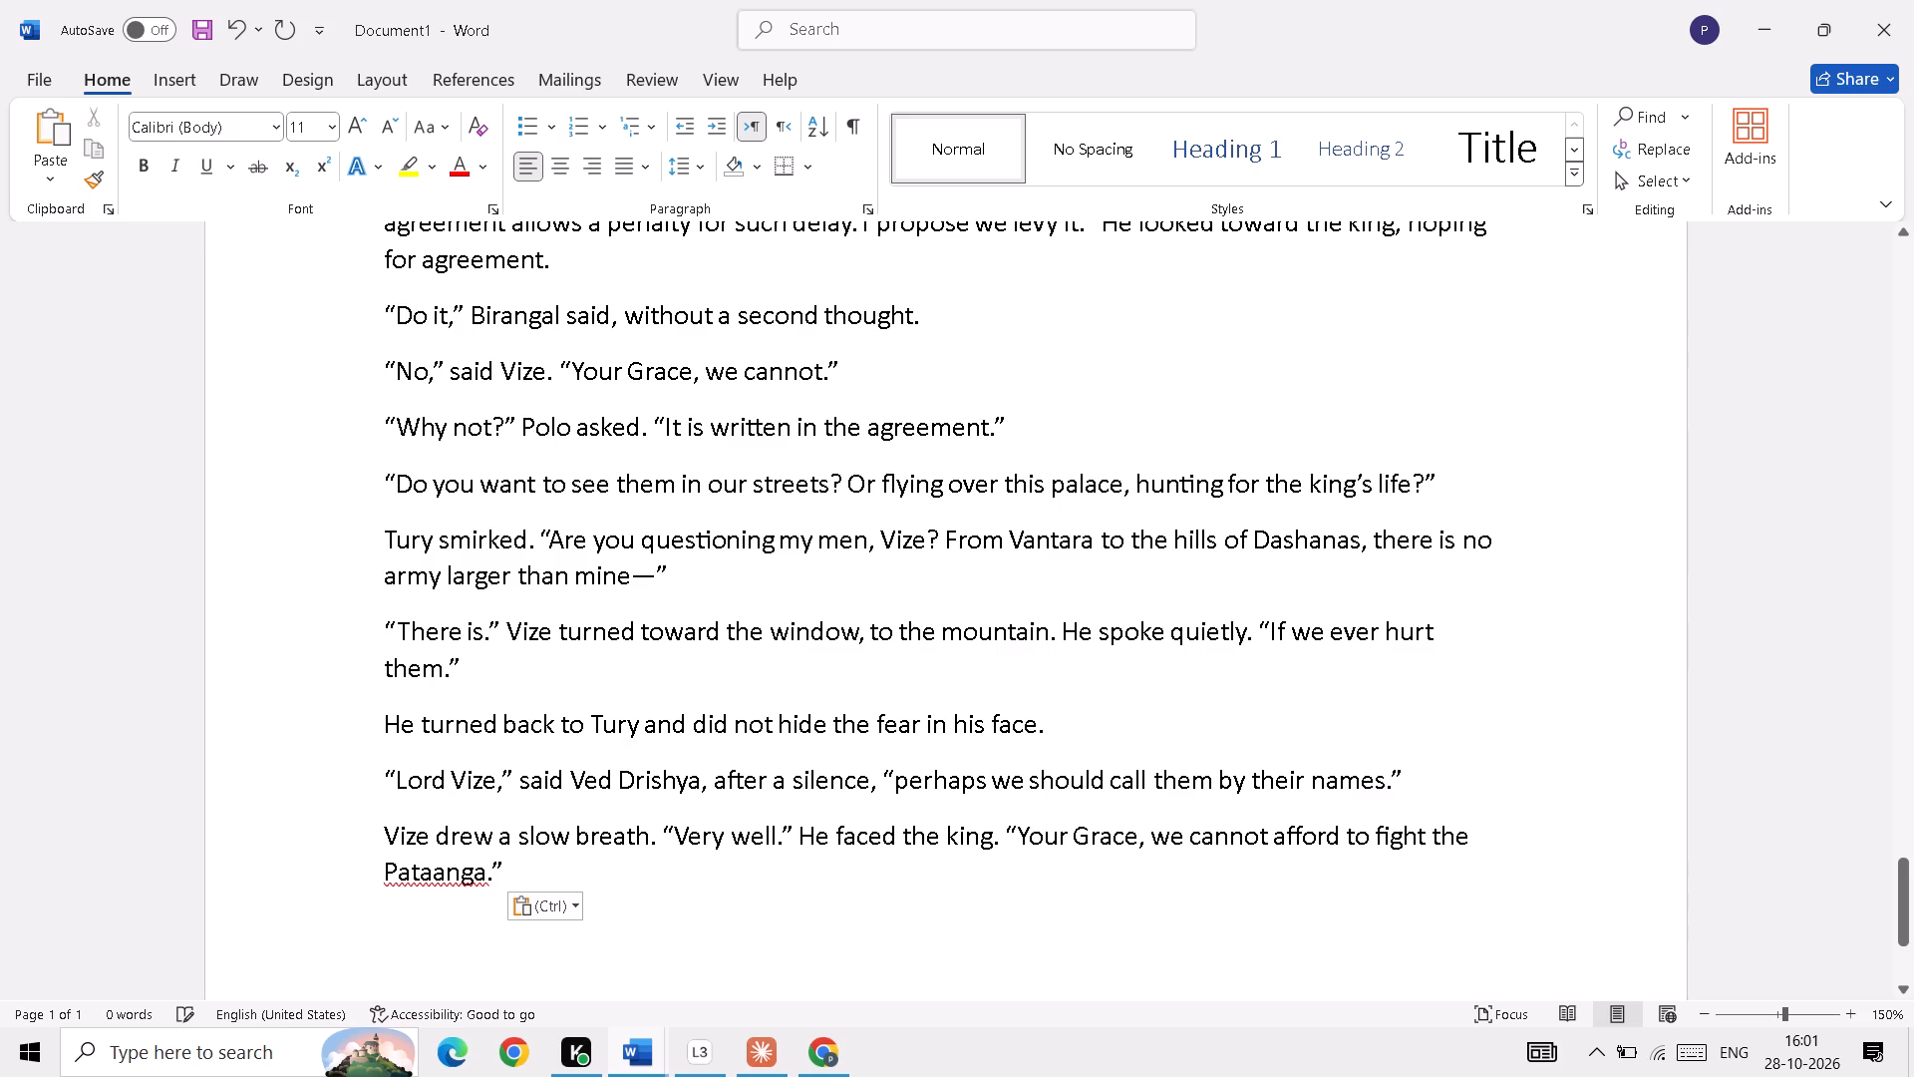
{"action": "scroll", "coordinate": [445, 464], "scroll_direction": "up", "scroll_amount": 13}
{"action": "double_click", "coordinate": [430, 453]}
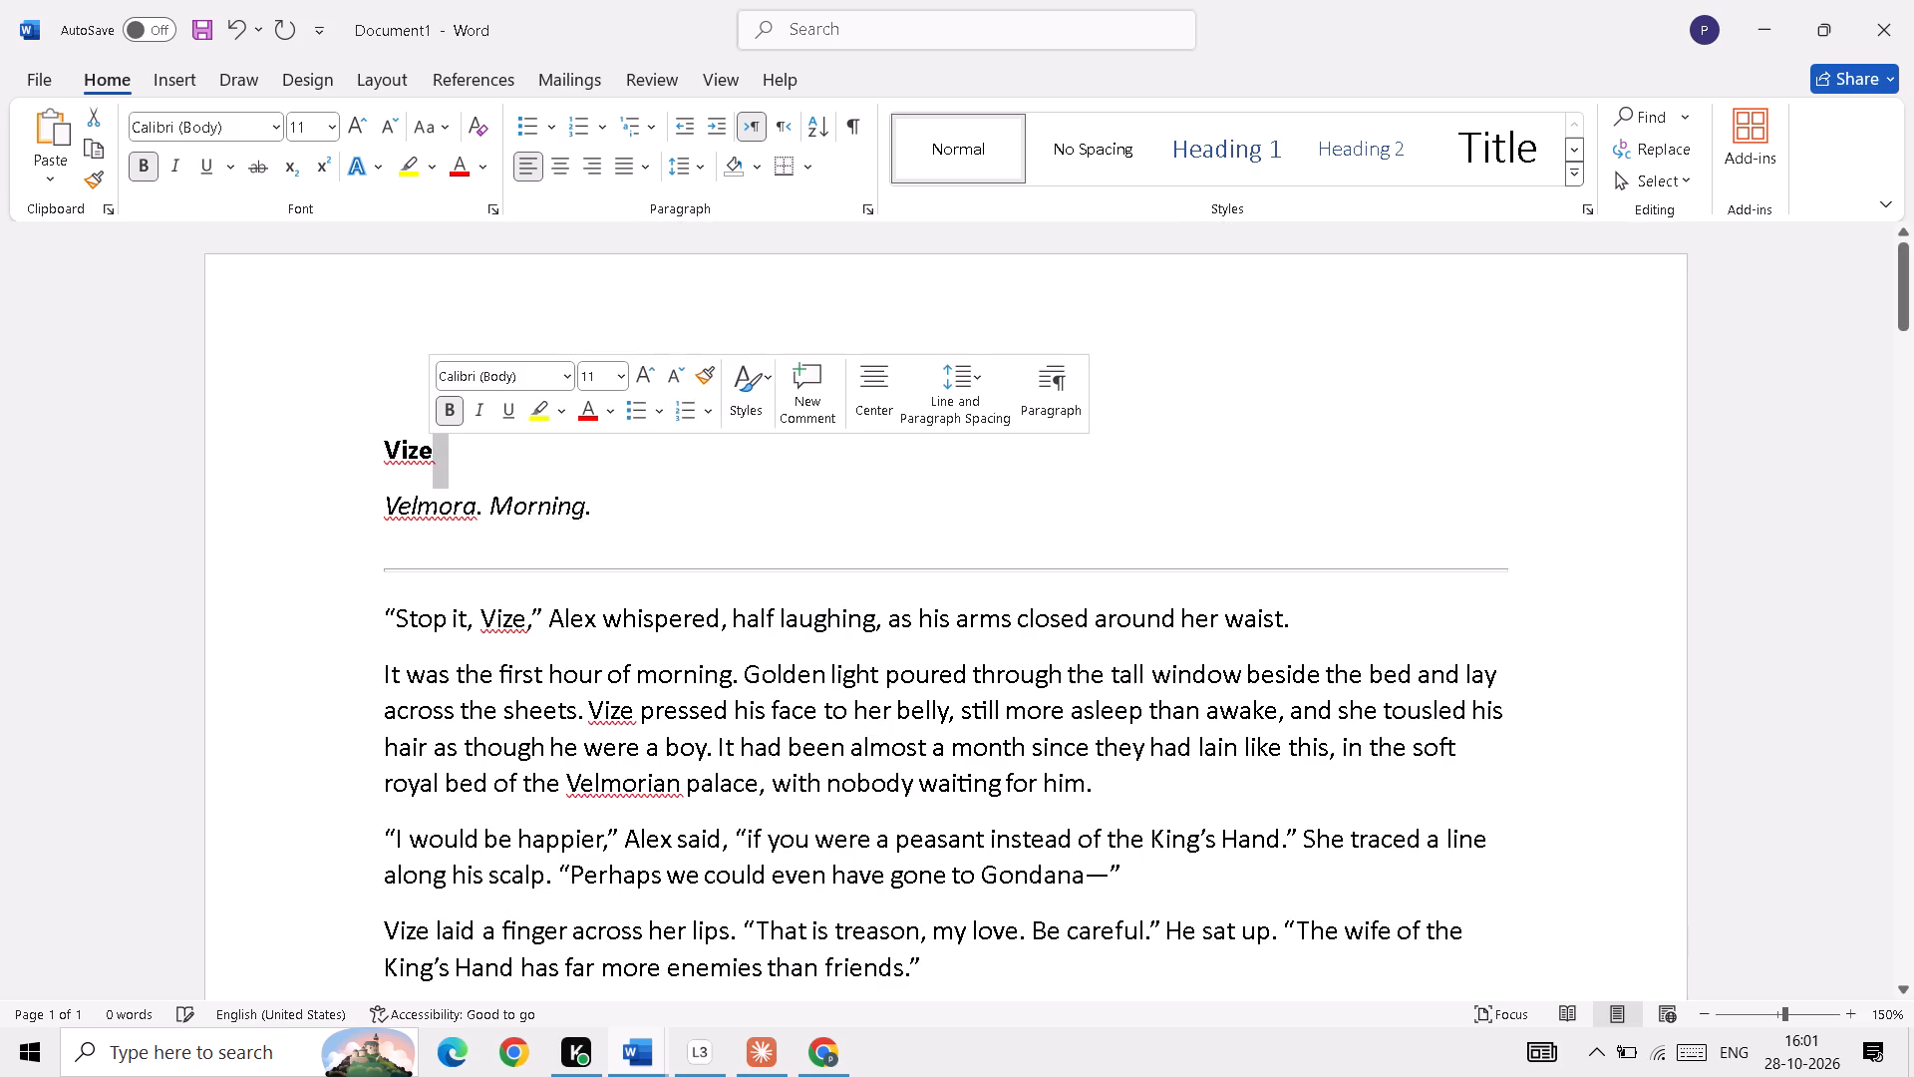
{"action": "double_click", "coordinate": [419, 453]}
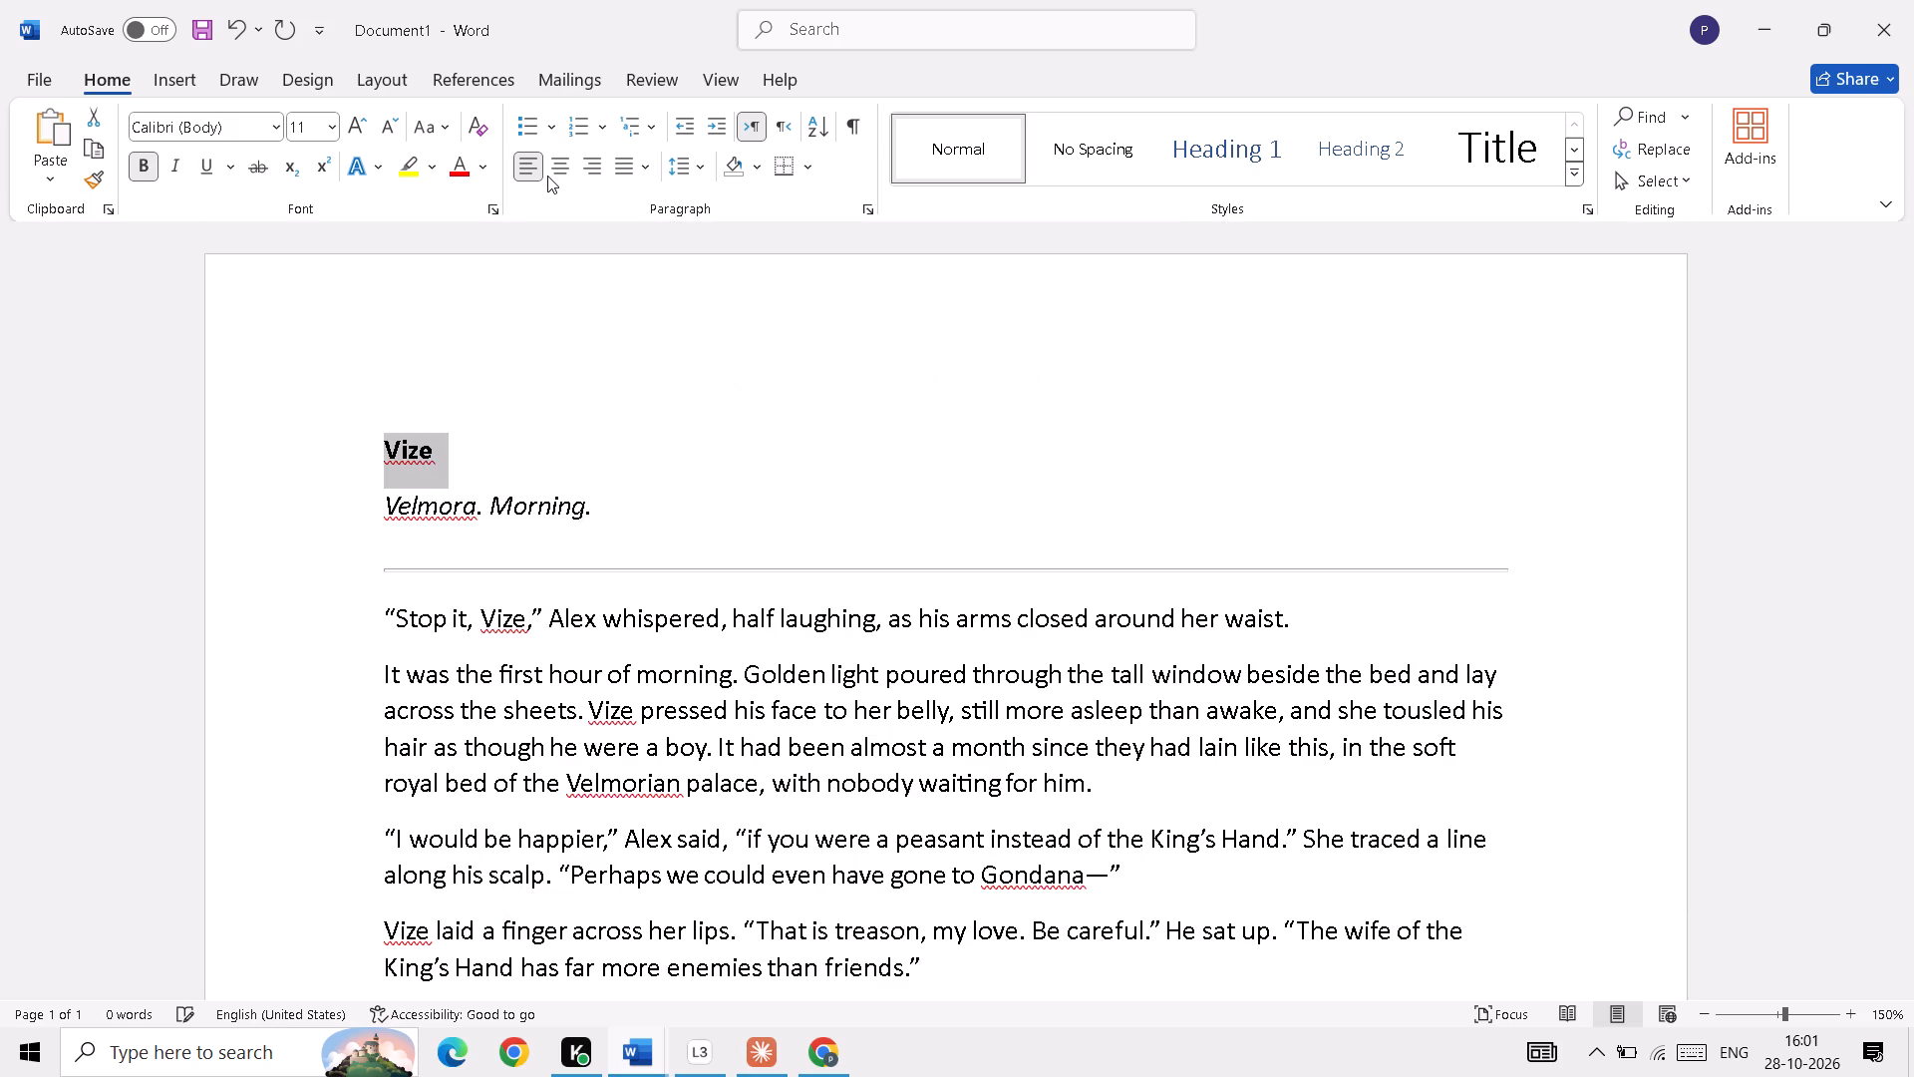
{"action": "key", "text": "ctrl+j"}
{"action": "left_click", "coordinate": [573, 169]}
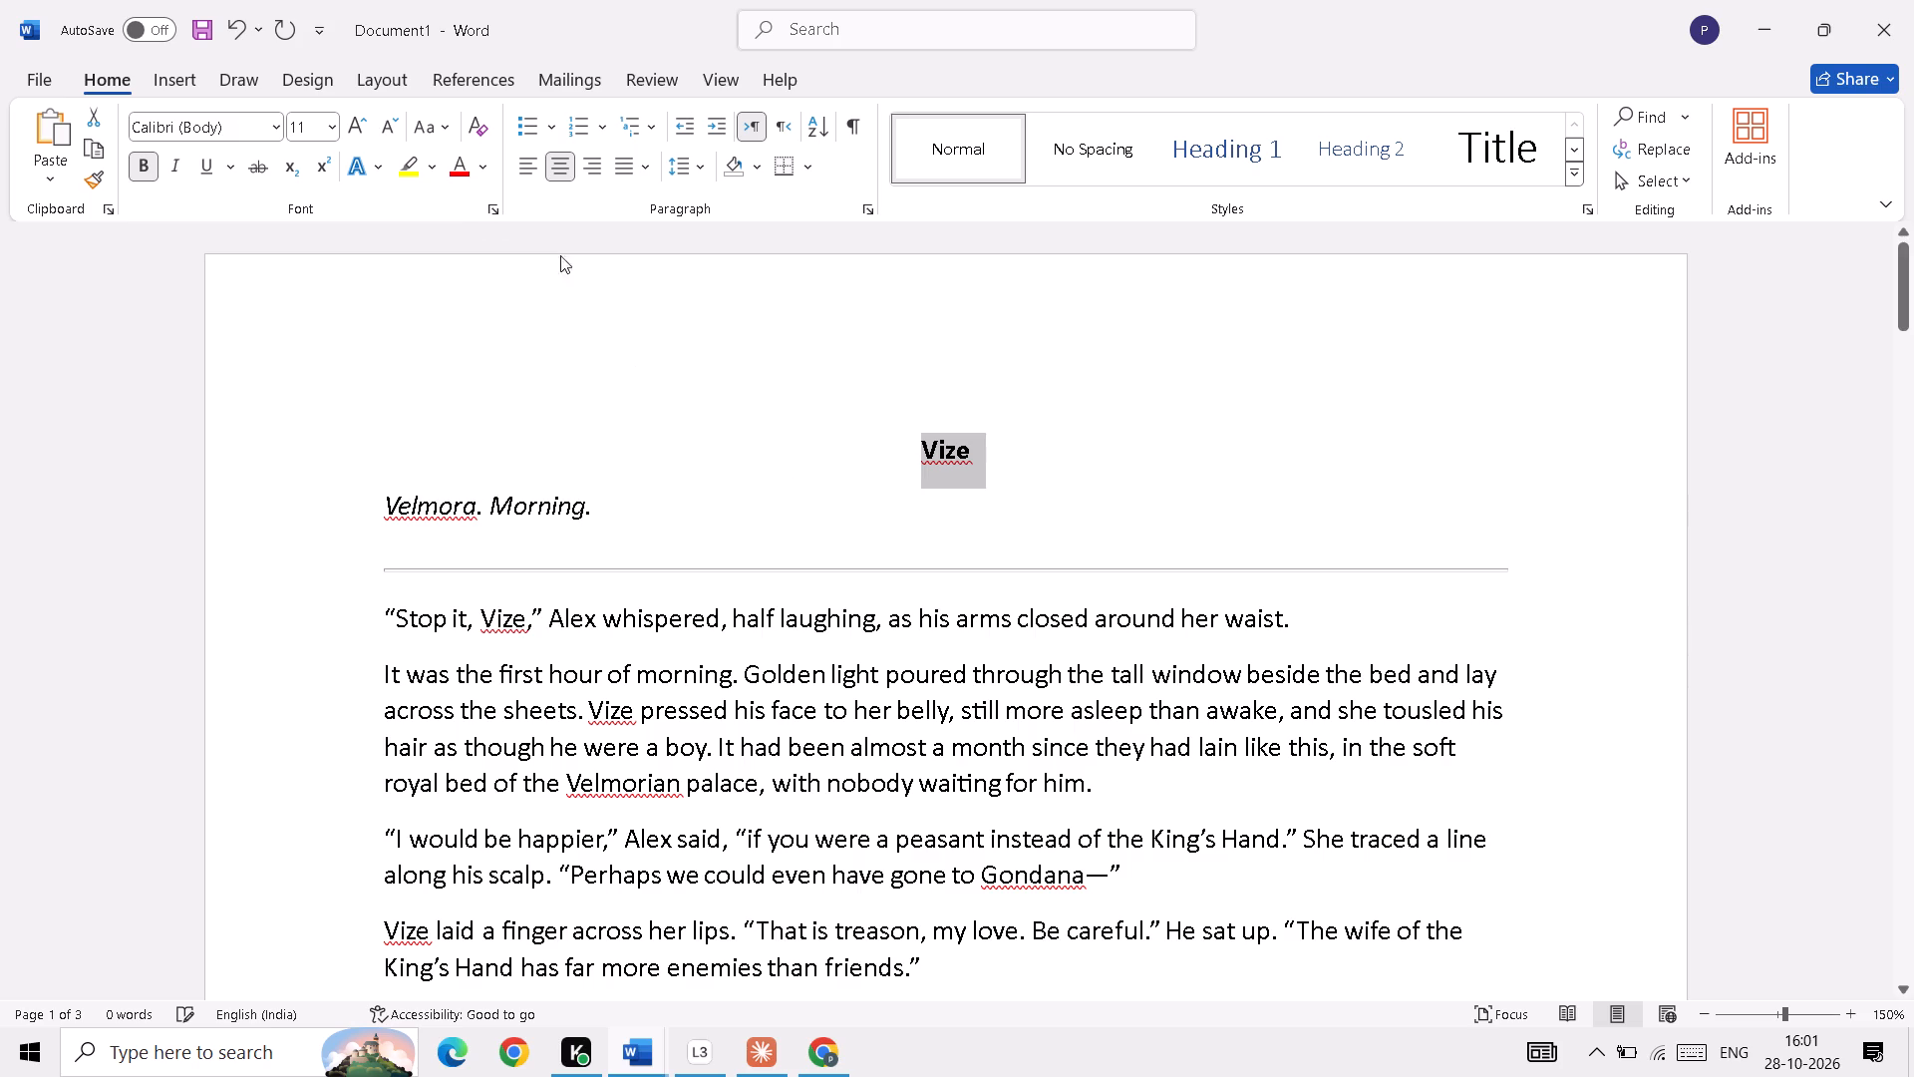
{"action": "left_click", "coordinate": [324, 122]}
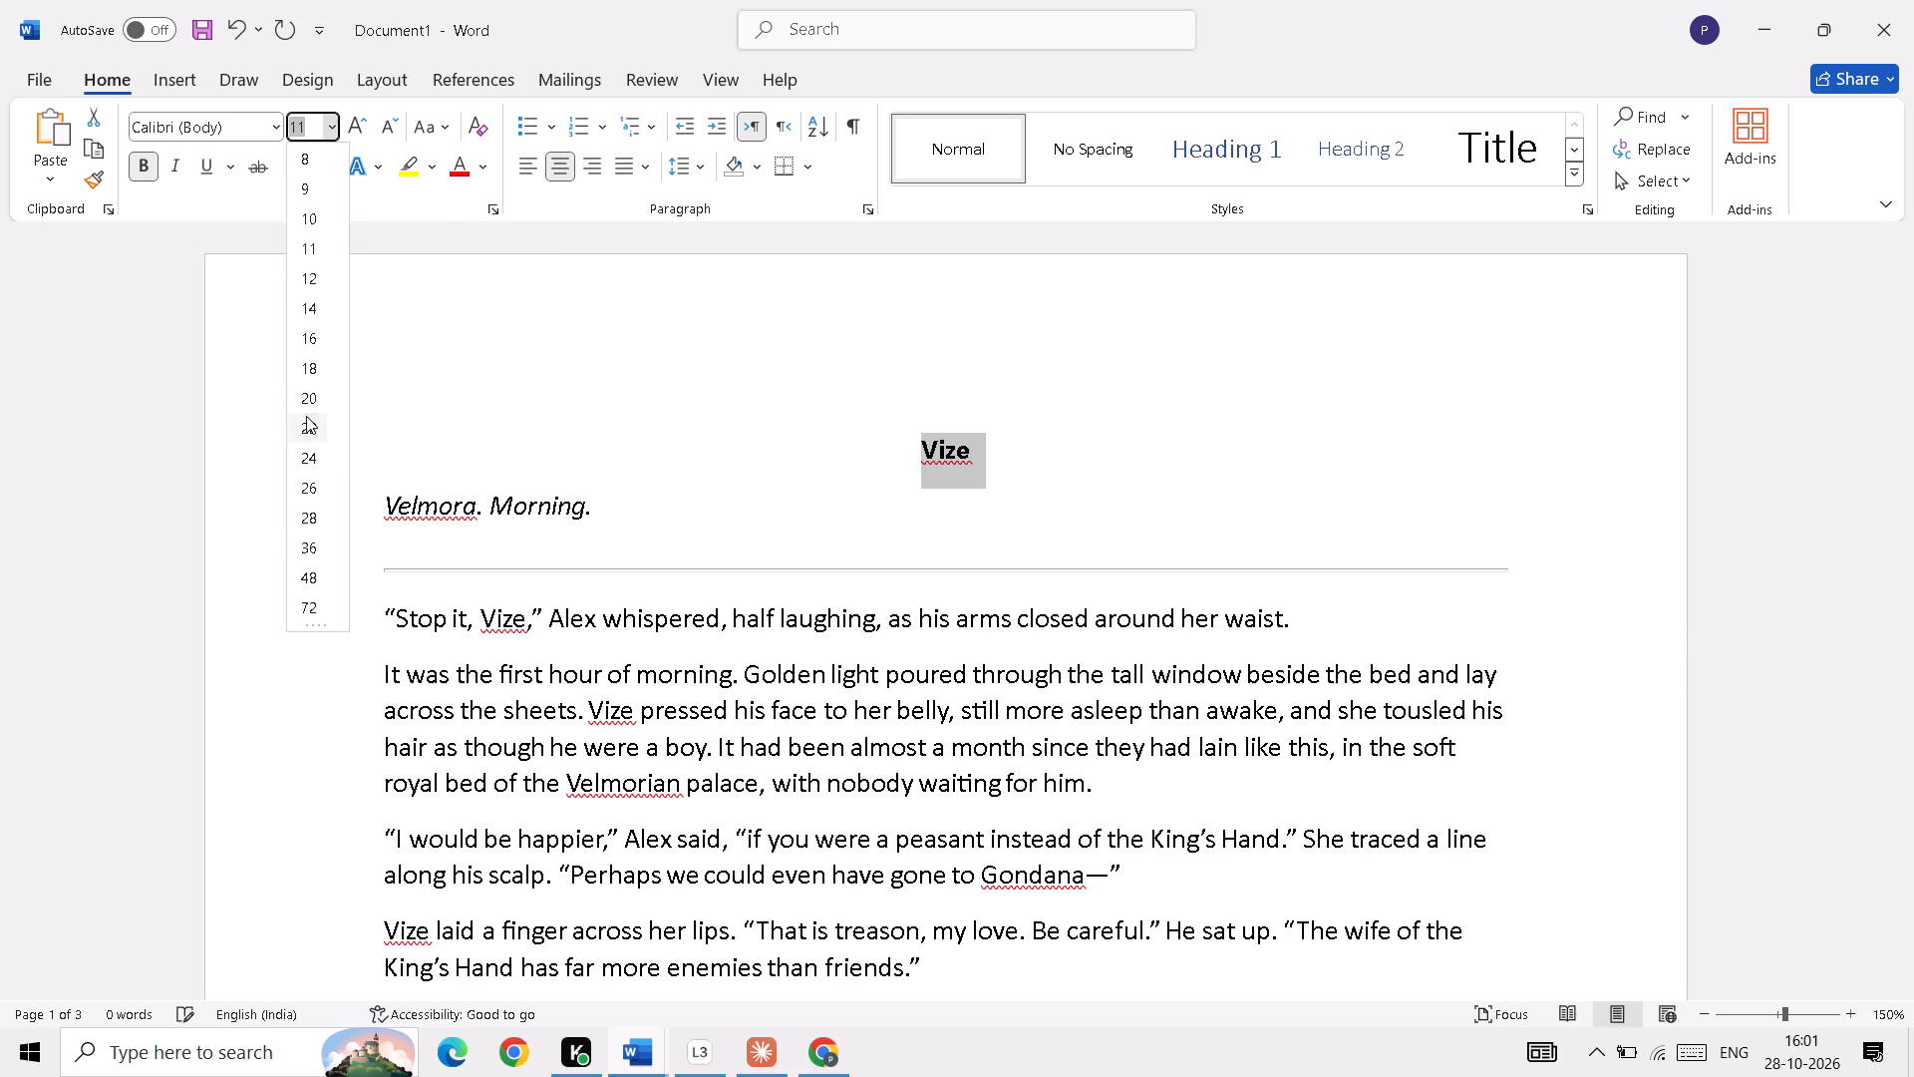
{"action": "left_click", "coordinate": [307, 416]}
Delete the "Velmora. Morning." line, the horizontal divider and the empty space between the chapter title and the first paragraph.
{"action": "double_click", "coordinate": [437, 549]}
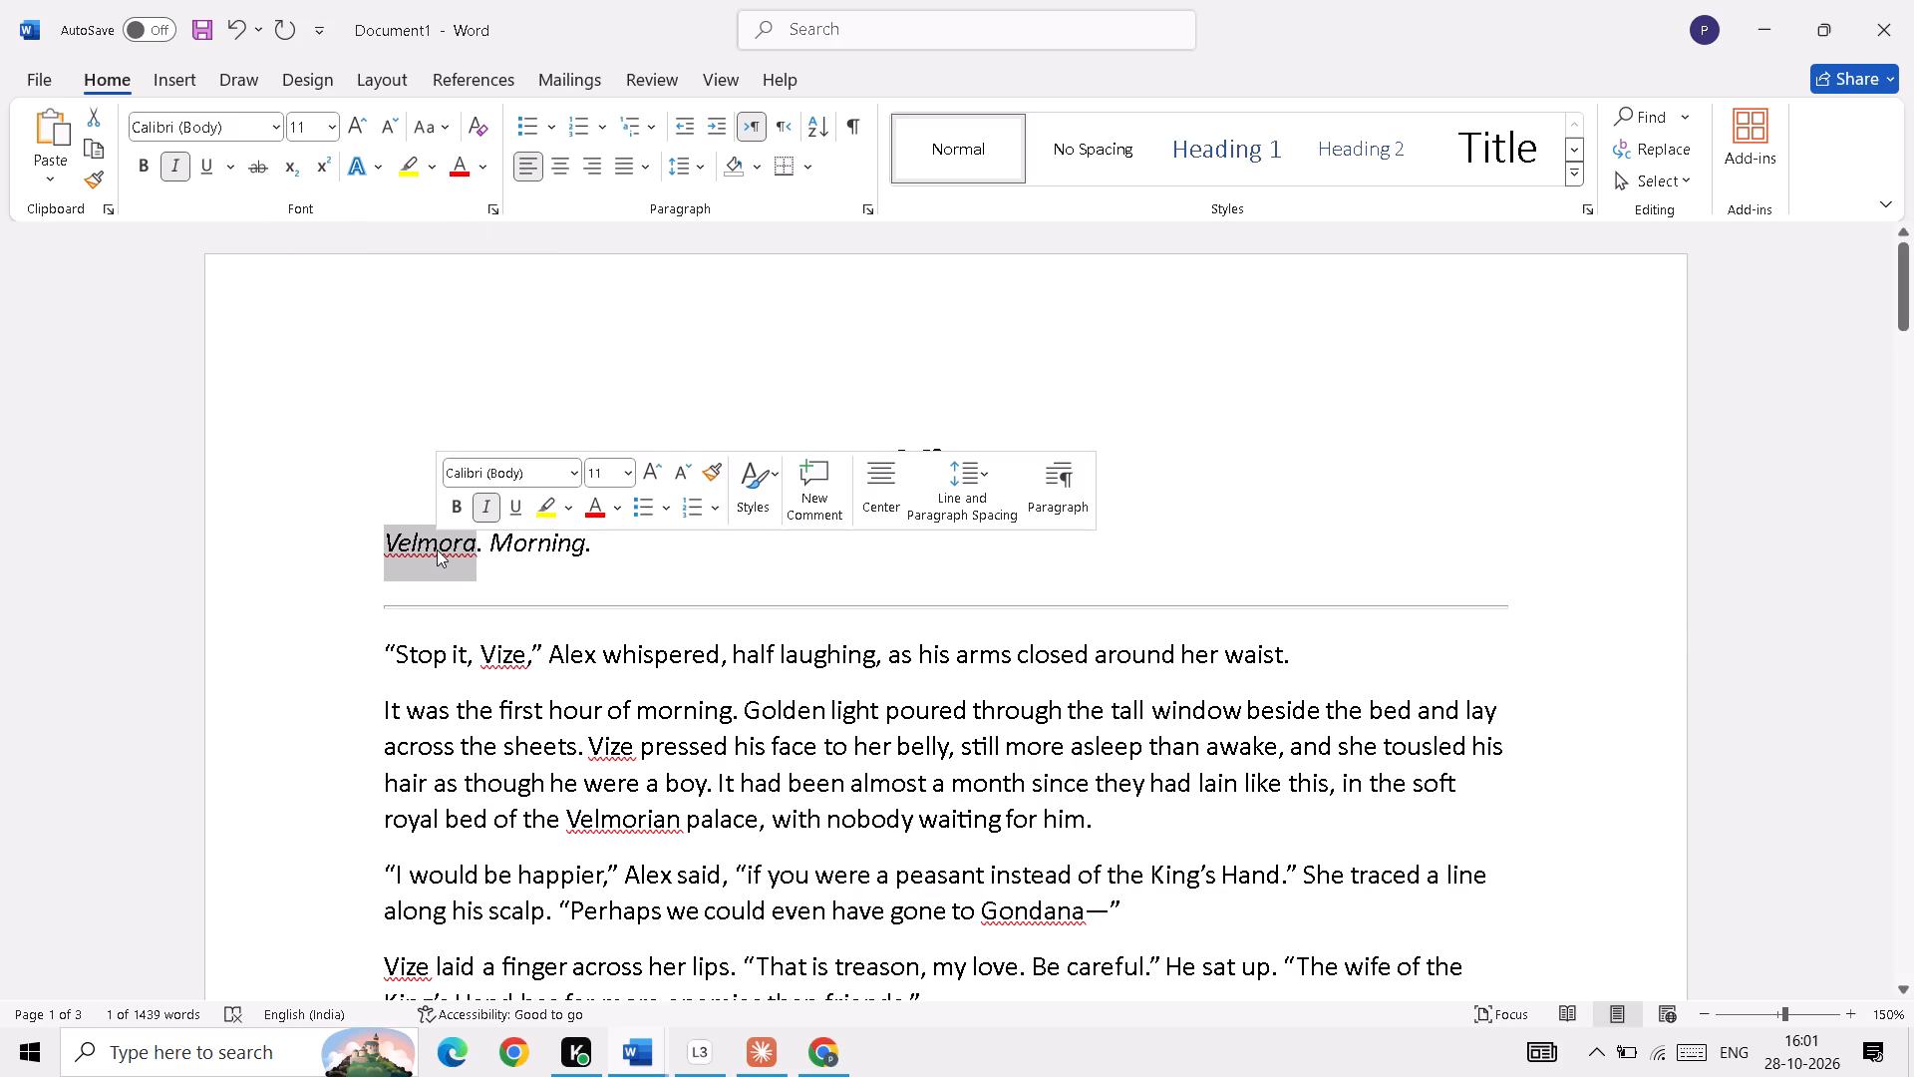
{"action": "left_click", "coordinate": [437, 549]}
{"action": "left_click", "coordinate": [436, 595]}
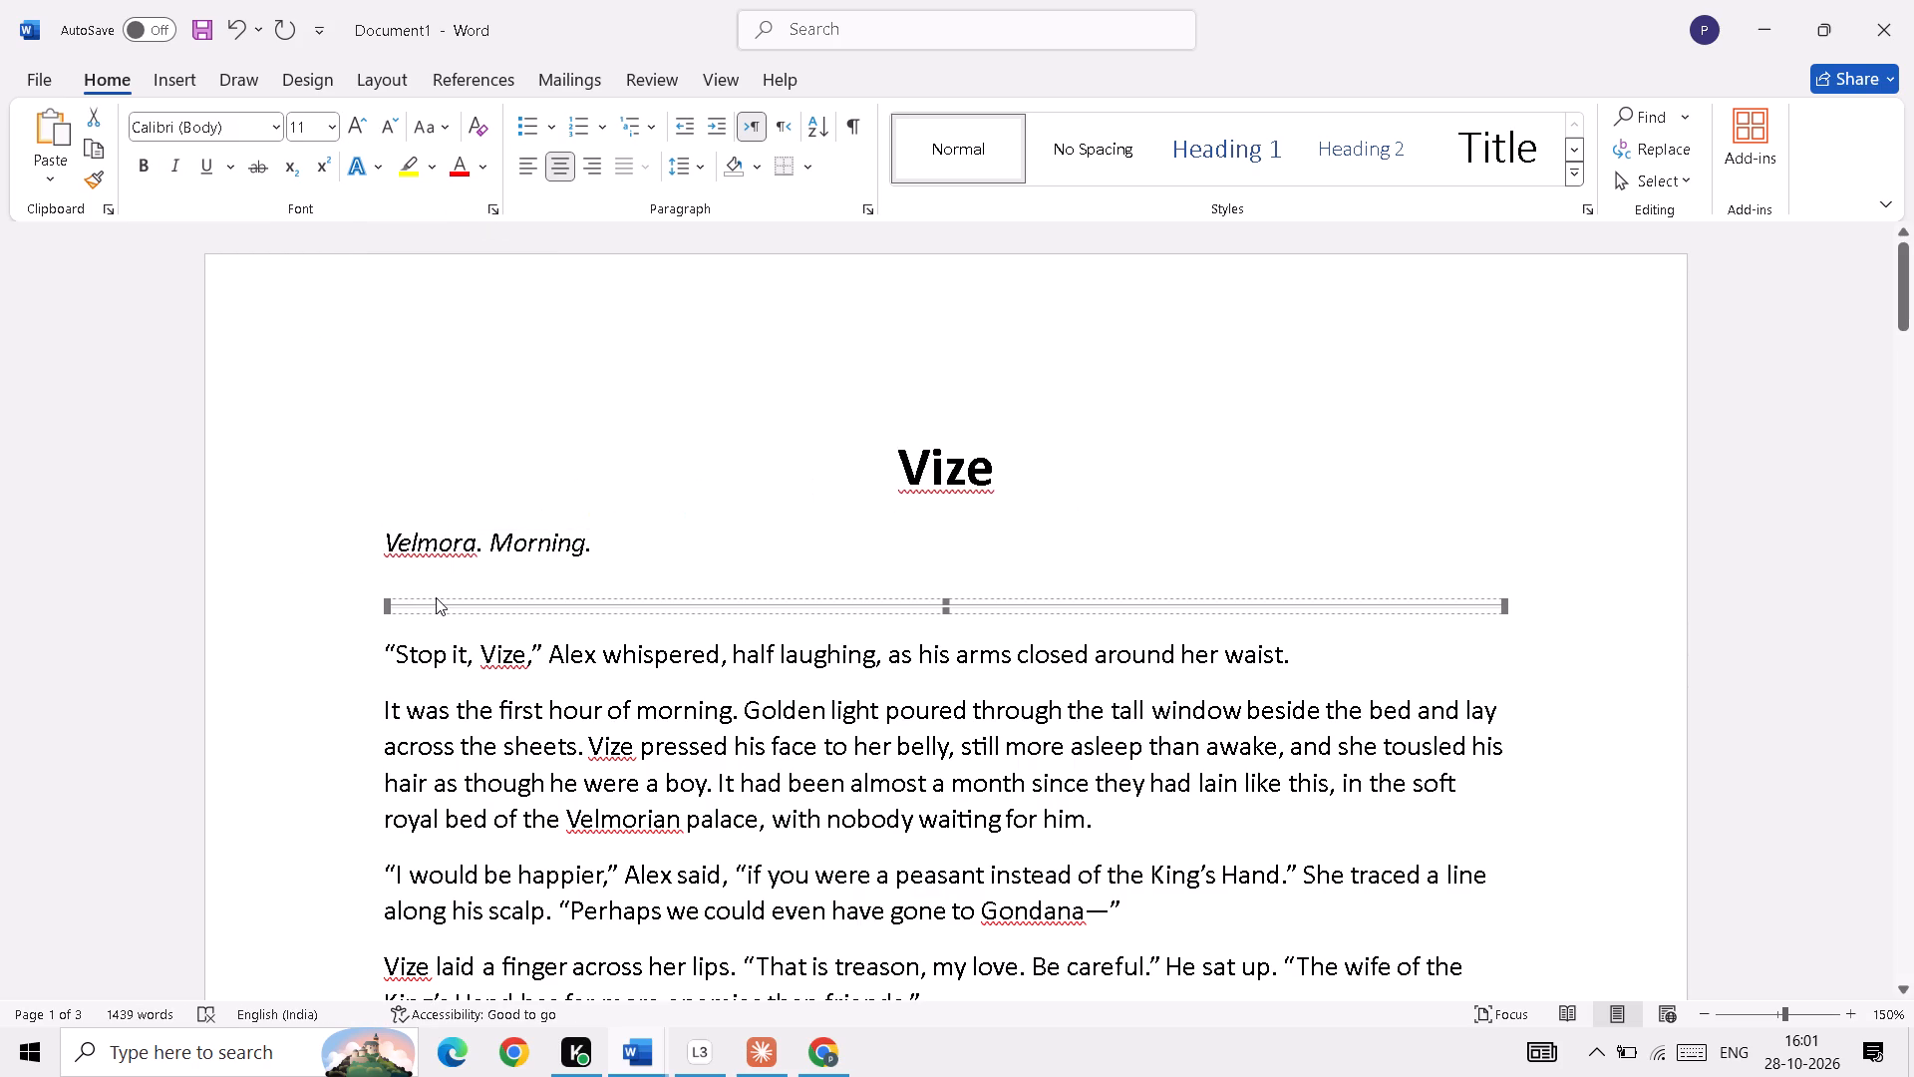
{"action": "key", "text": "BackSpace"}
{"action": "left_click_drag", "start_coordinate": [455, 624], "coordinate": [386, 590]}
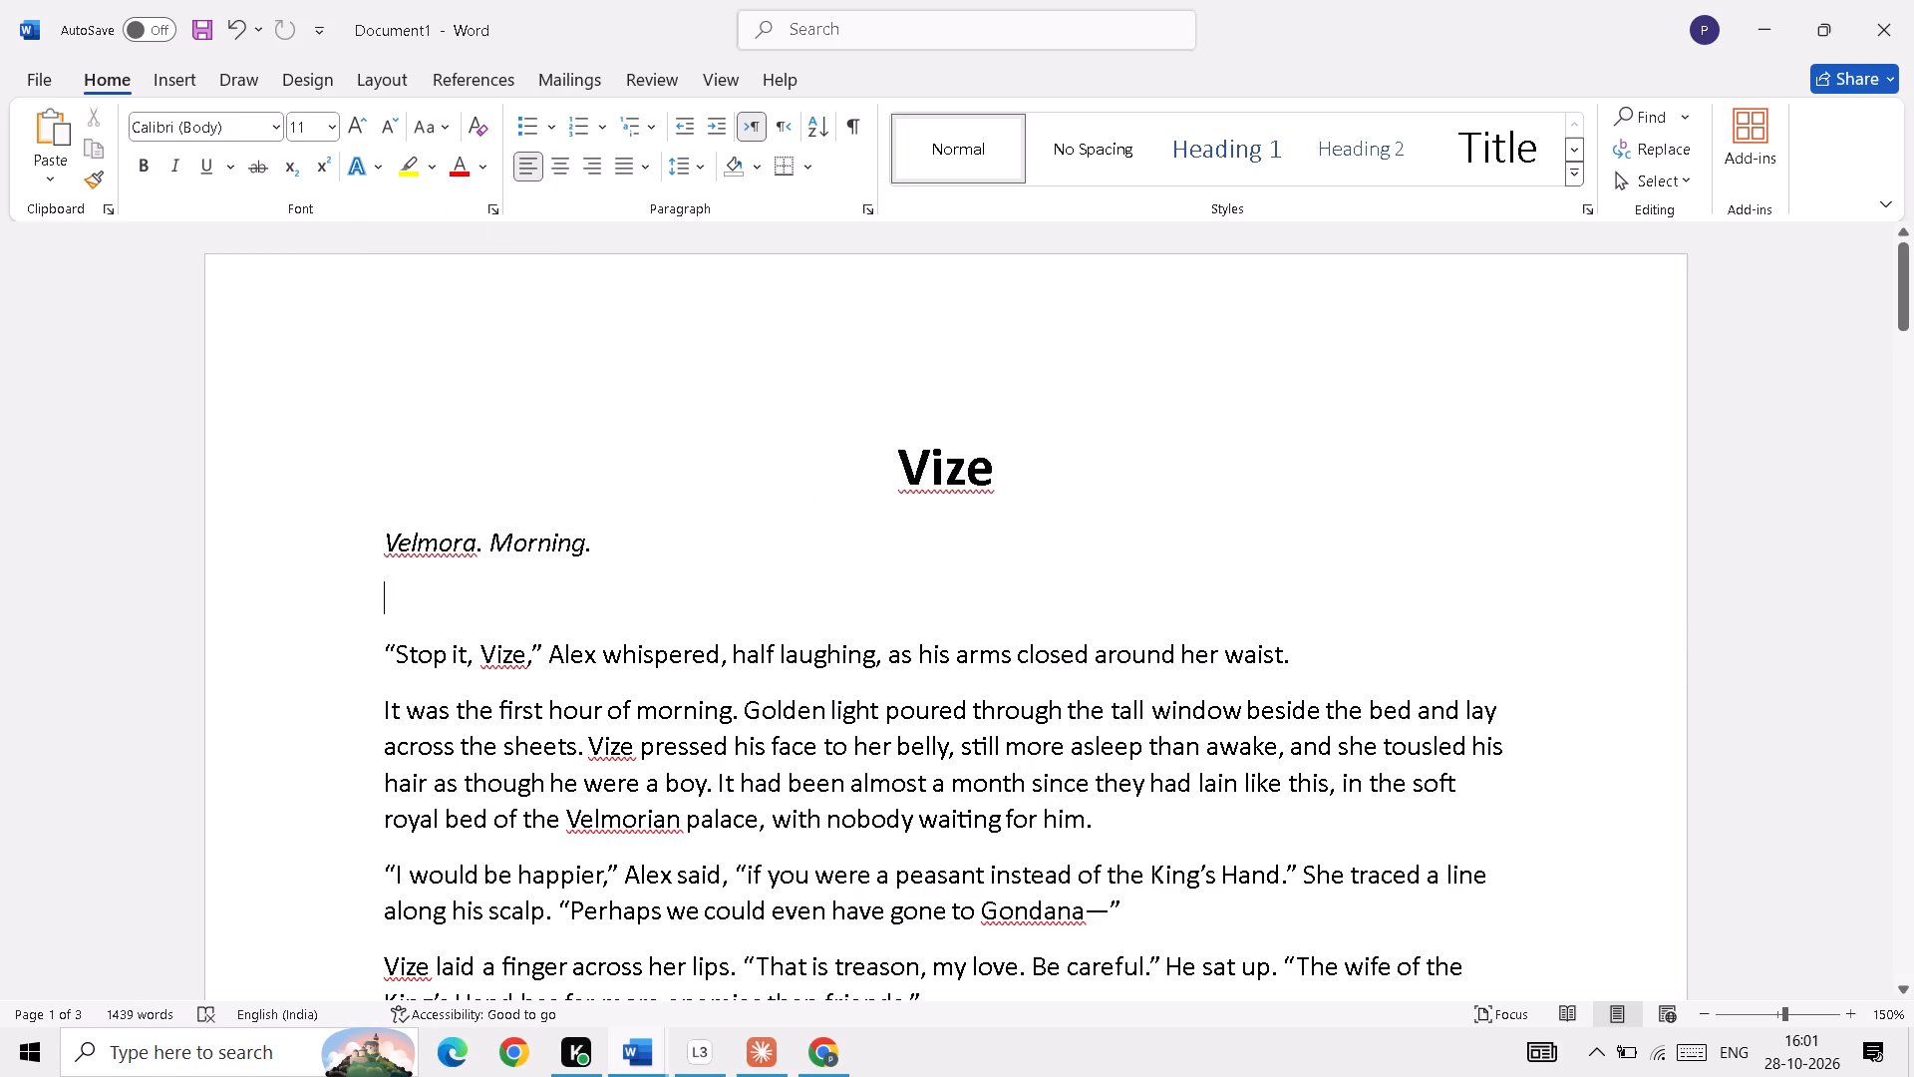
{"action": "left_click_drag", "start_coordinate": [394, 595], "coordinate": [362, 527]}
{"action": "key", "text": "BackSpace"}
{"action": "key", "text": "BackSpace"}
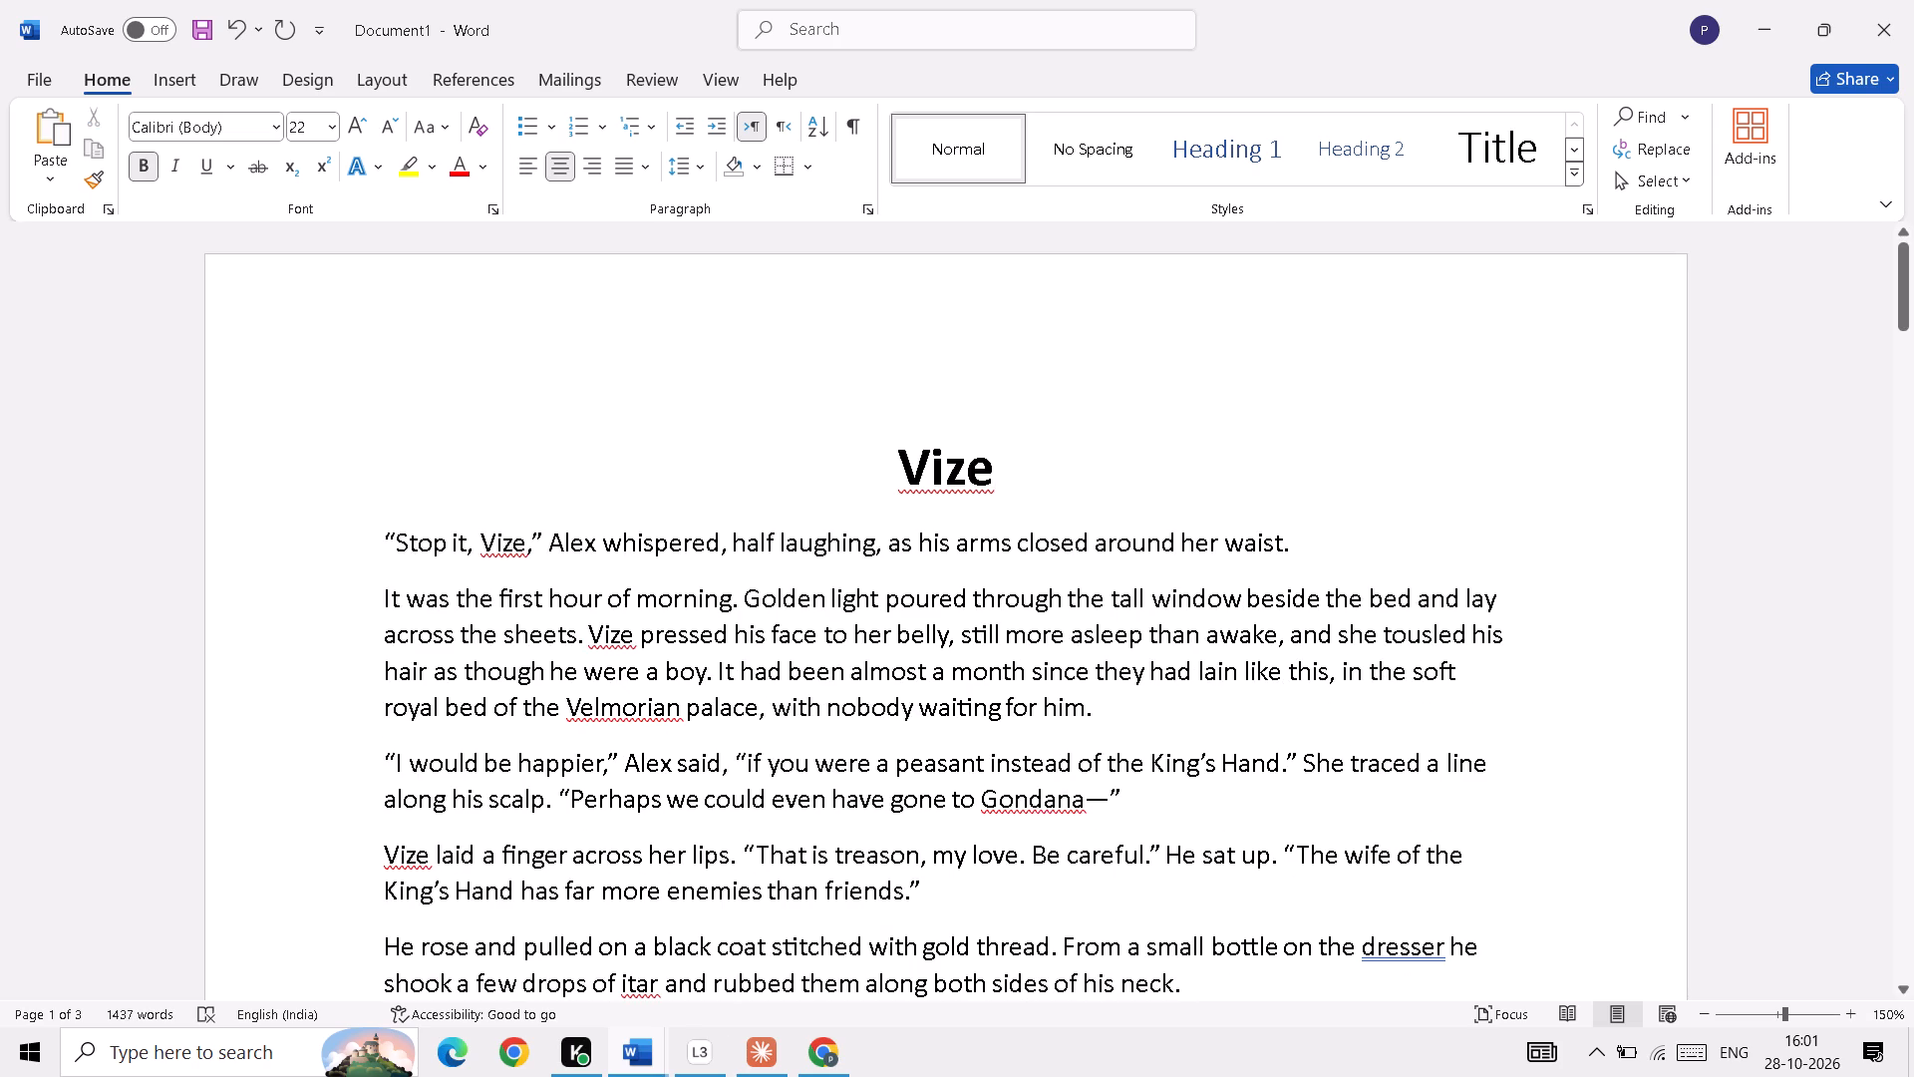
Read through the opening scene between Vize and Alex, up to her shout about the winged vermin.
{"action": "scroll", "coordinate": [932, 594], "scroll_direction": "down", "scroll_amount": 10}
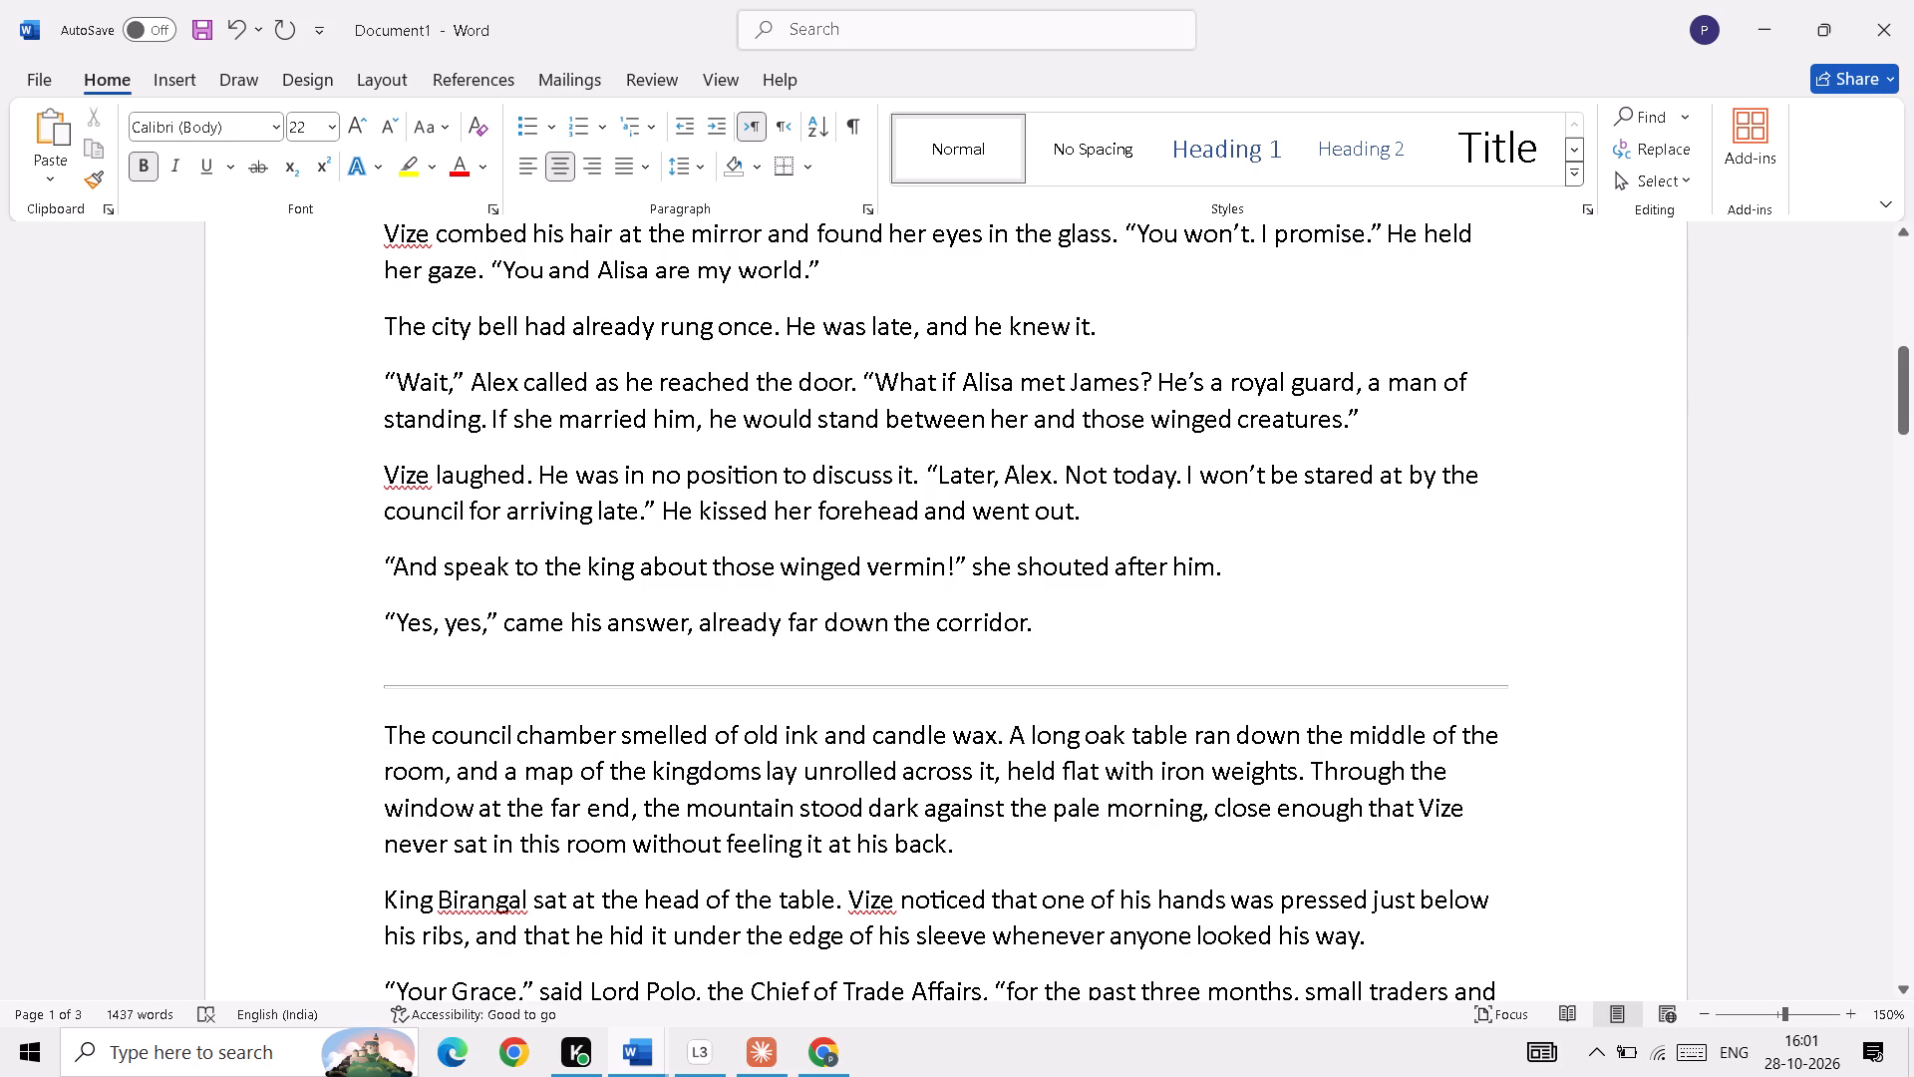
{"action": "left_click", "coordinate": [632, 684]}
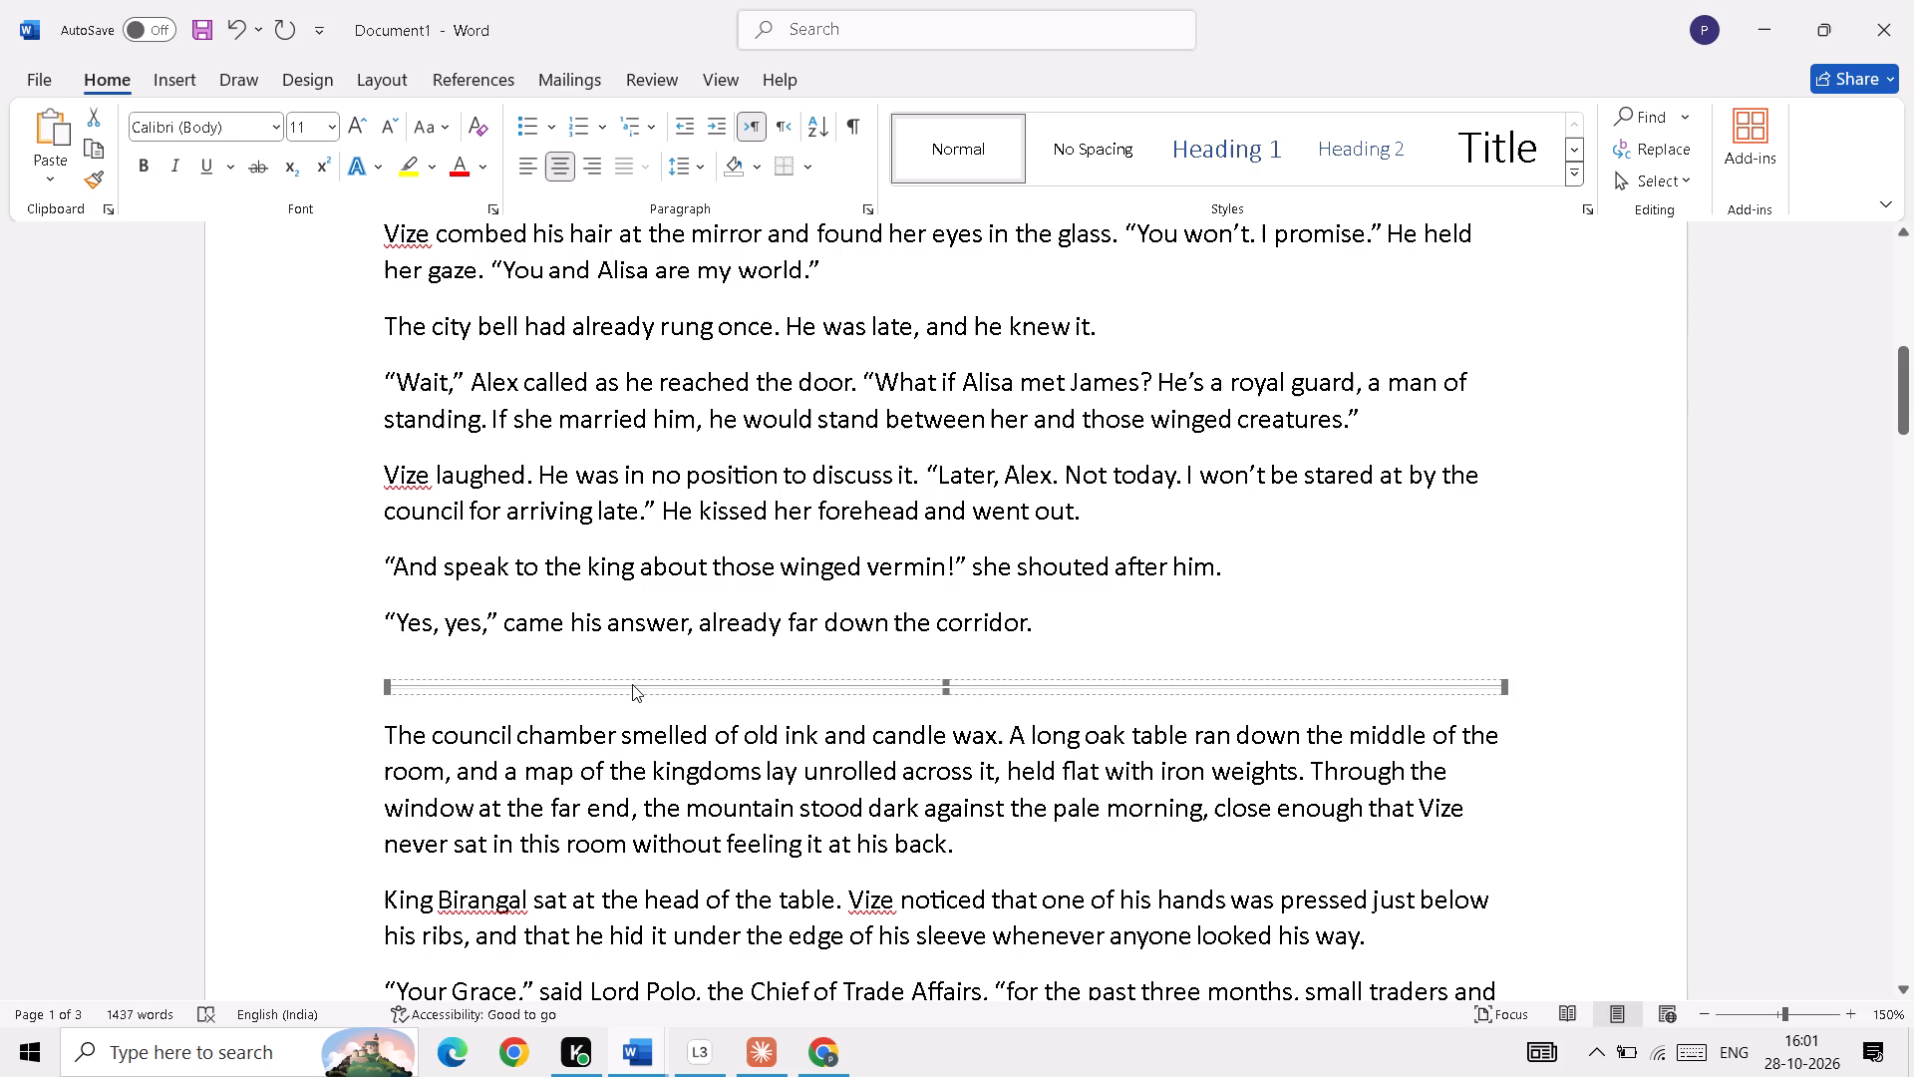
{"action": "left_click", "coordinate": [612, 754]}
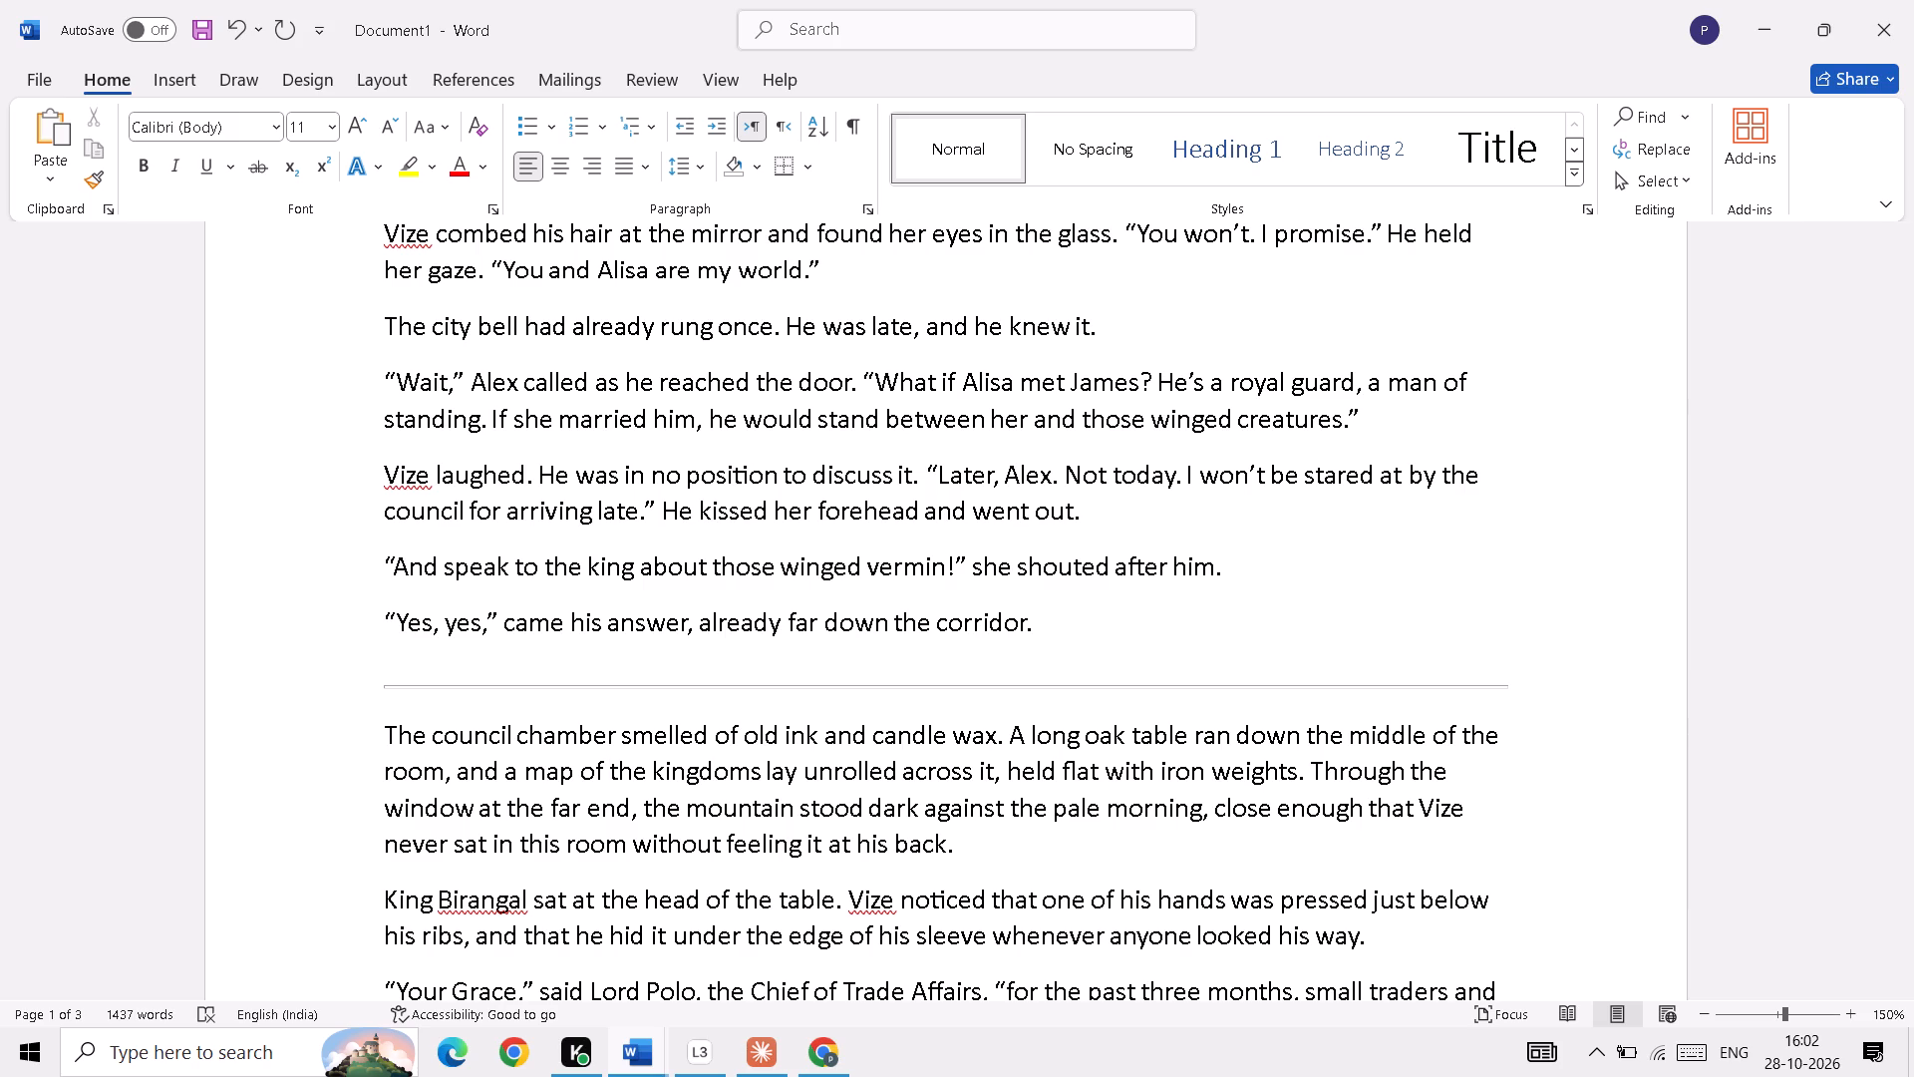
{"action": "scroll", "coordinate": [853, 665], "scroll_direction": "up", "scroll_amount": 1}
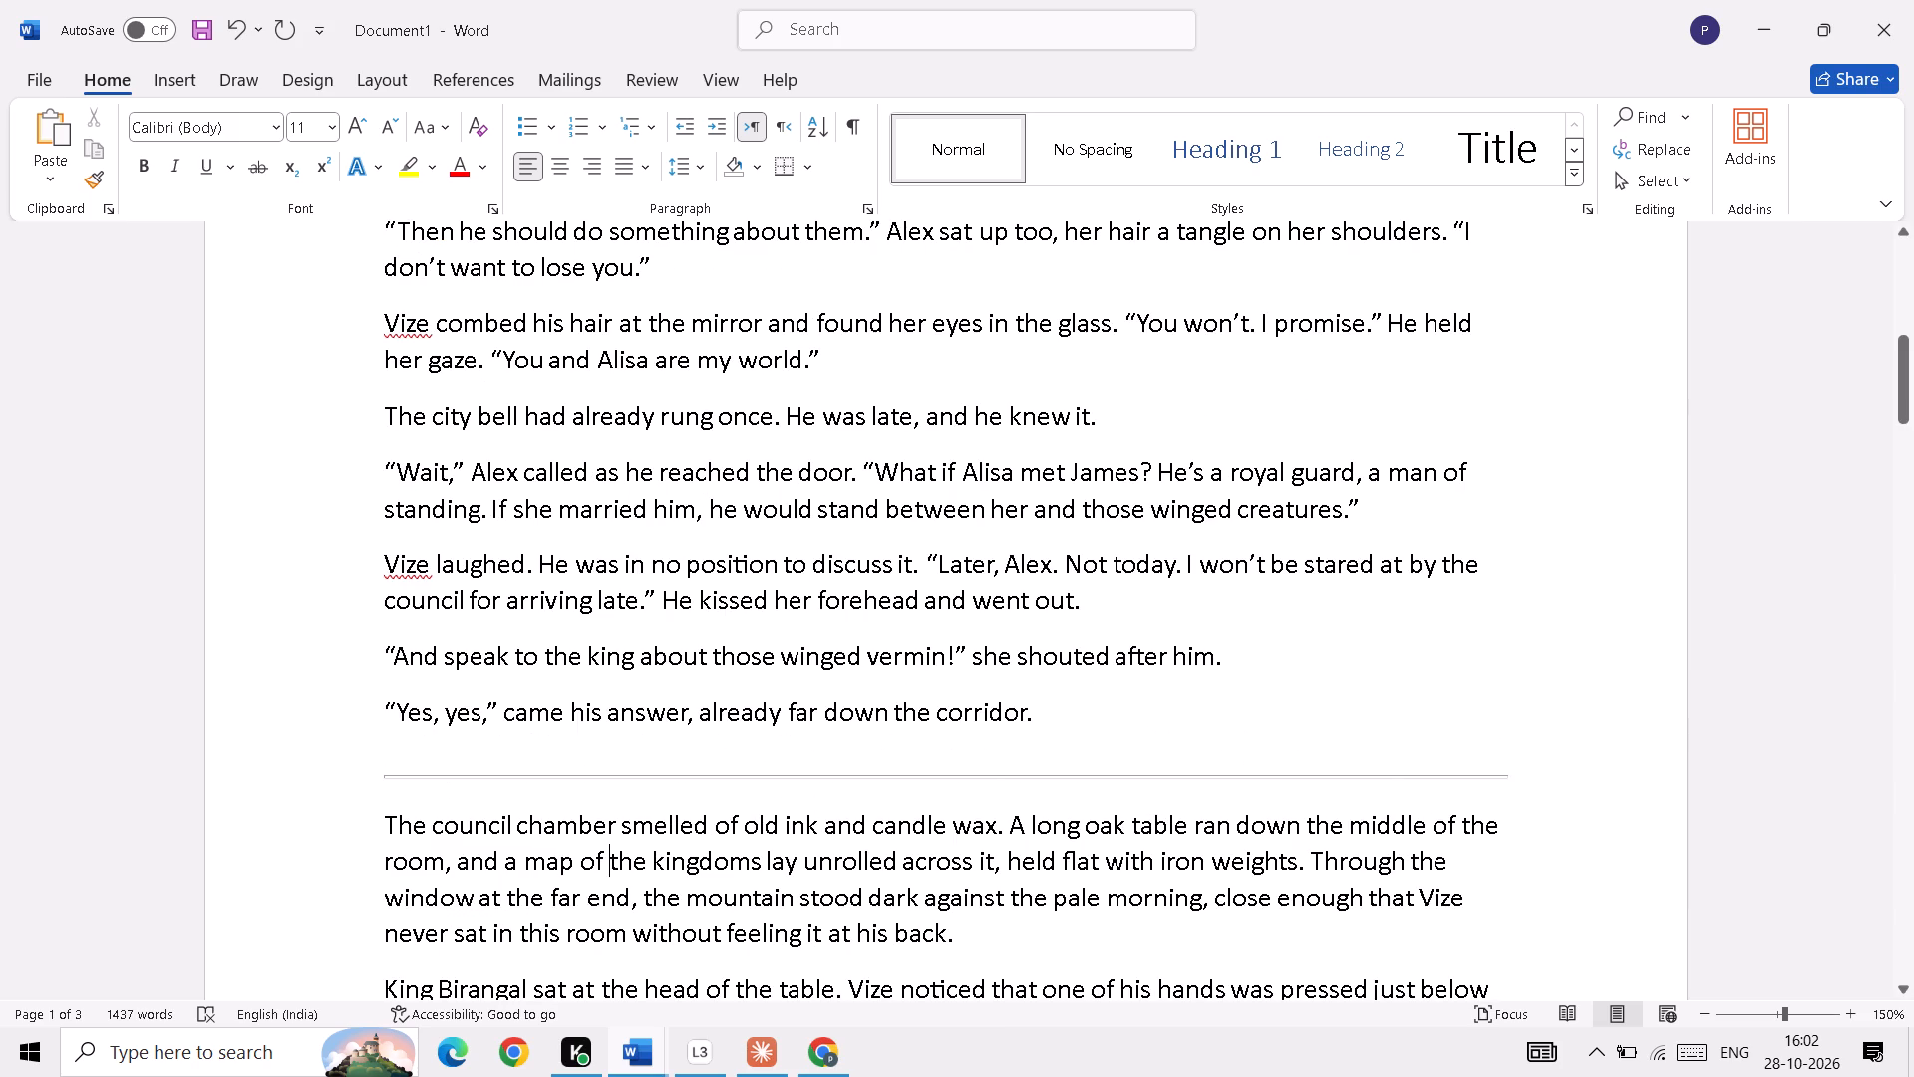
{"action": "left_click", "coordinate": [447, 555]}
{"action": "left_click_drag", "start_coordinate": [607, 560], "coordinate": [627, 561]}
{"action": "left_click", "coordinate": [680, 564]}
{"action": "left_click", "coordinate": [767, 567]}
{"action": "double_click", "coordinate": [427, 469]}
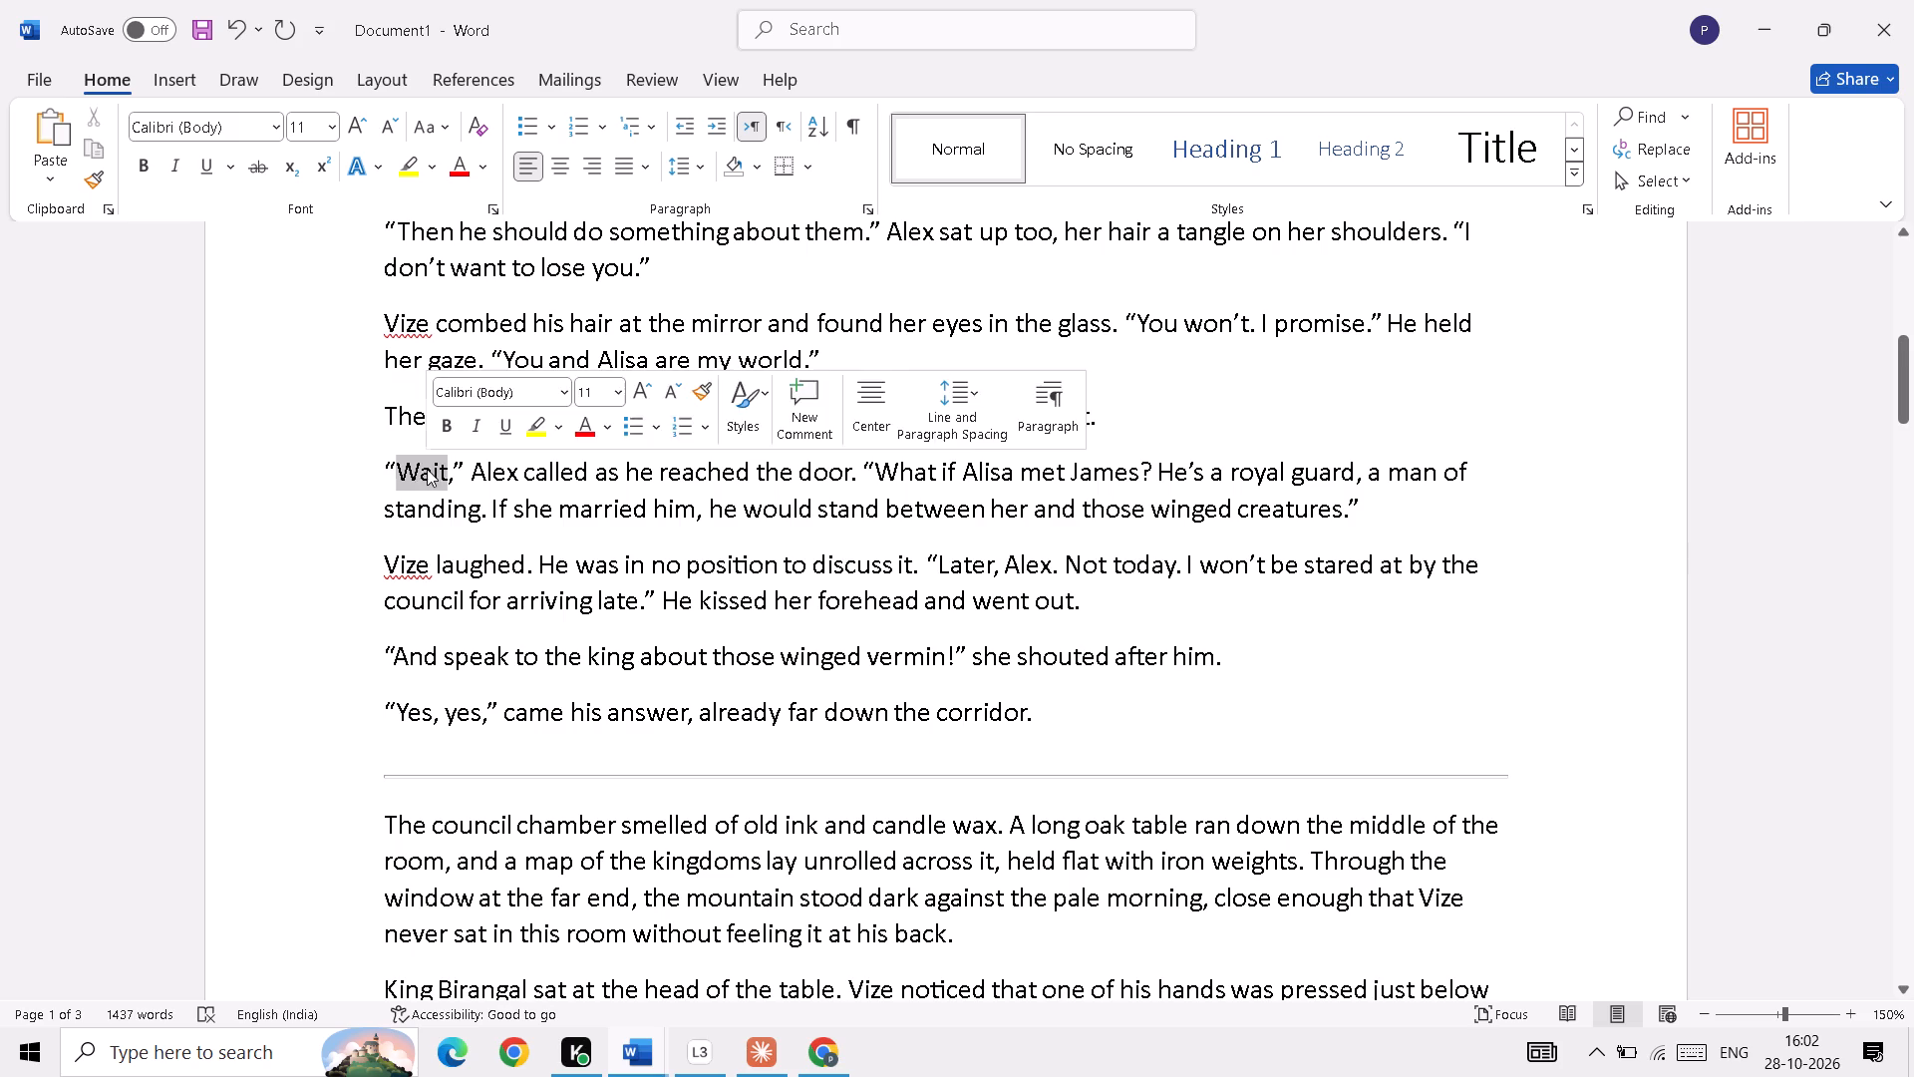
{"action": "left_click", "coordinate": [502, 462]}
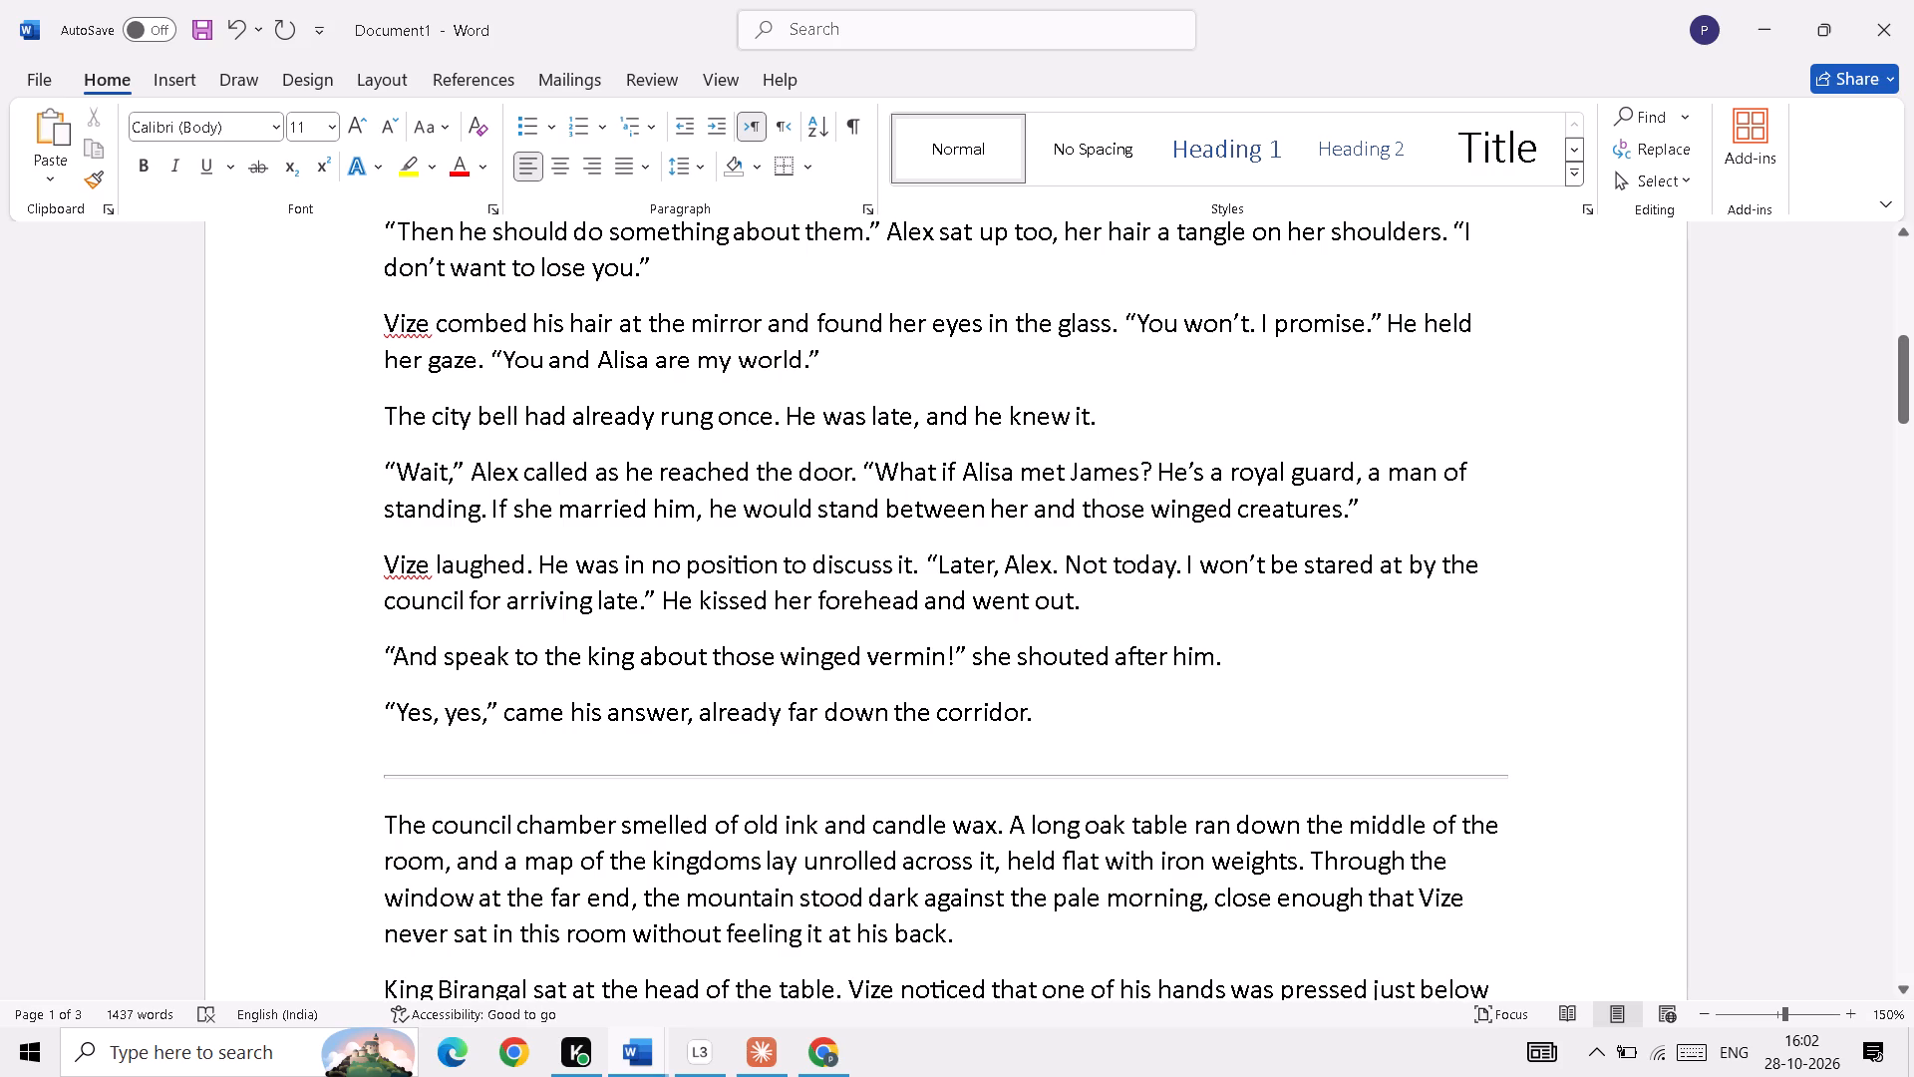
{"action": "left_click", "coordinate": [551, 516]}
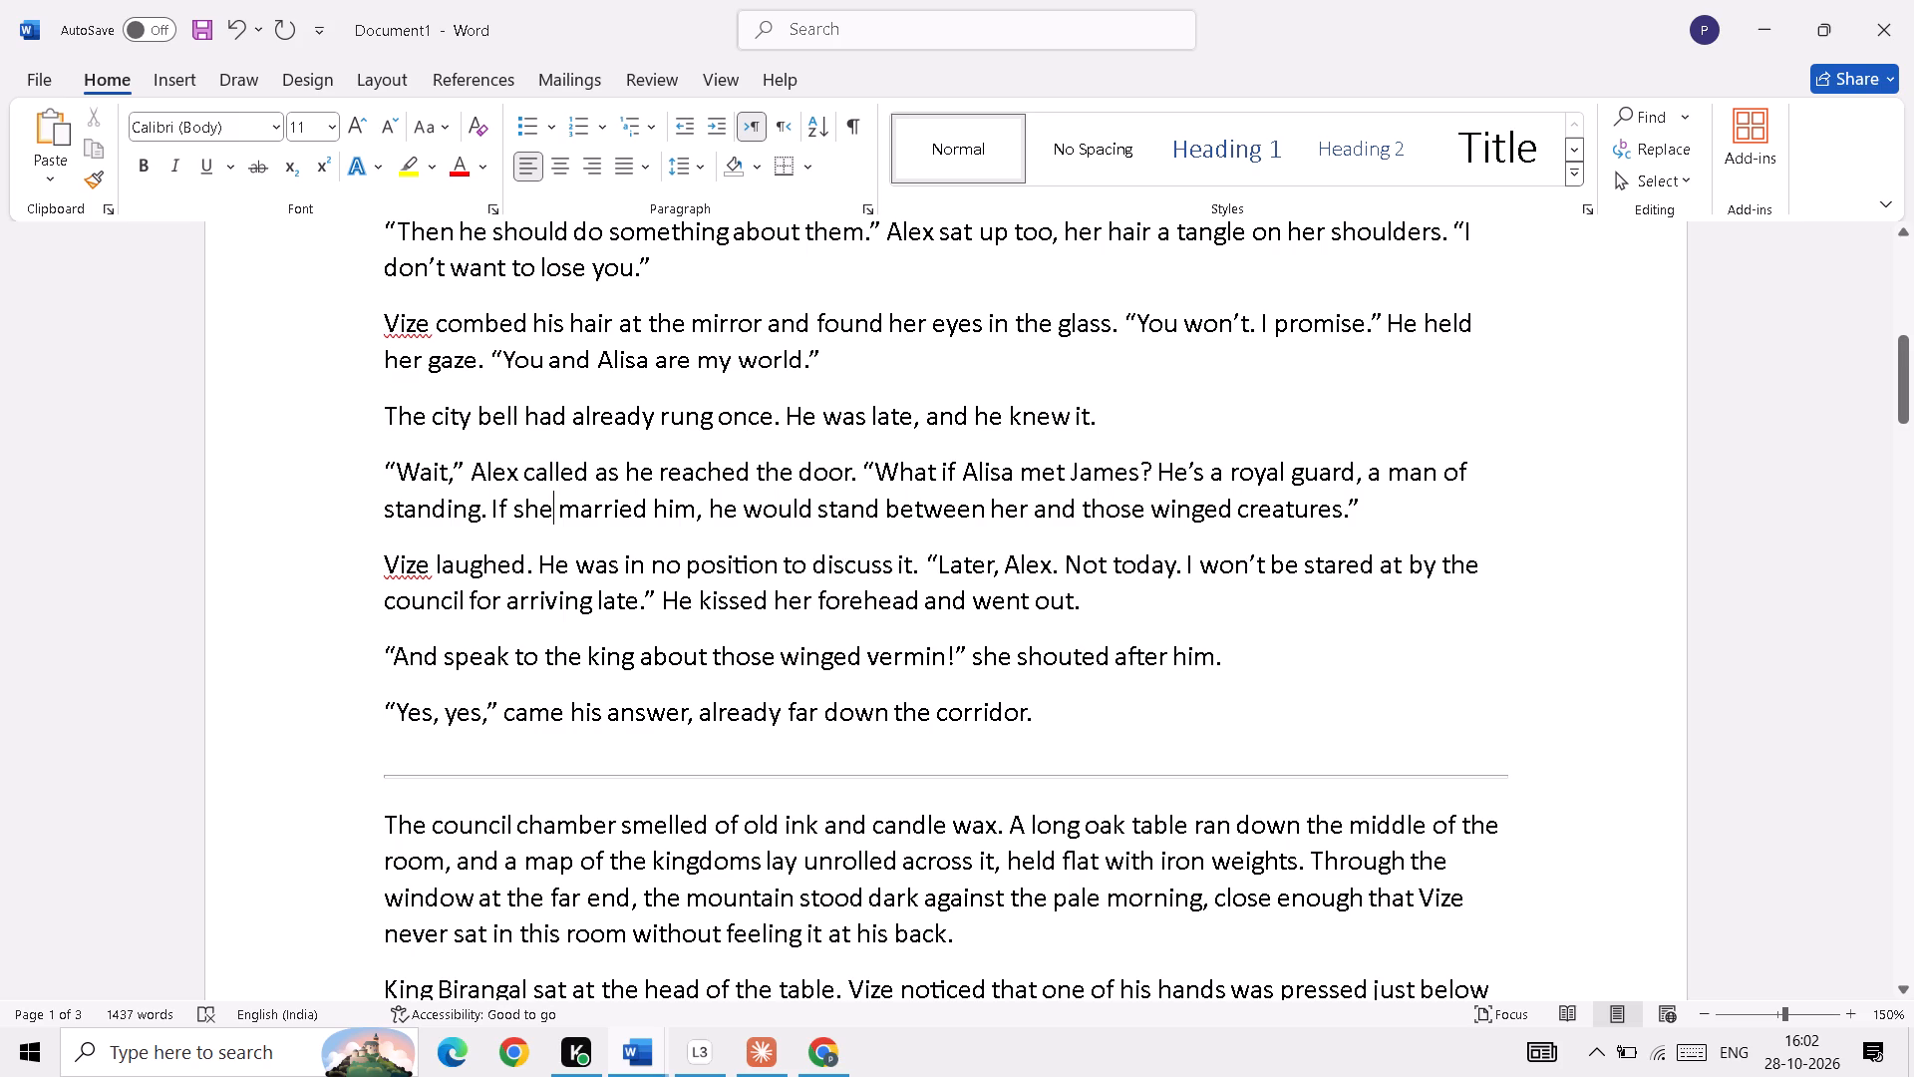
{"action": "left_click", "coordinate": [623, 513]}
{"action": "left_click", "coordinate": [682, 510]}
{"action": "left_click", "coordinate": [744, 516]}
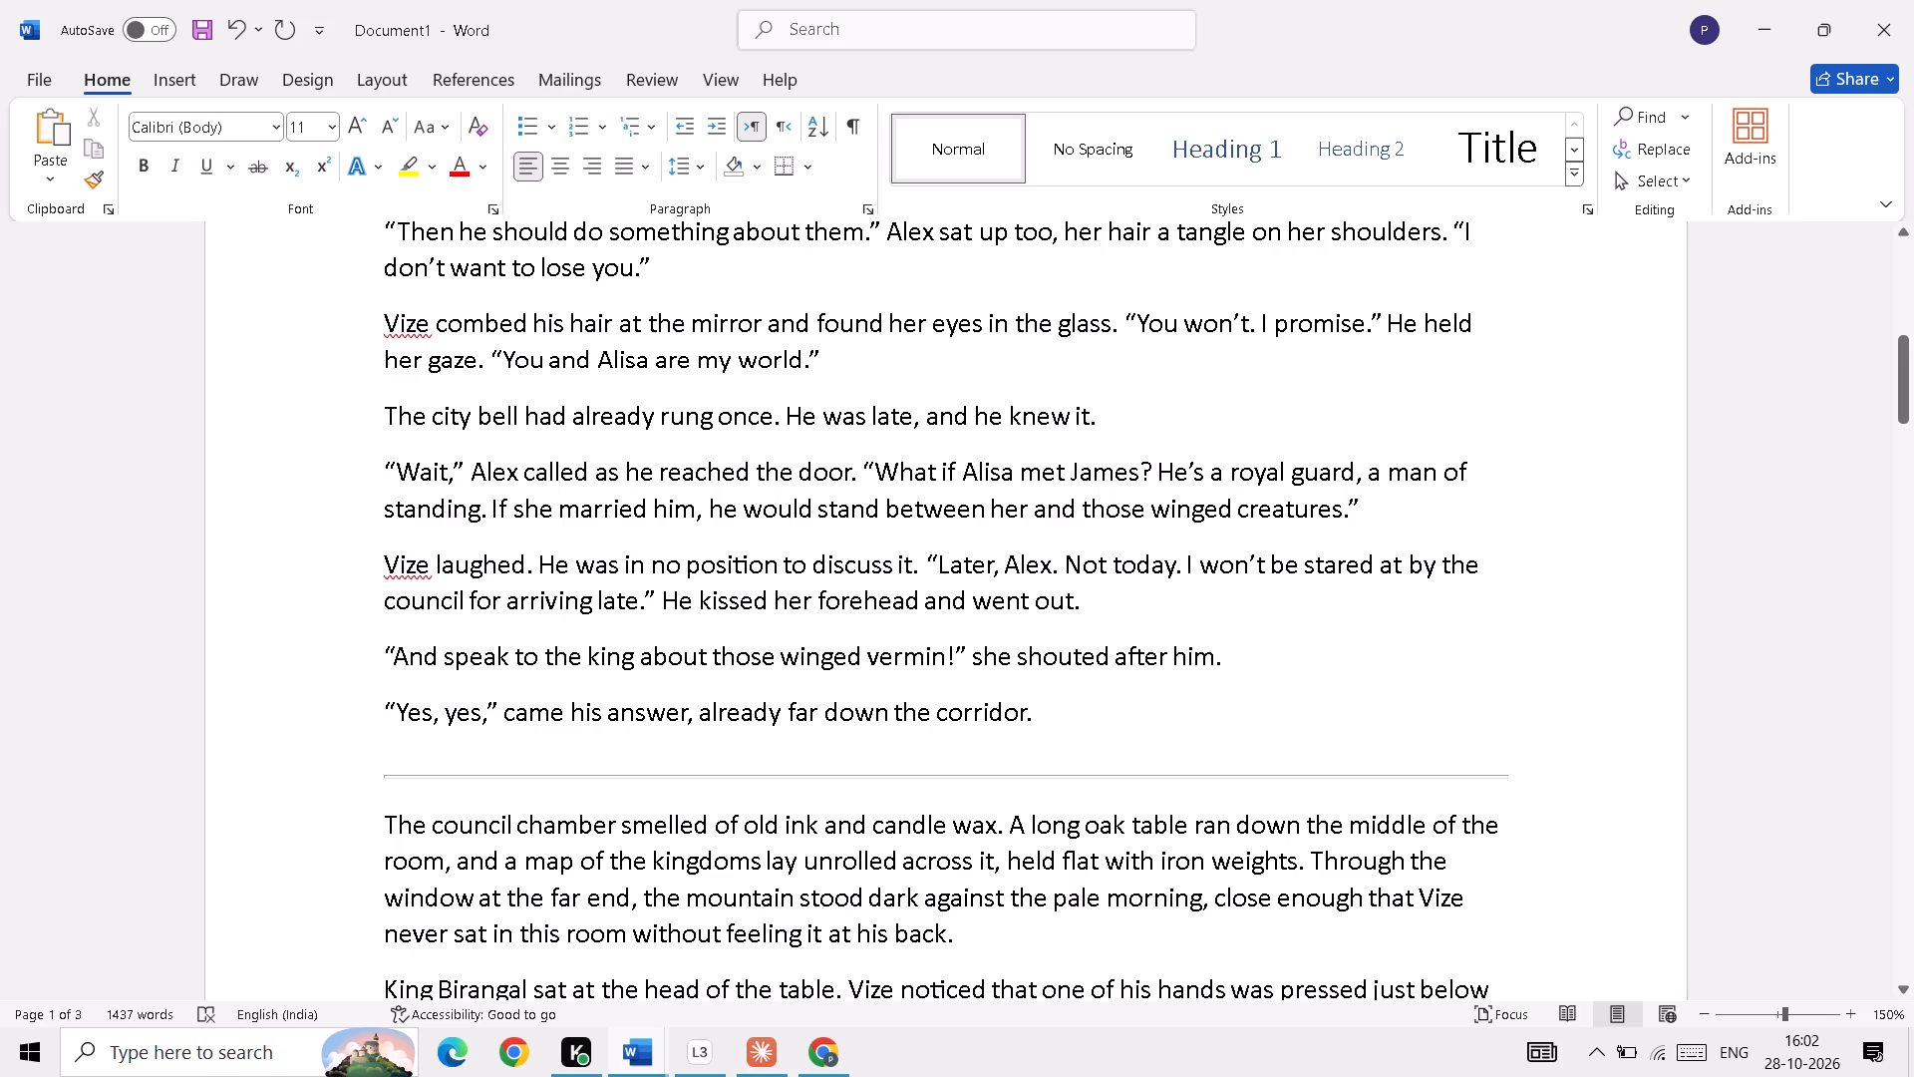
{"action": "left_click", "coordinate": [837, 513]}
{"action": "left_click", "coordinate": [936, 516]}
{"action": "left_click", "coordinate": [1009, 508]}
{"action": "left_click", "coordinate": [1067, 513]}
{"action": "left_click", "coordinate": [1173, 517]}
{"action": "left_click", "coordinate": [1299, 520]}
{"action": "left_click", "coordinate": [505, 657]}
{"action": "left_click", "coordinate": [625, 631]}
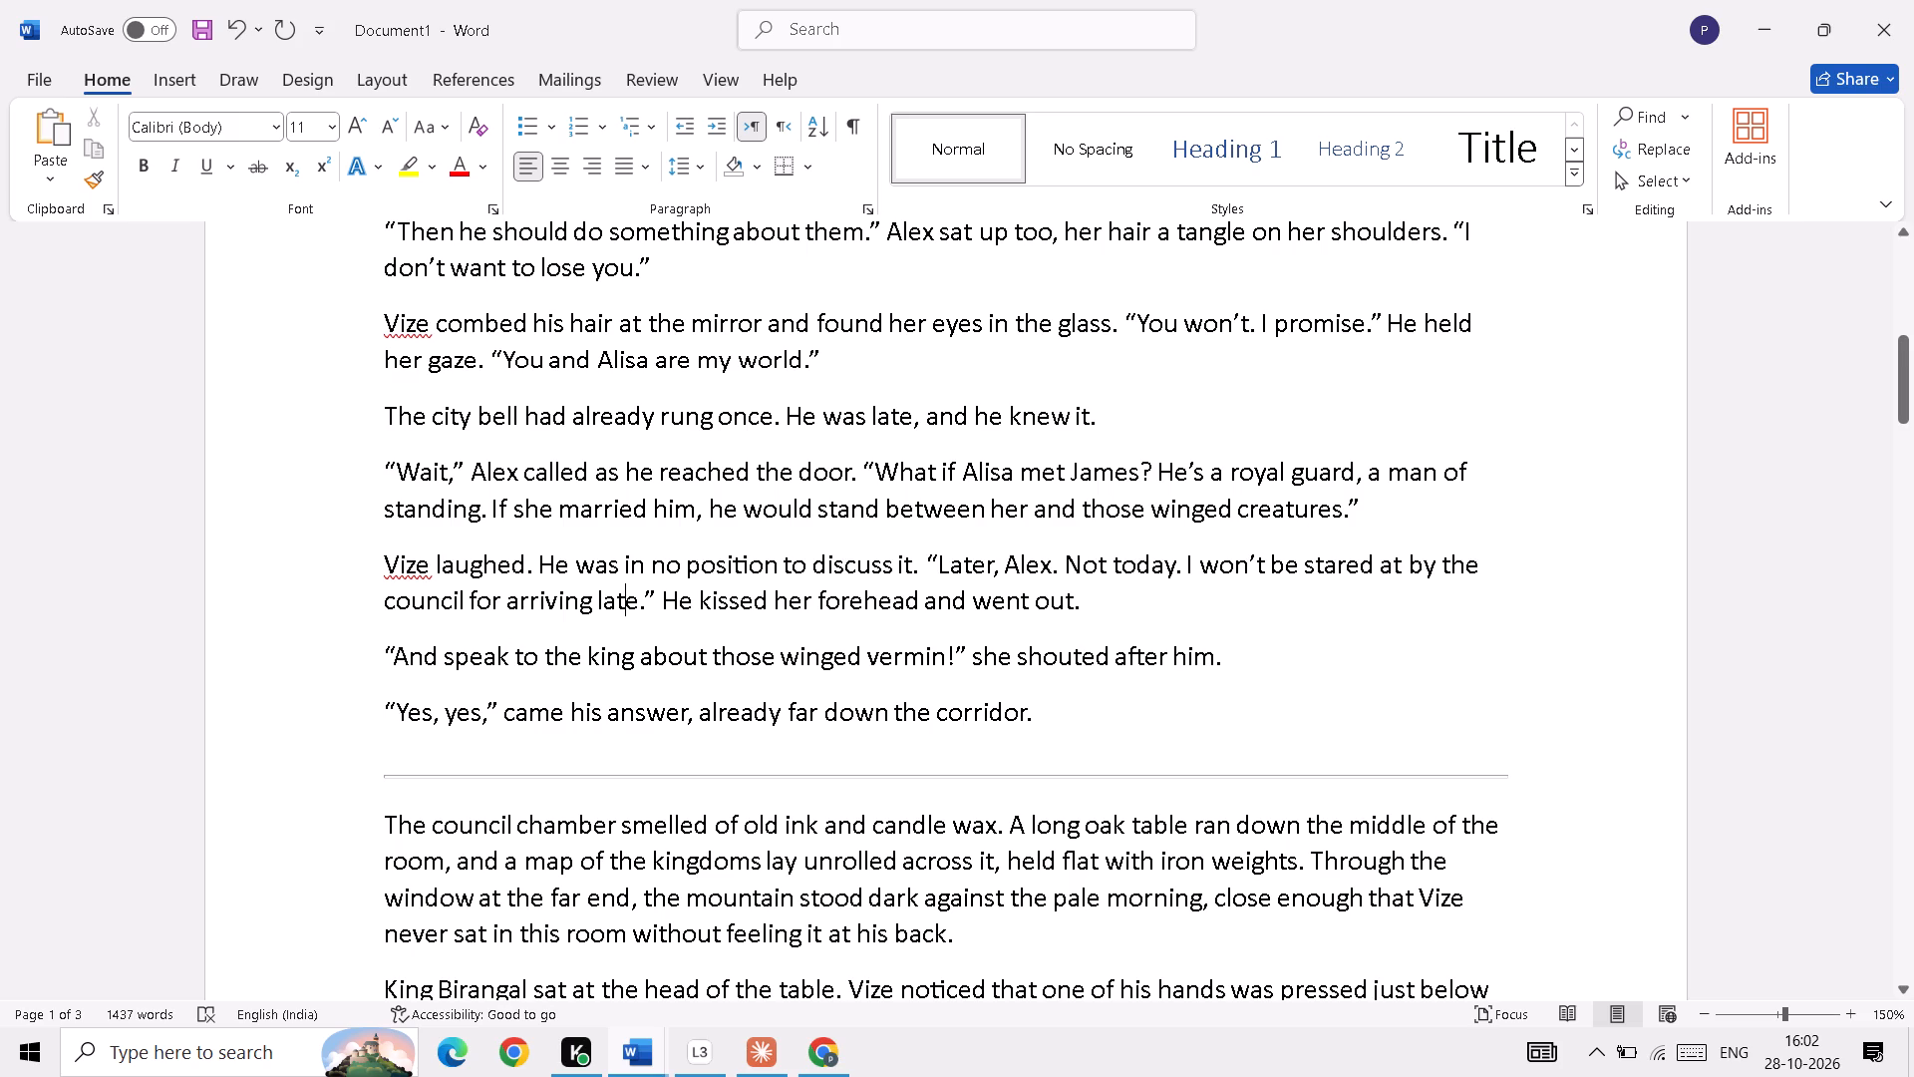
{"action": "left_click", "coordinate": [671, 650]}
{"action": "left_click", "coordinate": [817, 651]}
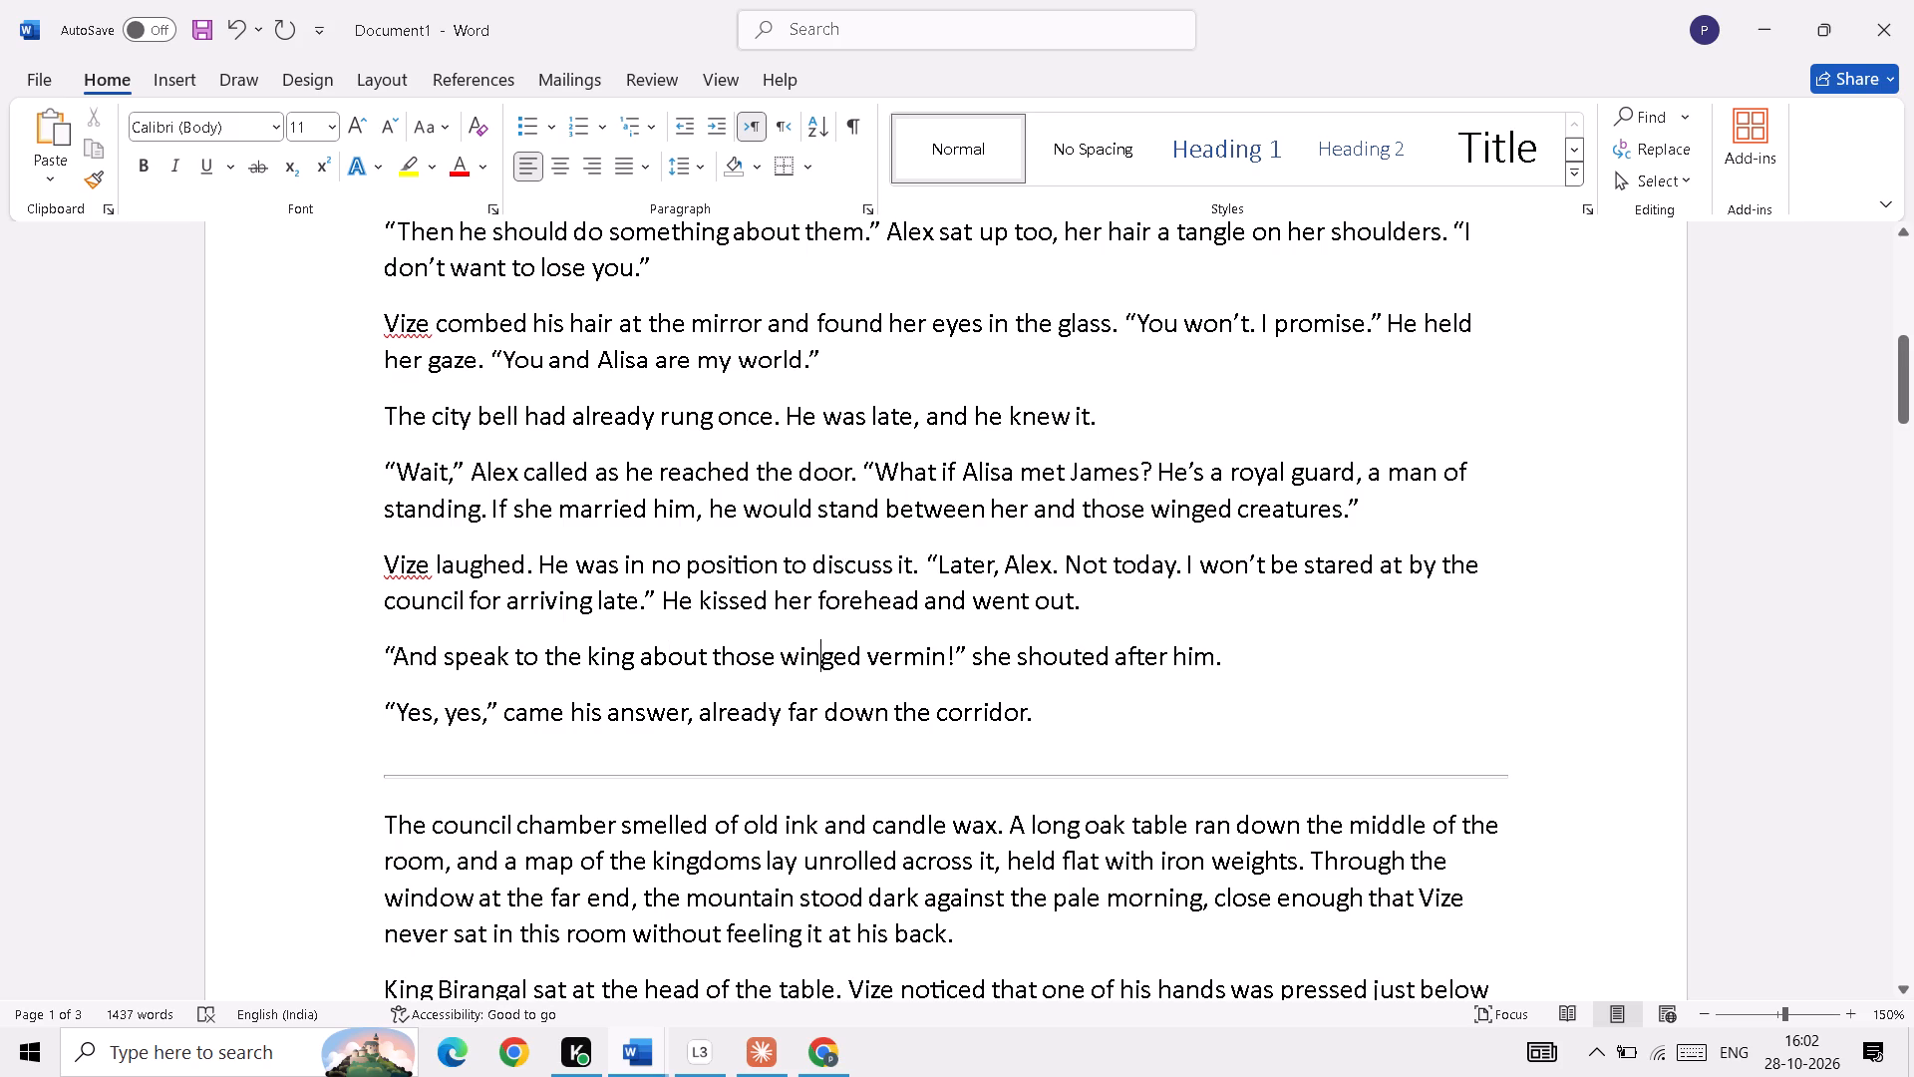
Copy the word "vermin" from Alex's line and look up its meaning on Google in a new Chrome tab.
{"action": "double_click", "coordinate": [897, 649]}
{"action": "right_click", "coordinate": [897, 649]}
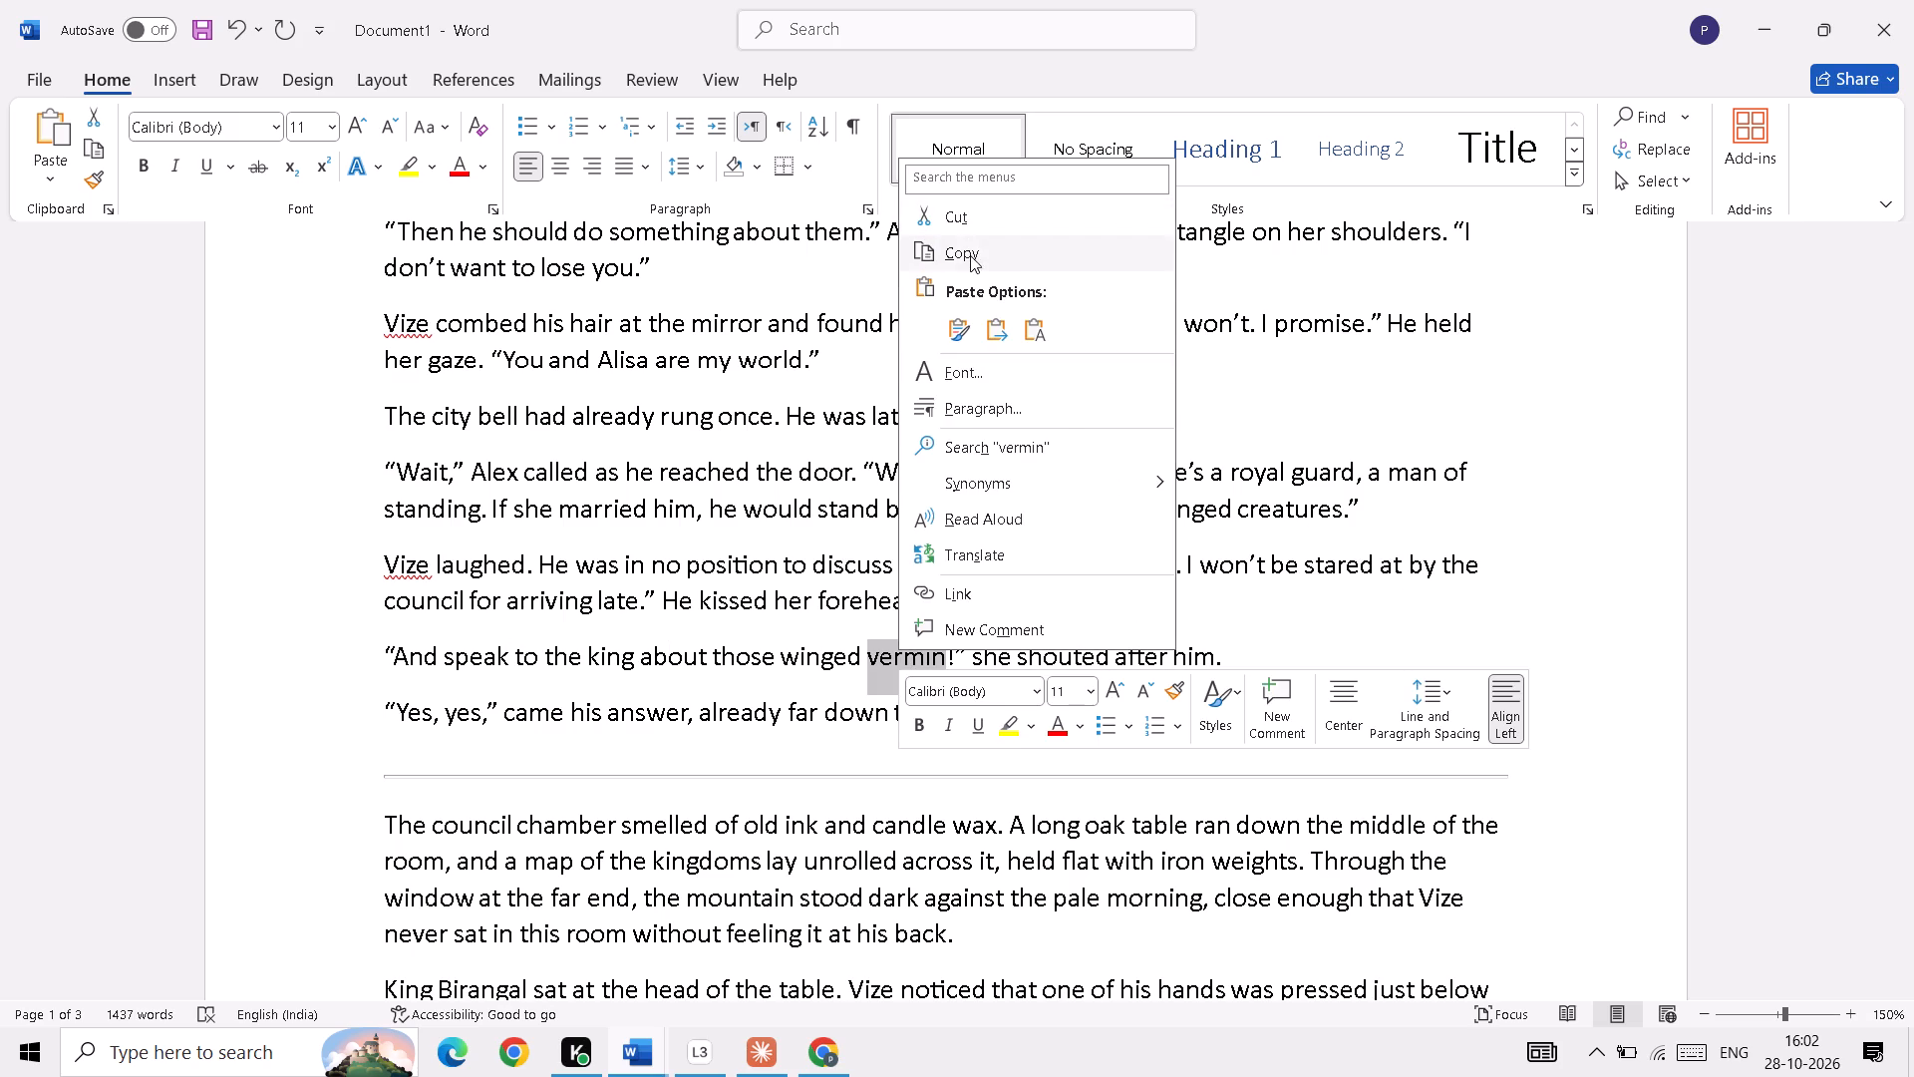
{"action": "left_click", "coordinate": [970, 255]}
{"action": "left_click", "coordinate": [819, 1057]}
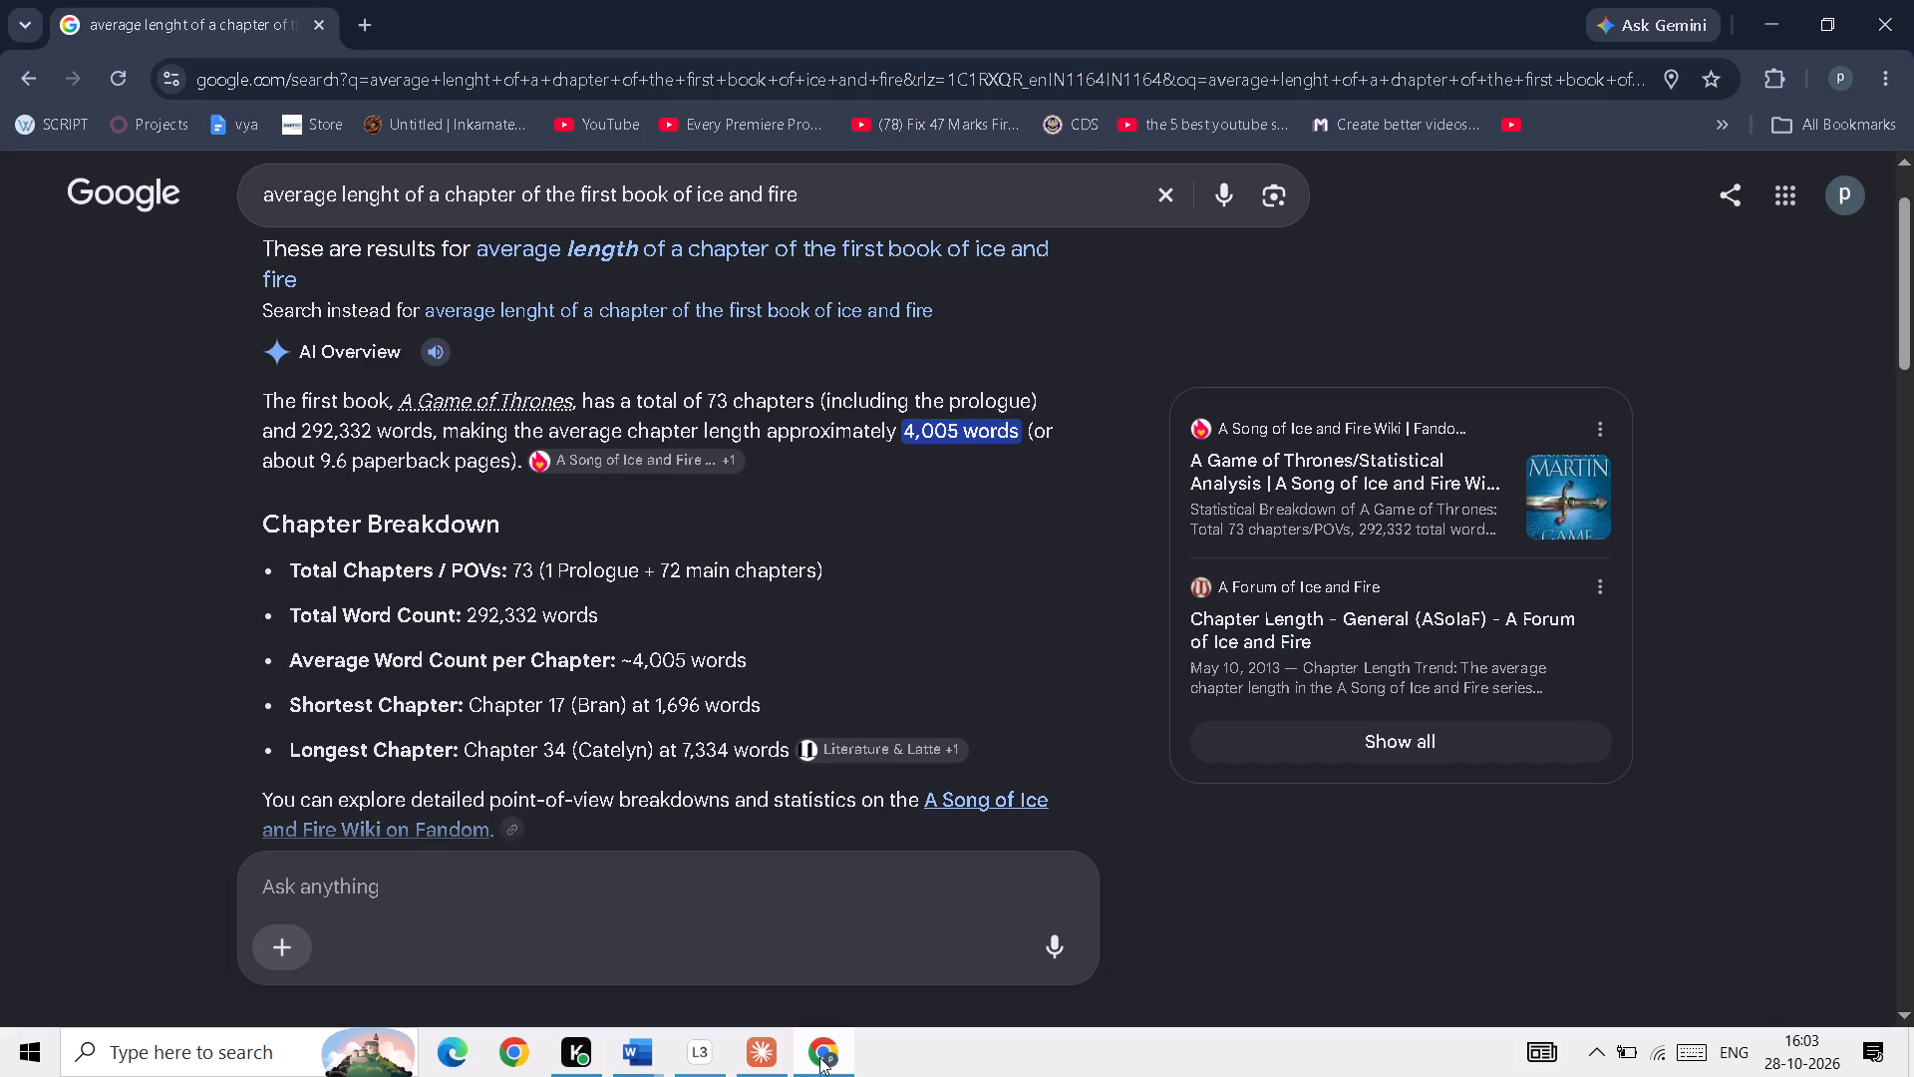
{"action": "key", "text": "ctrl+t"}
{"action": "key", "text": "ctrl+v"}
{"action": "key", "text": "Return"}
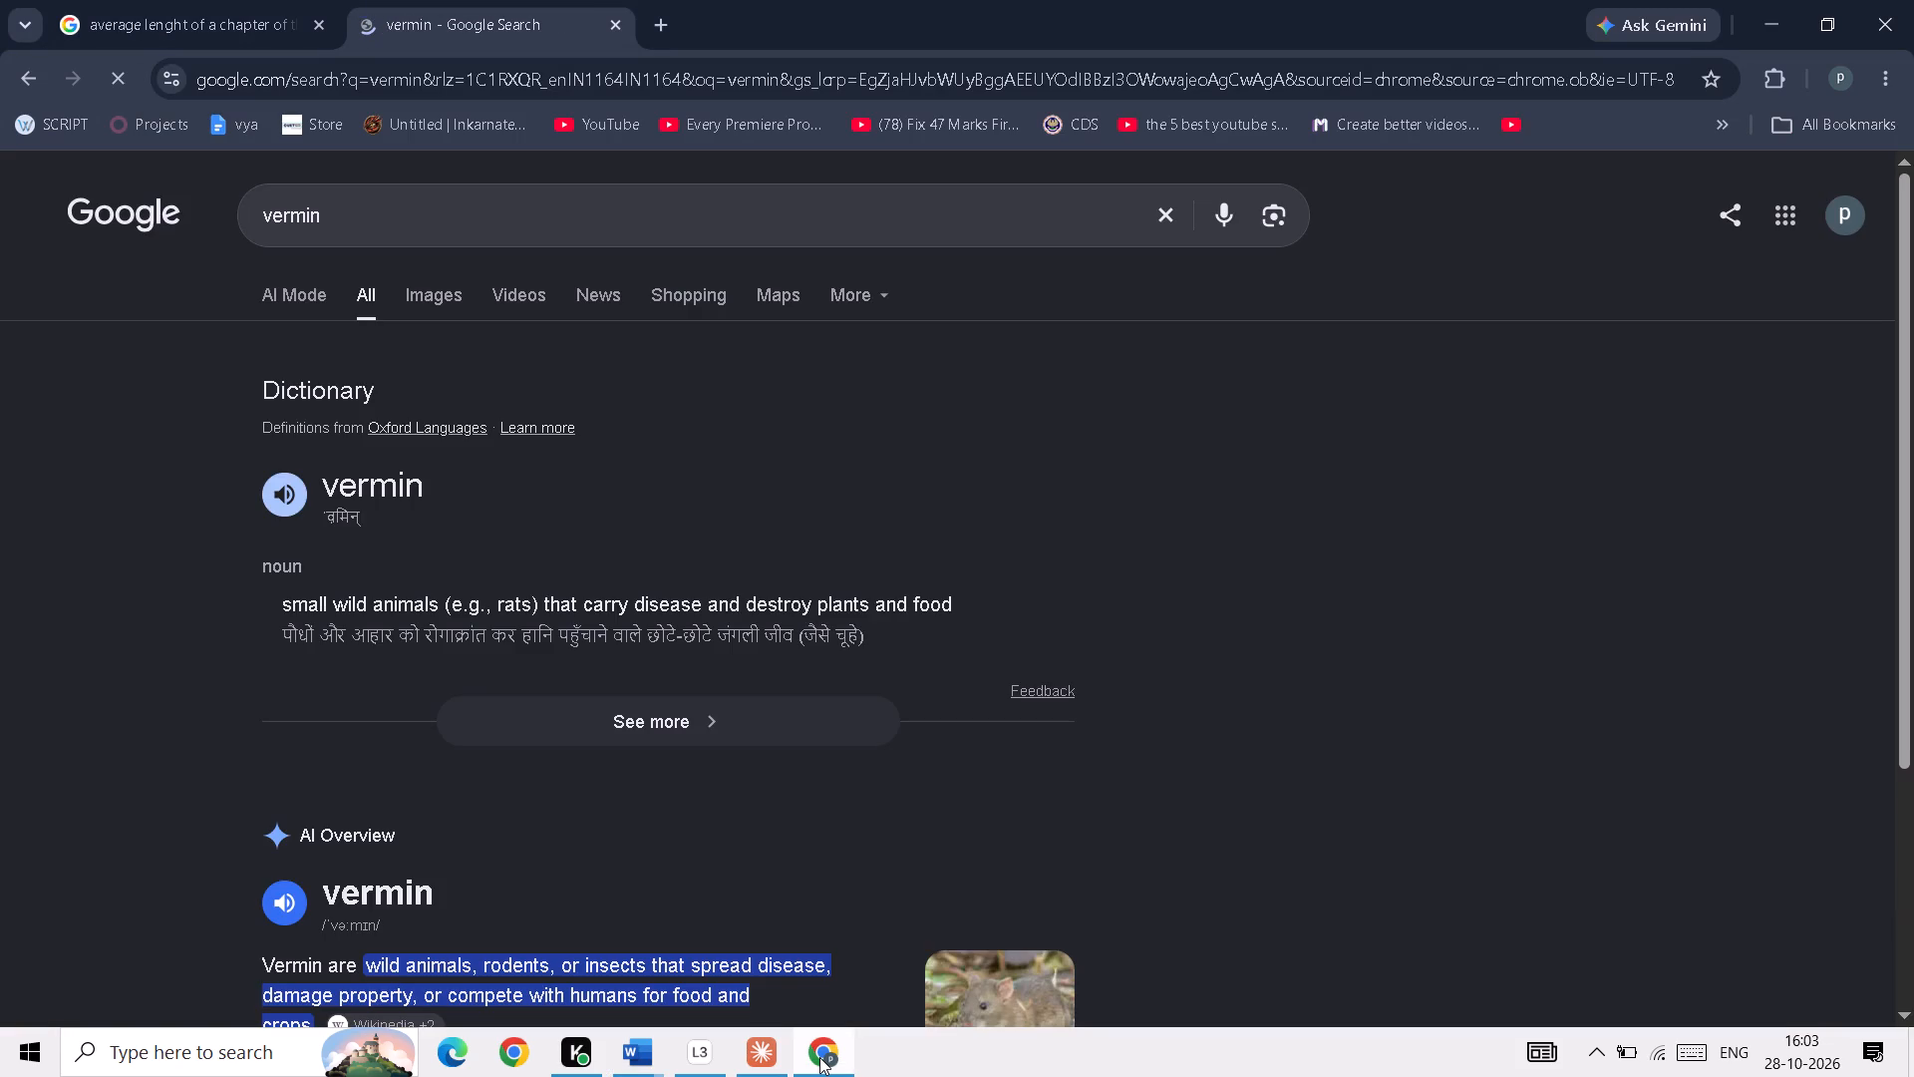
{"action": "left_click_drag", "start_coordinate": [346, 600], "coordinate": [678, 598]}
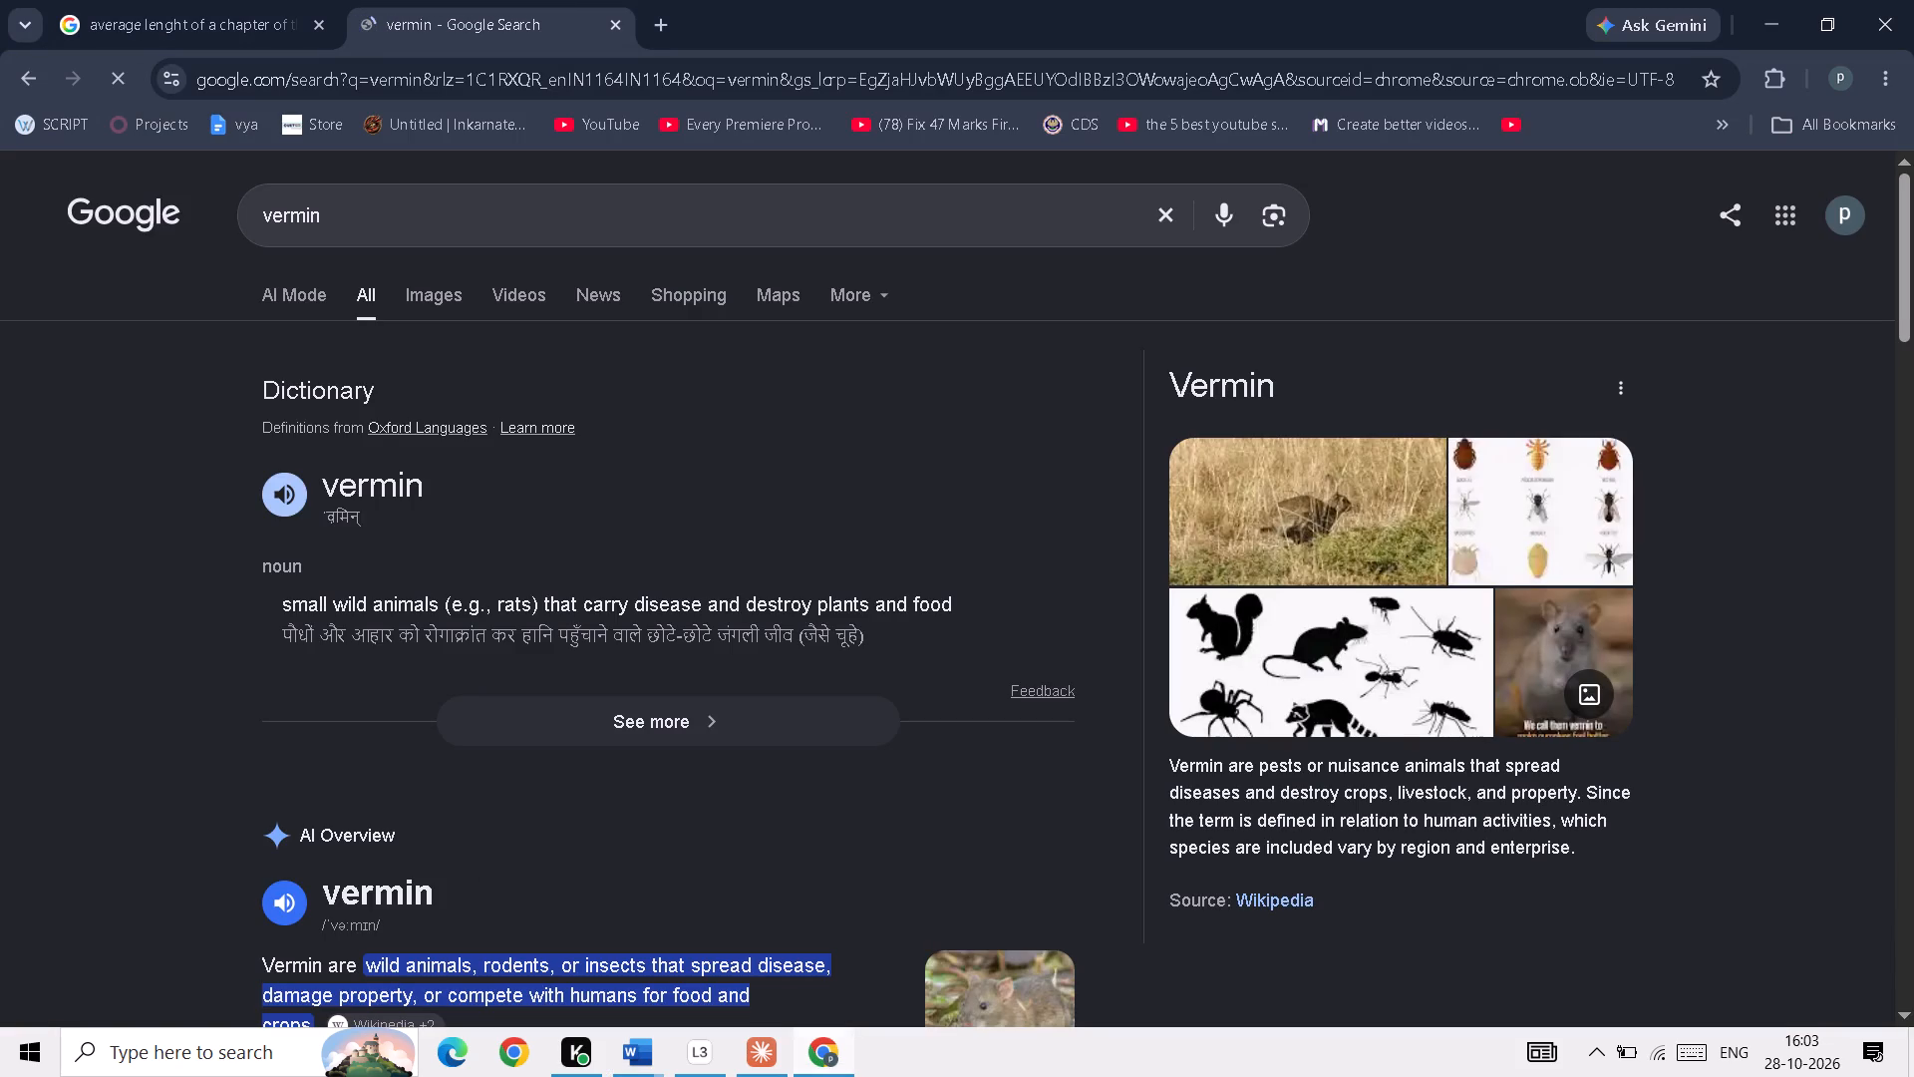
{"action": "left_click_drag", "start_coordinate": [678, 598], "coordinate": [681, 598]}
{"action": "left_click", "coordinate": [696, 607]}
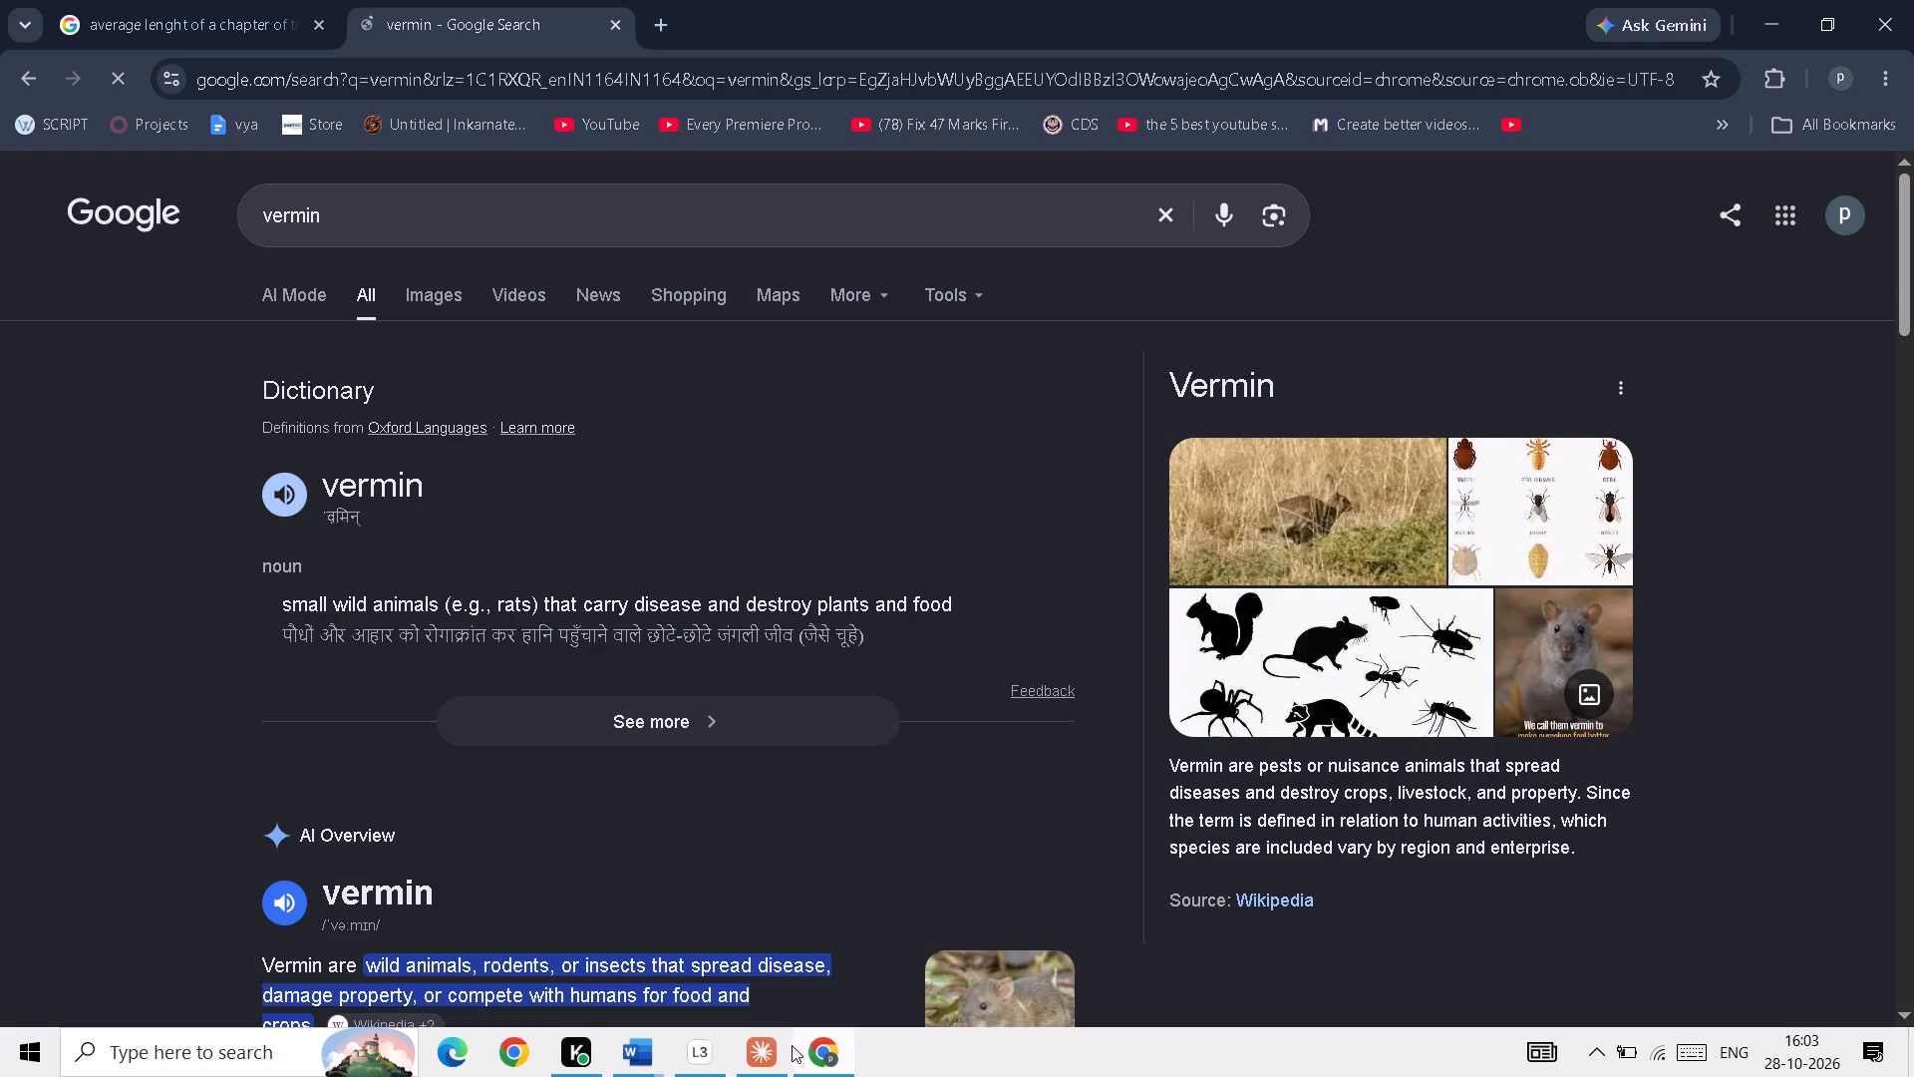
Switch back to Document1 in Word and read the end of the opening scene, through Vize's answer from the corridor.
{"action": "left_click", "coordinate": [644, 1049]}
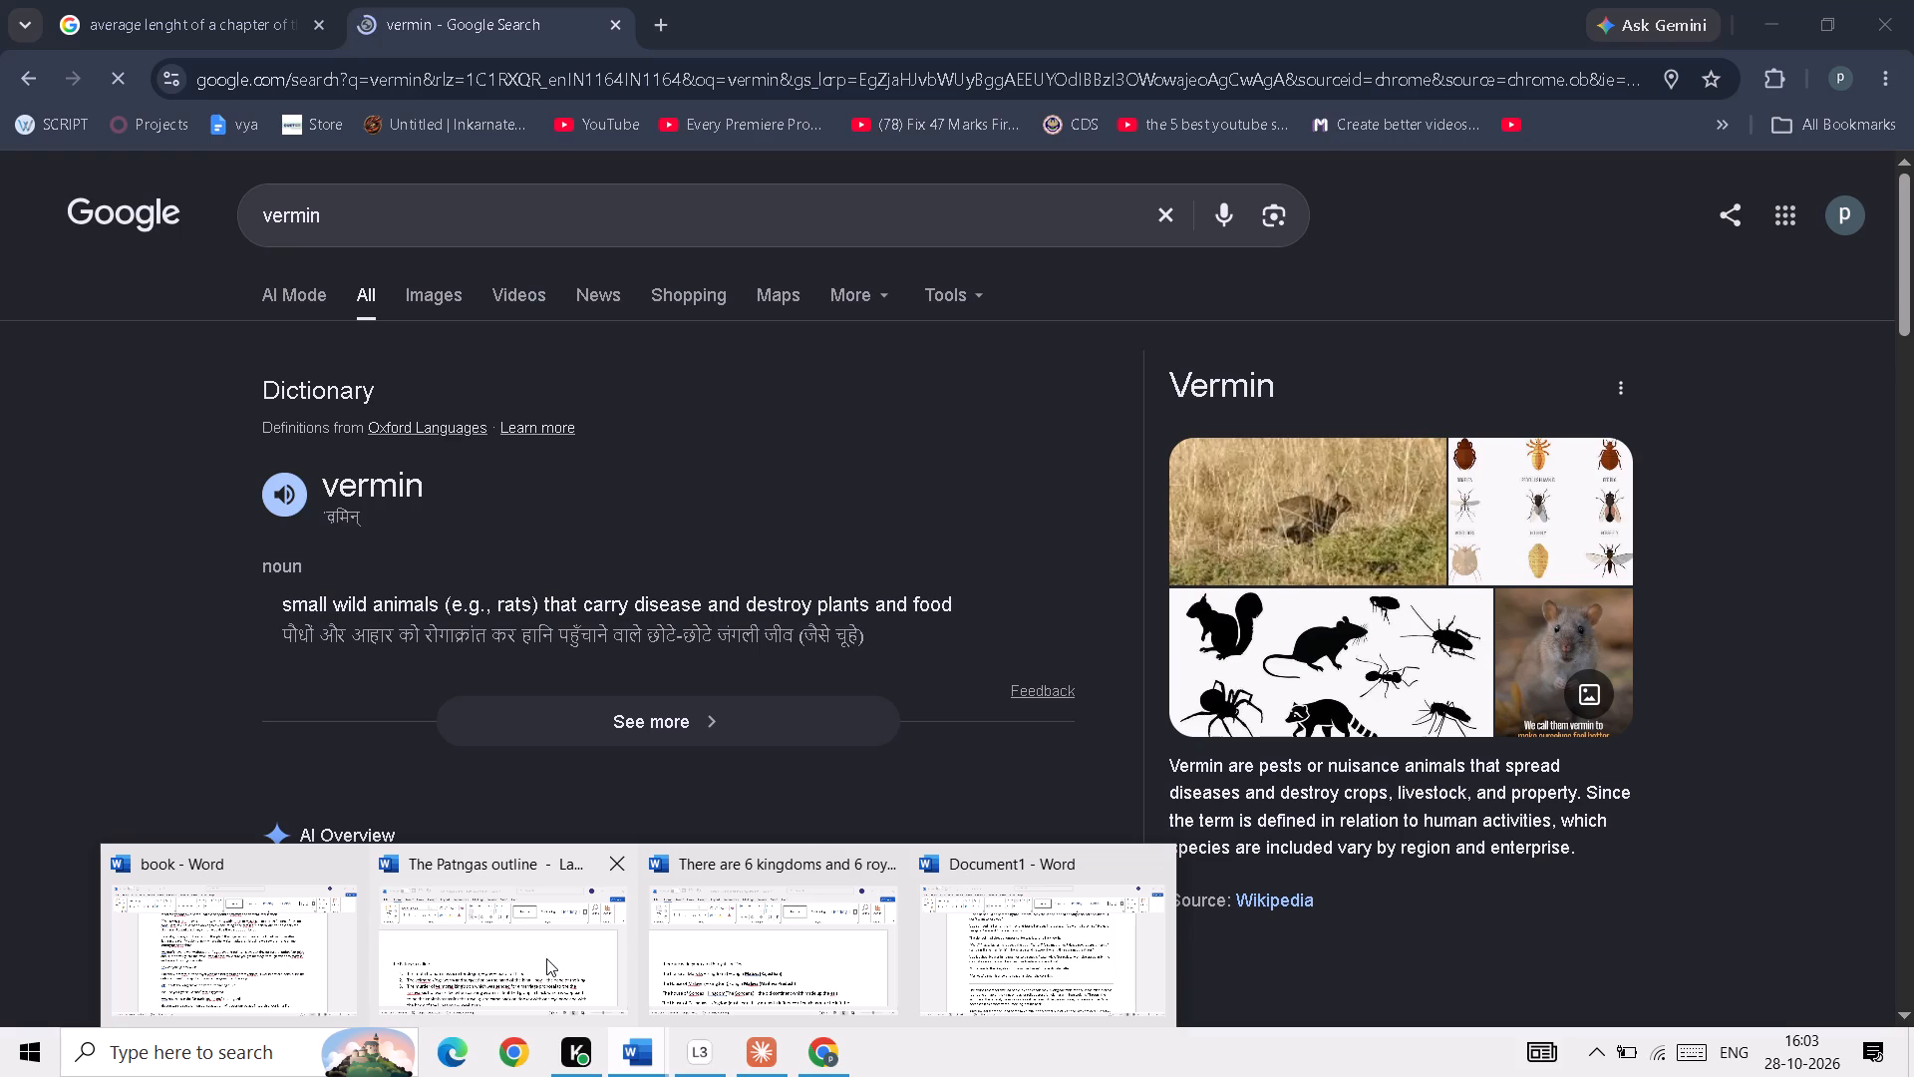
{"action": "left_click", "coordinate": [1059, 956]}
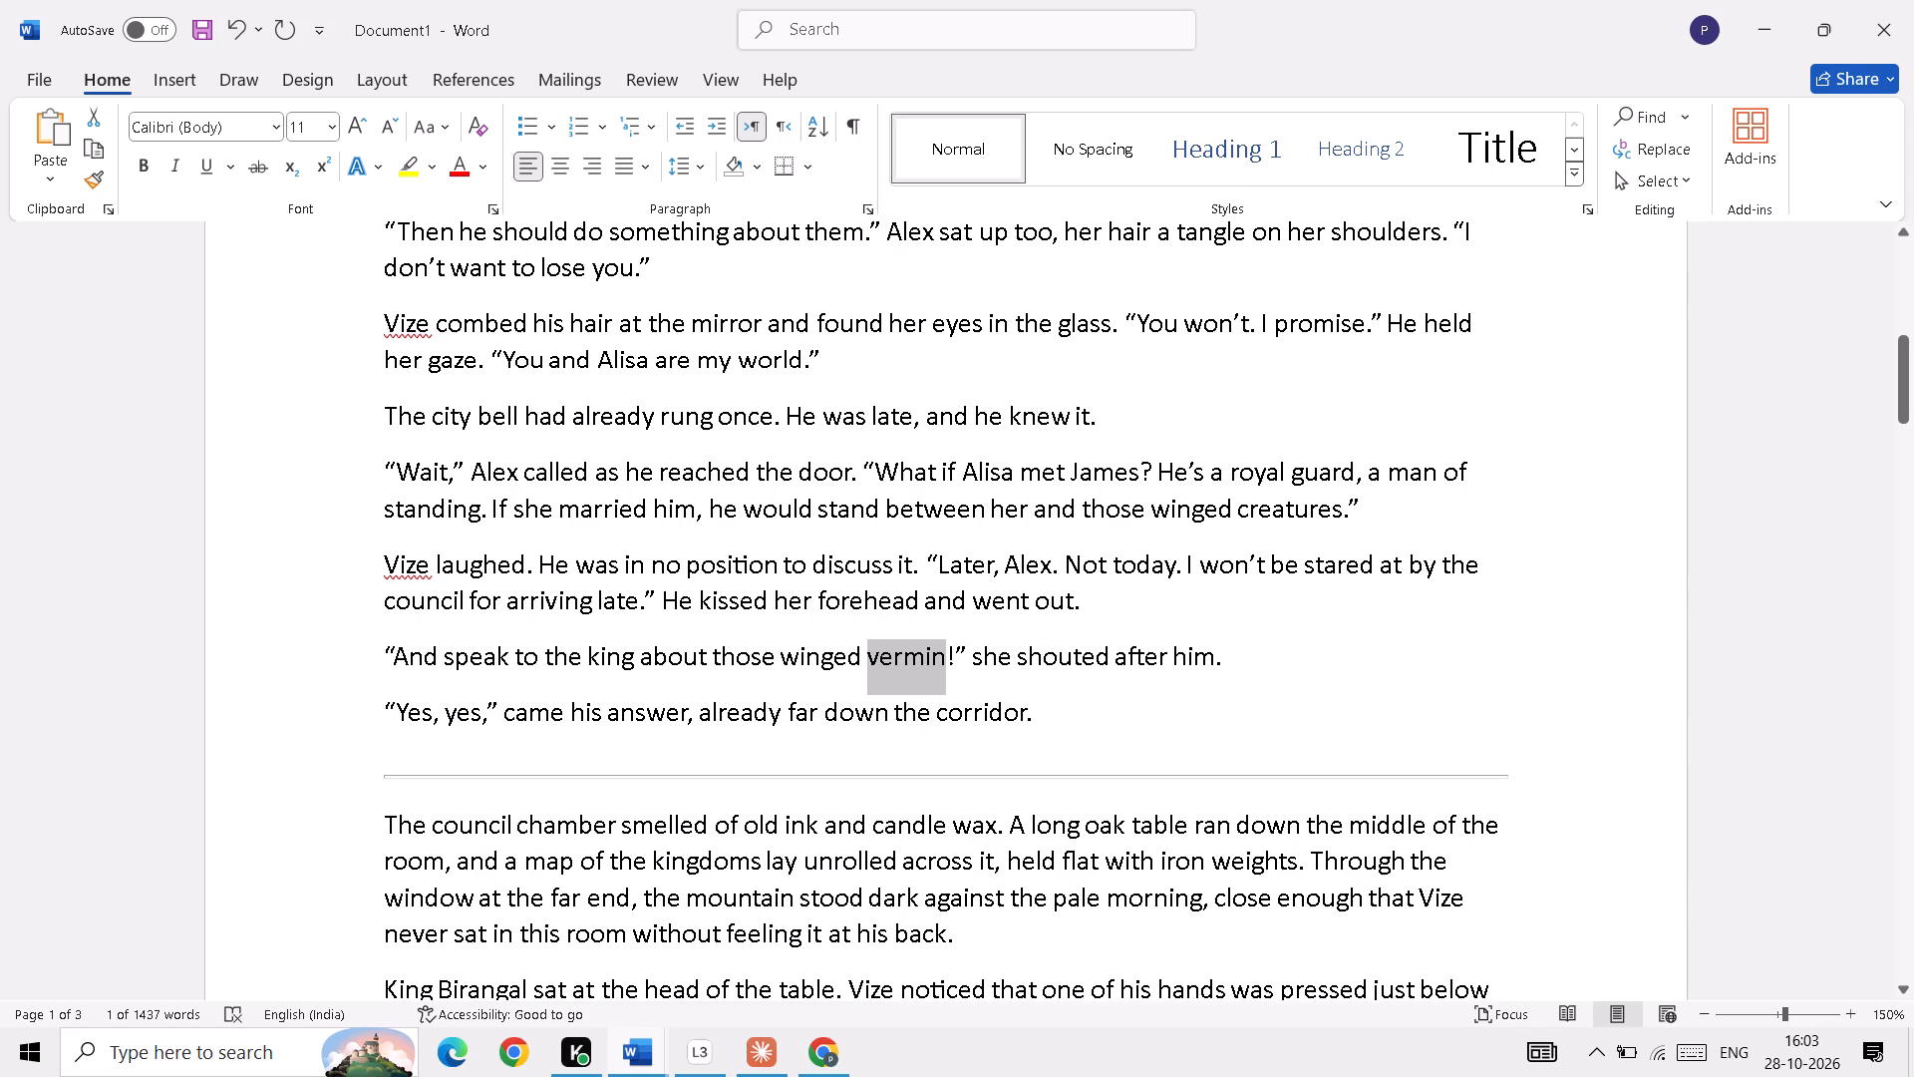
{"action": "left_click", "coordinate": [557, 720]}
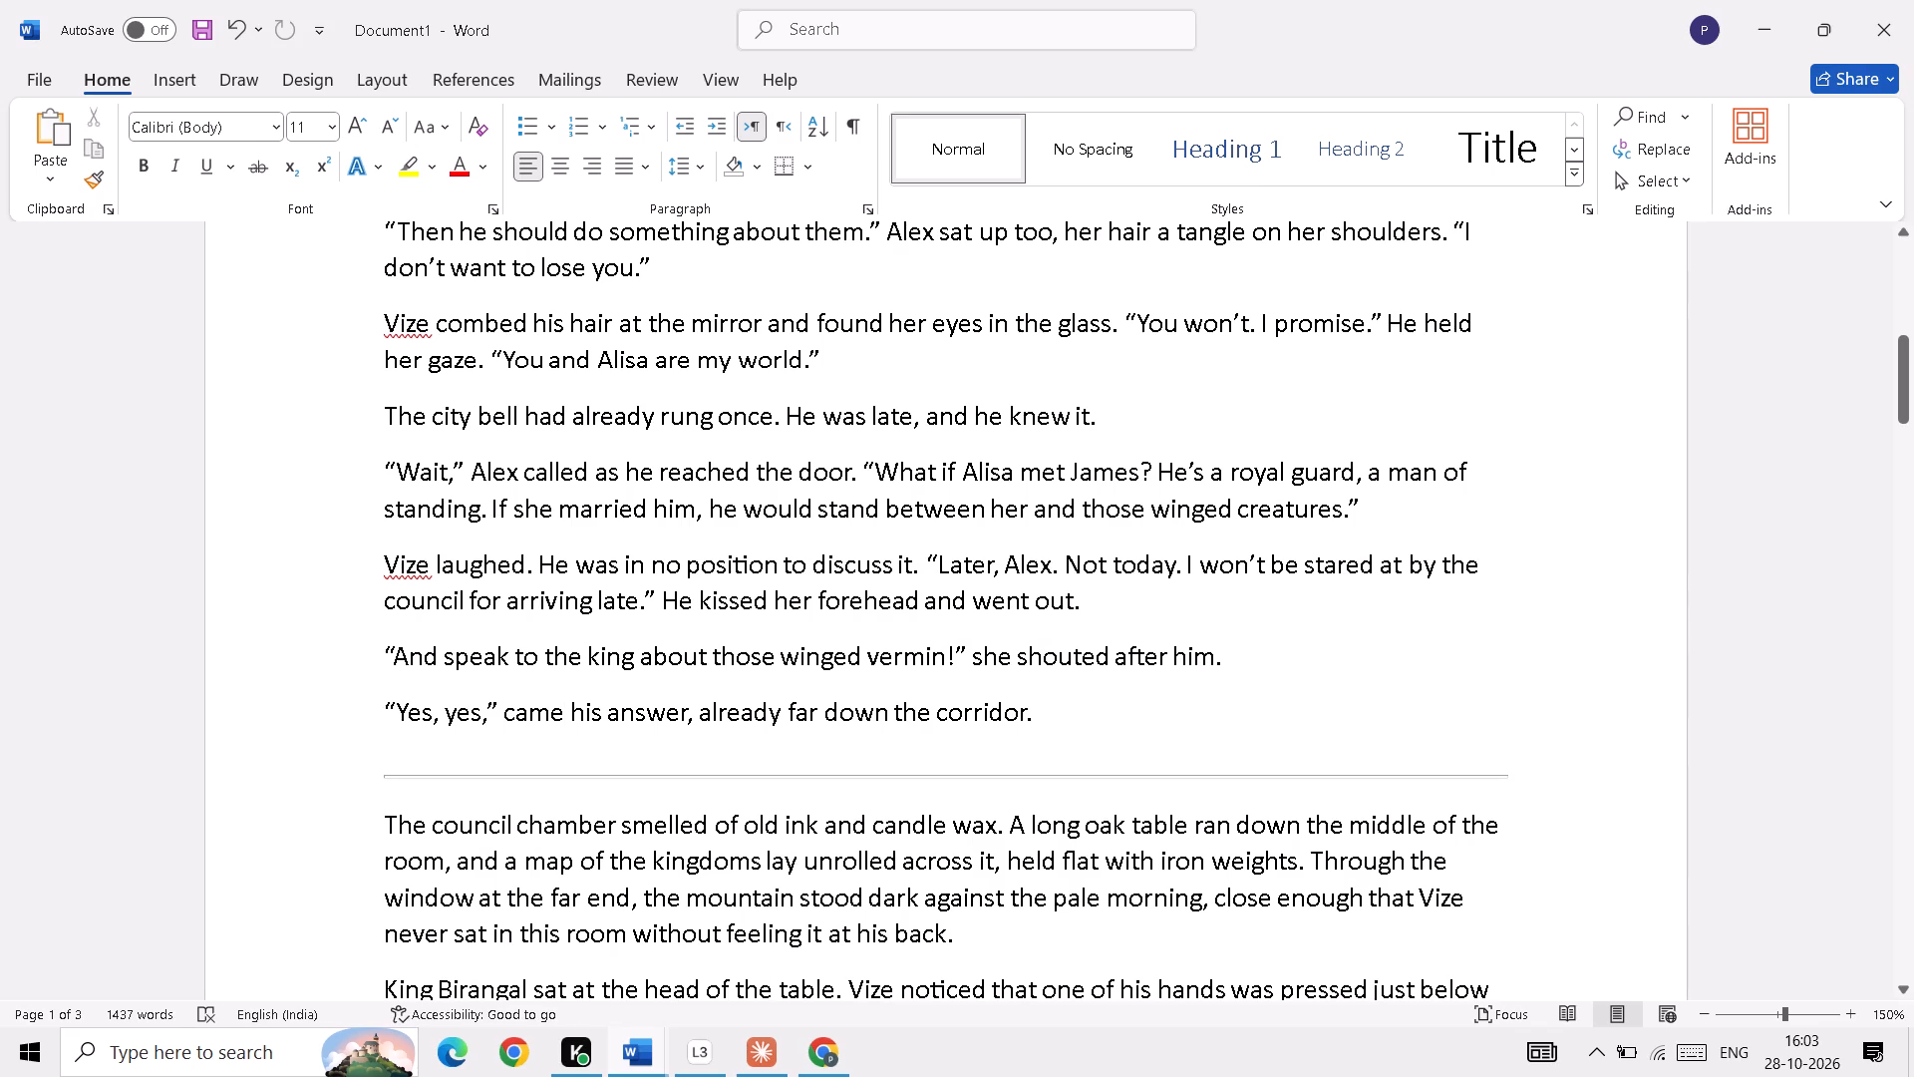
{"action": "scroll", "coordinate": [495, 734], "scroll_direction": "down", "scroll_amount": 1}
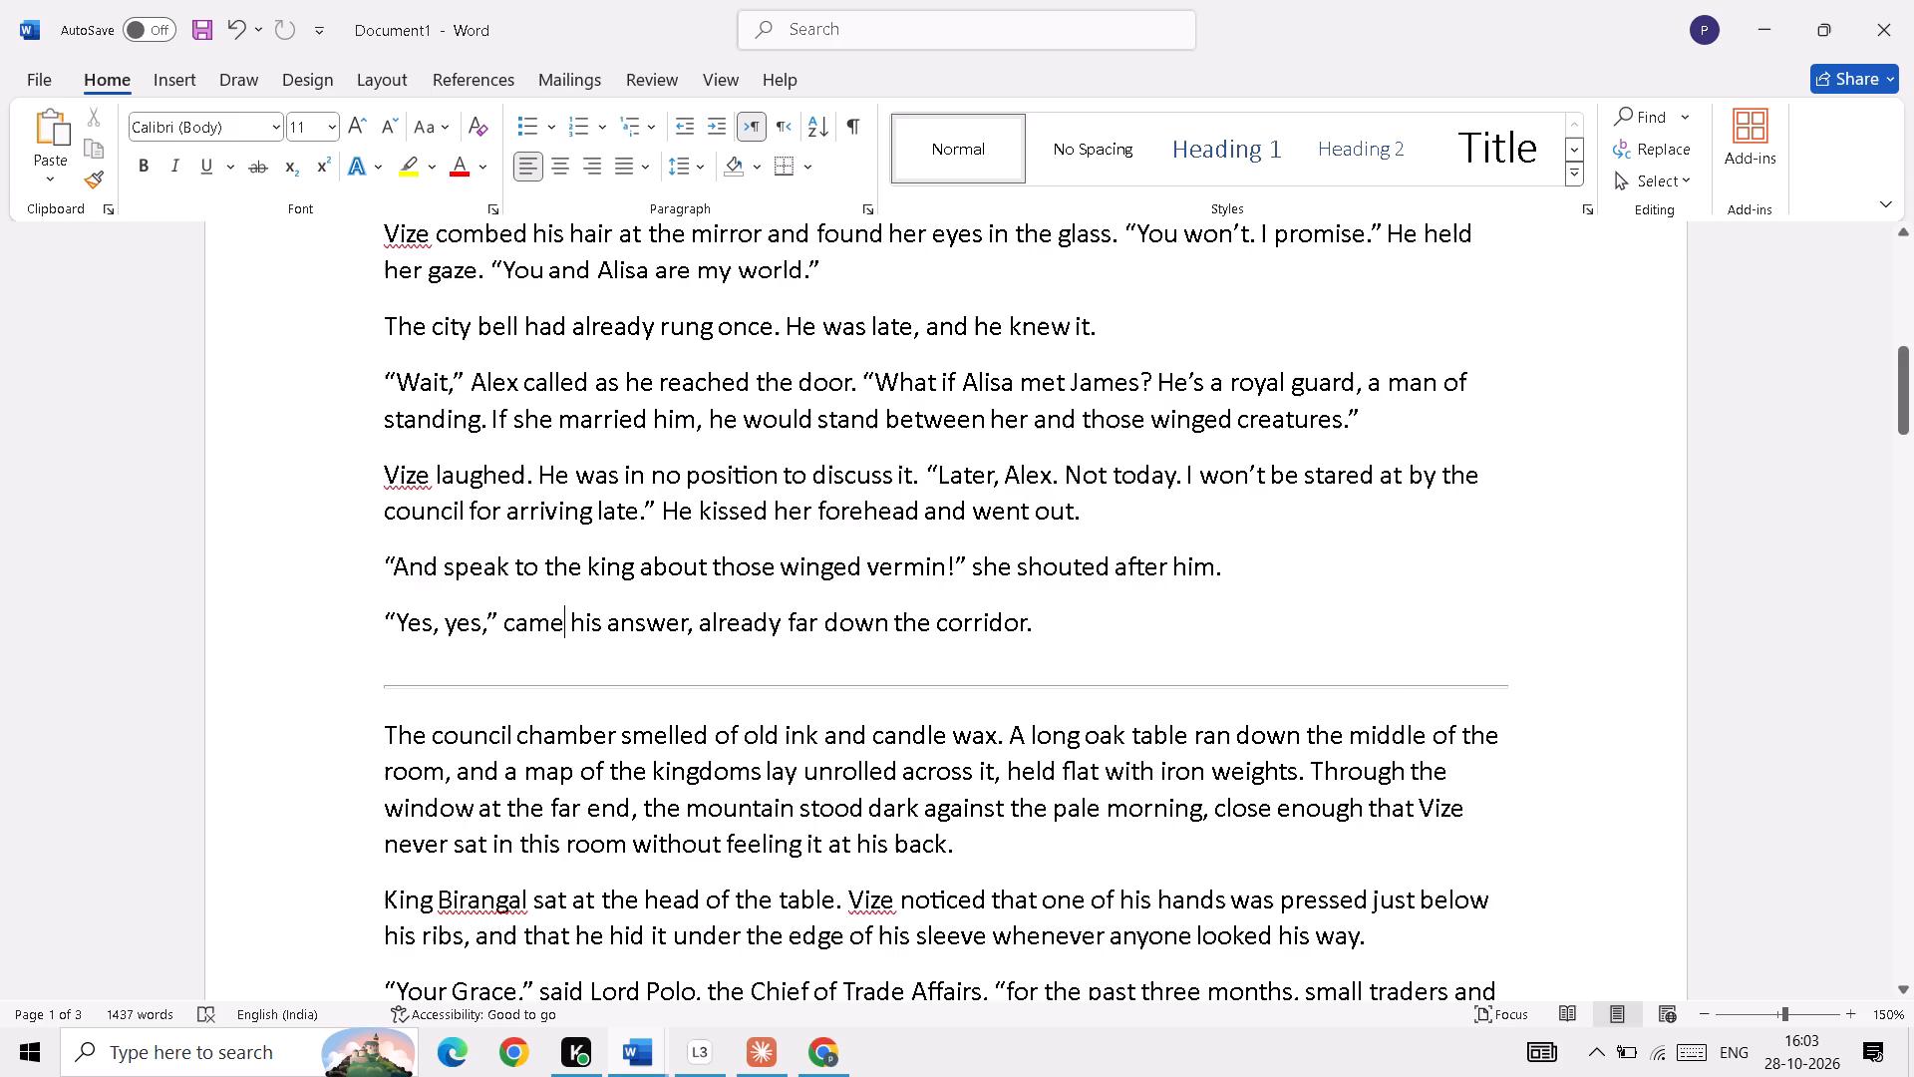
{"action": "scroll", "coordinate": [495, 734], "scroll_direction": "down", "scroll_amount": 2}
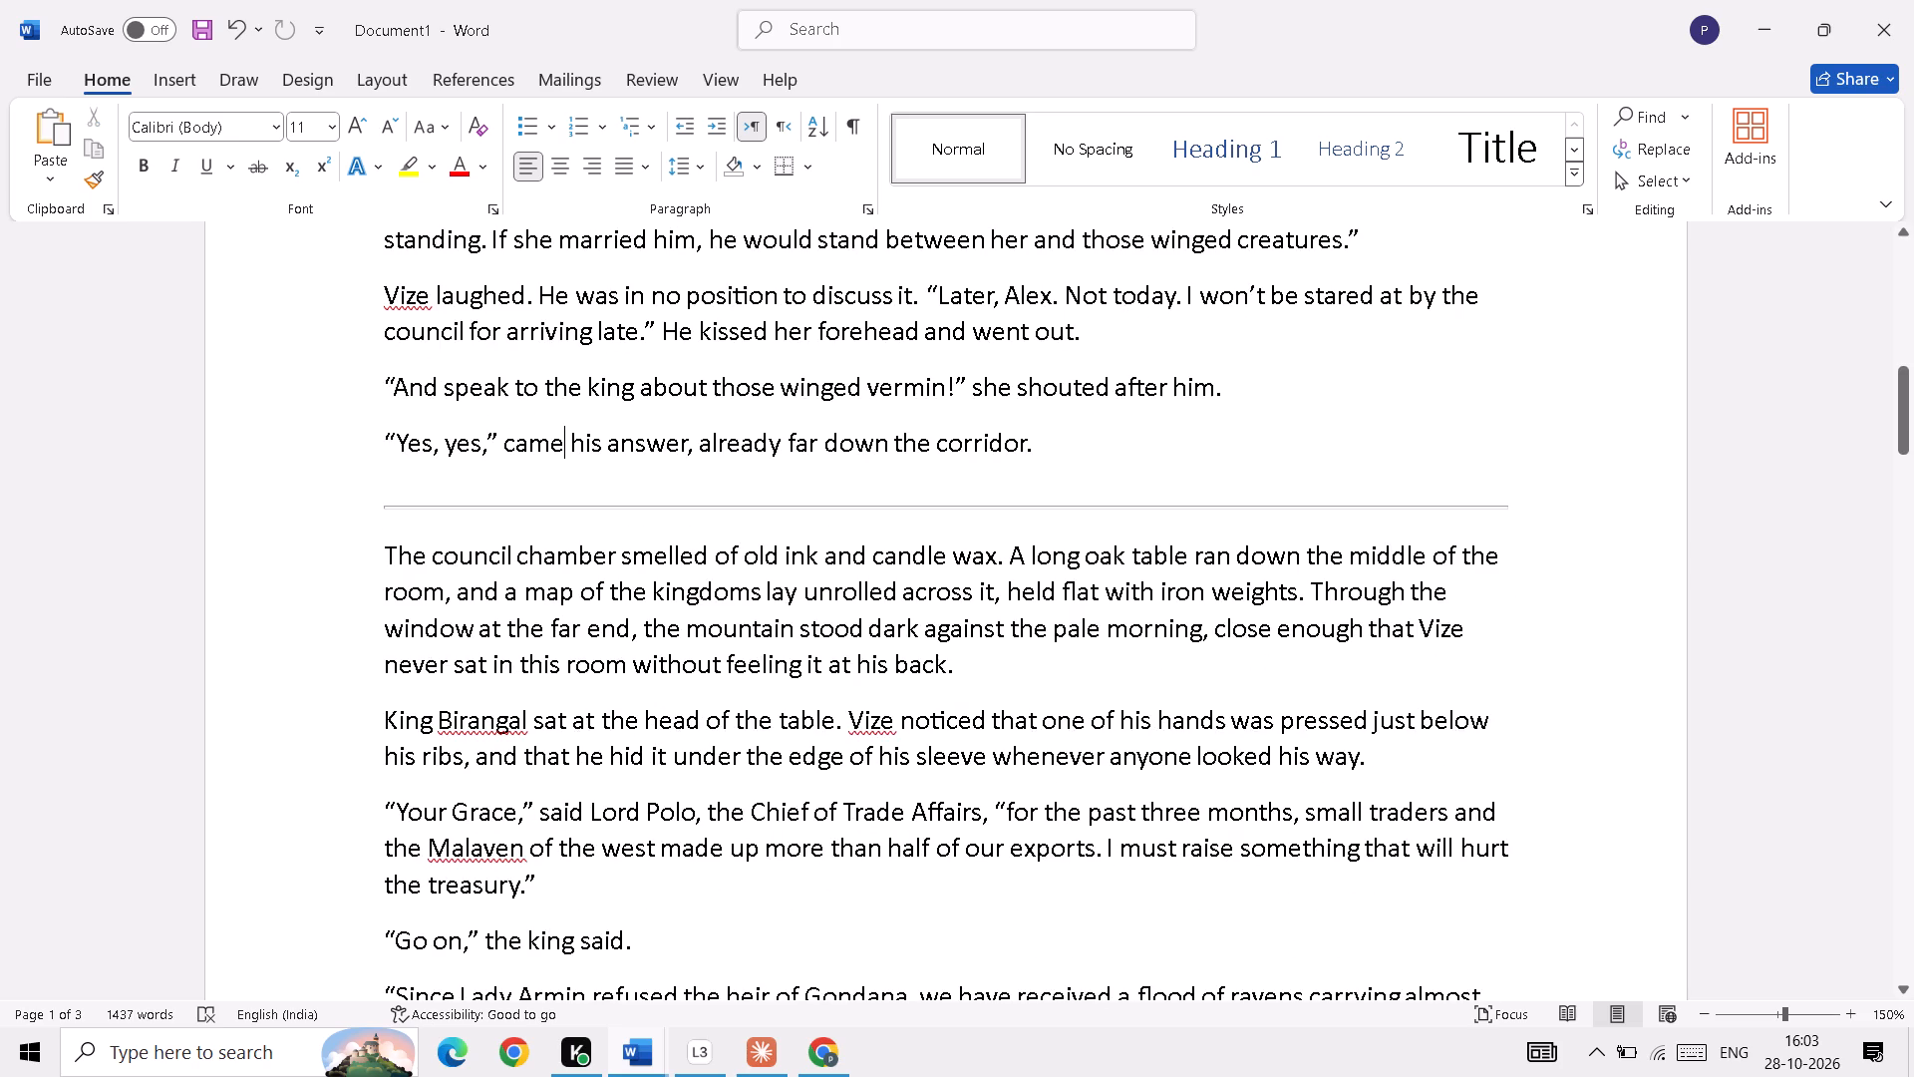
{"action": "left_click_drag", "start_coordinate": [491, 448], "coordinate": [441, 449]}
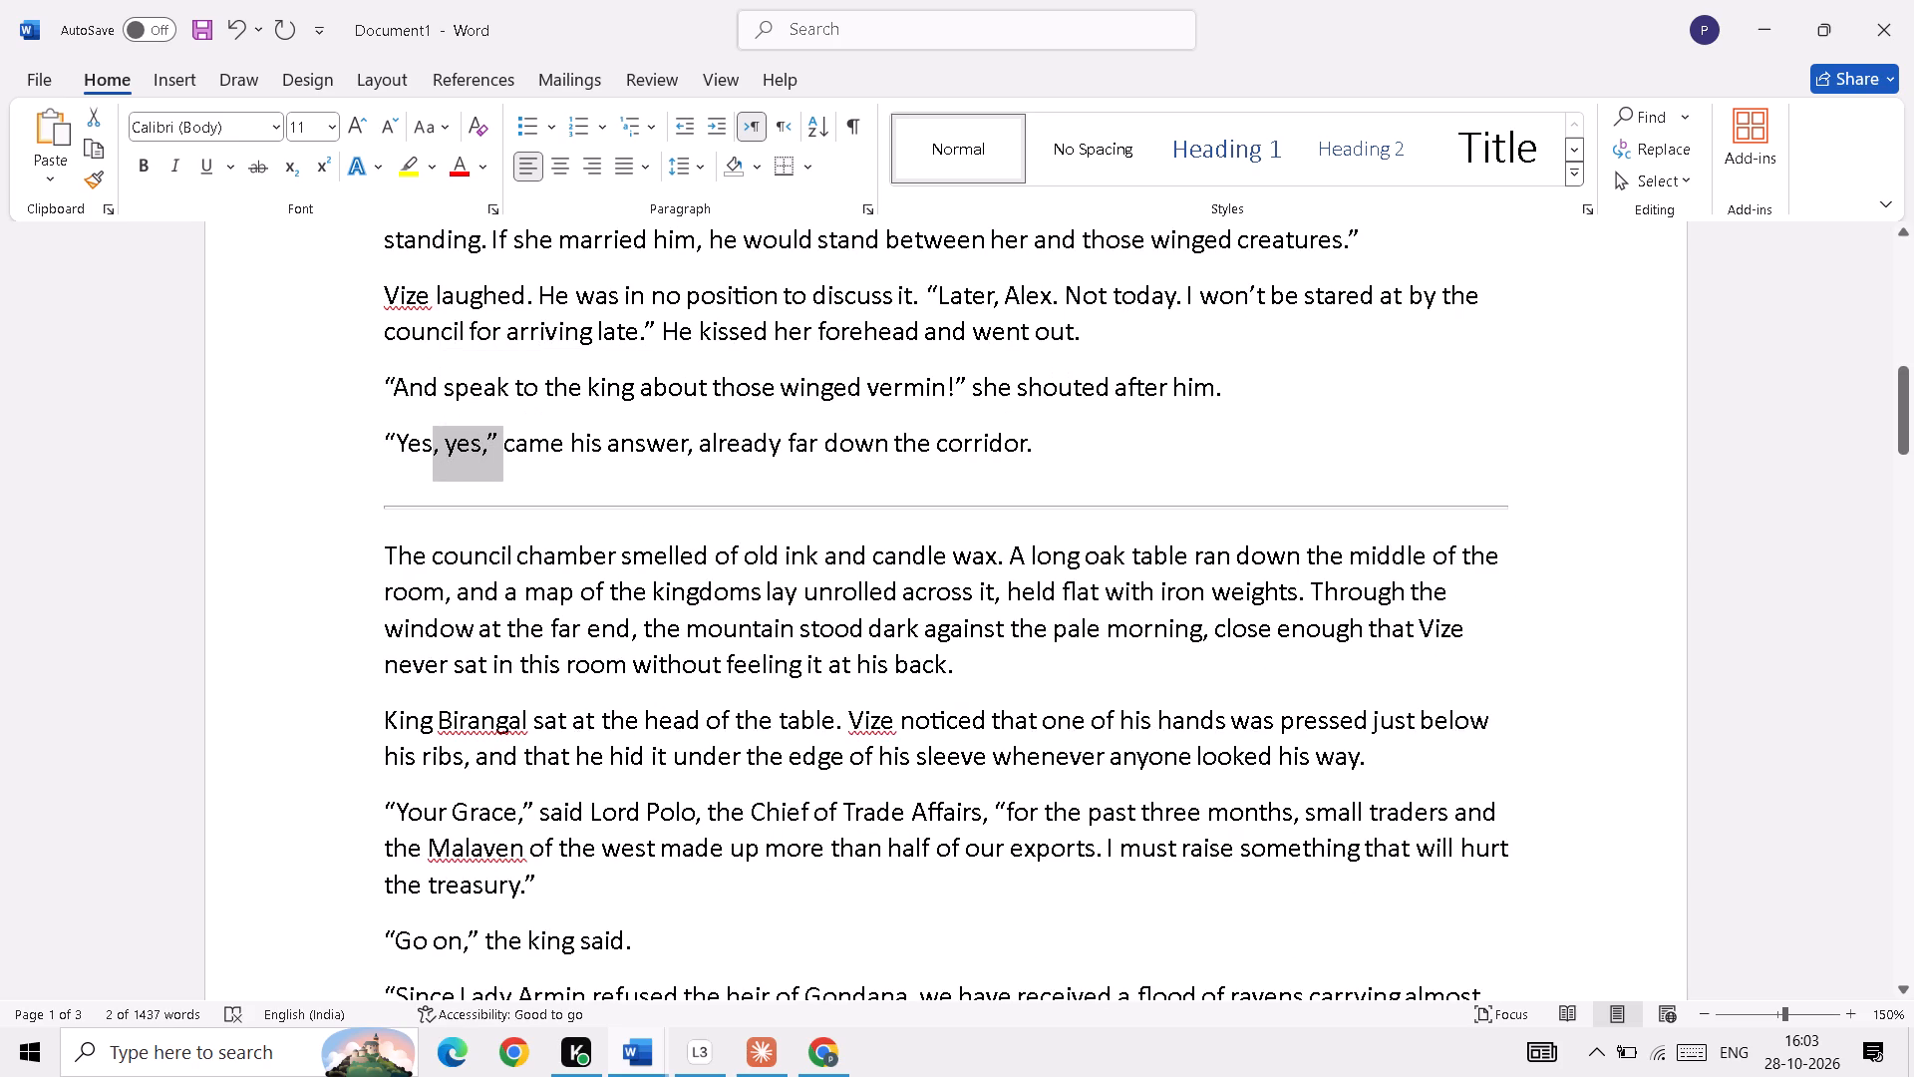
{"action": "left_click", "coordinate": [479, 559]}
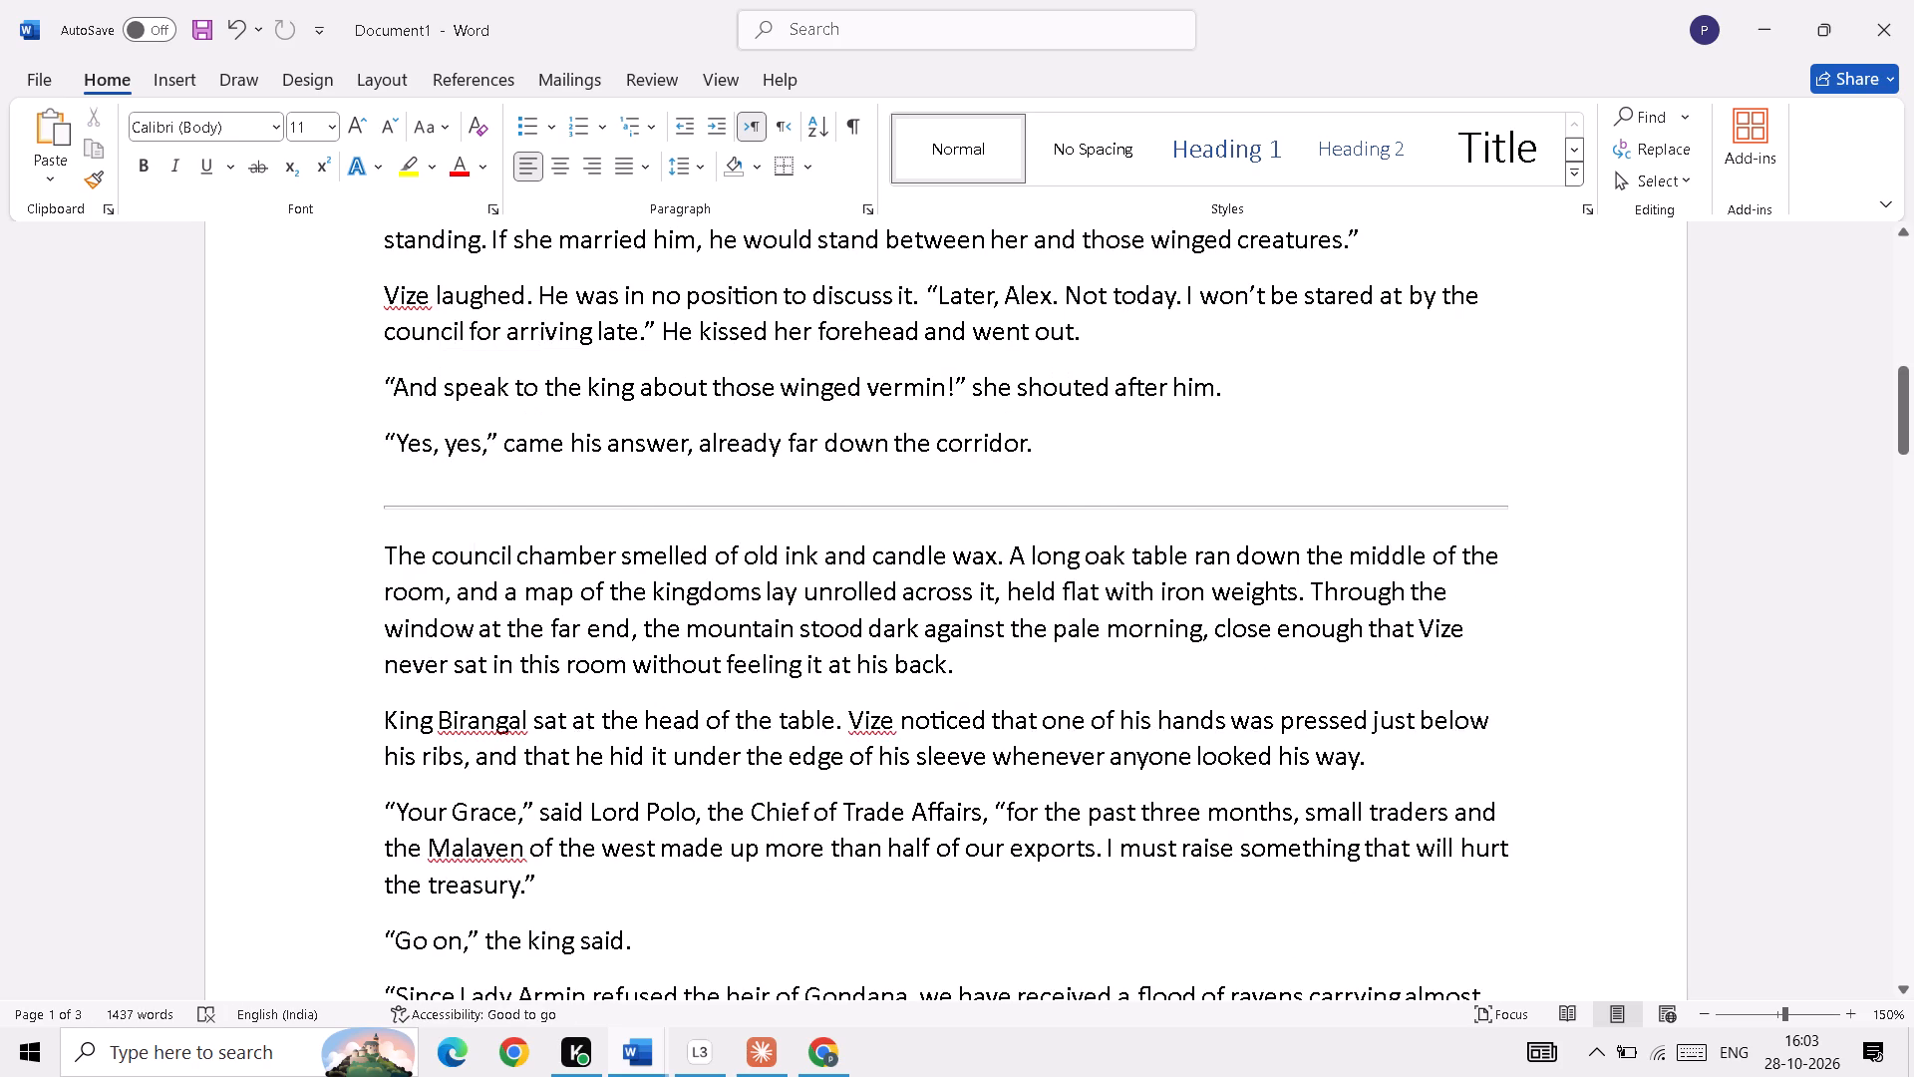
Read the start of the council scene, from the chamber's description and the king's hidden hand to Lord Polo's opening words.
{"action": "scroll", "coordinate": [464, 554], "scroll_direction": "down", "scroll_amount": 1}
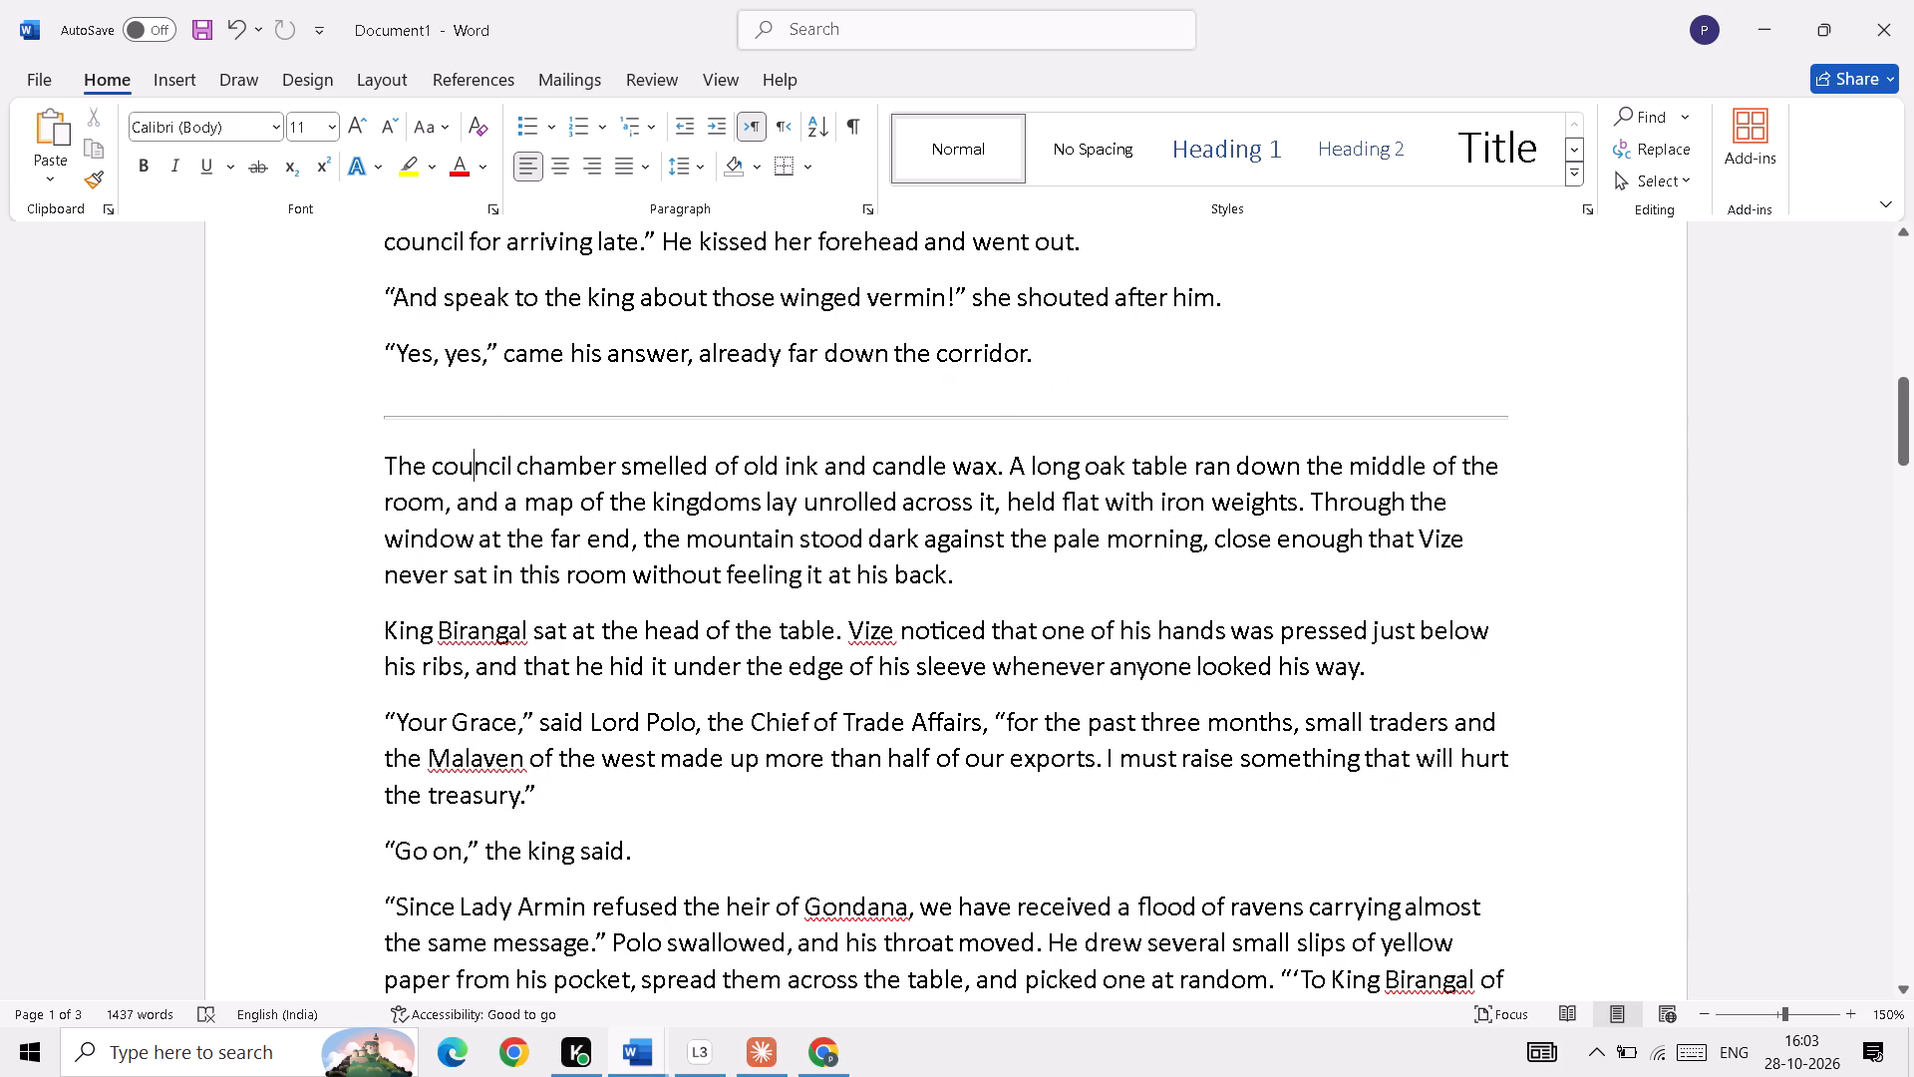
{"action": "scroll", "coordinate": [464, 554], "scroll_direction": "down", "scroll_amount": 1}
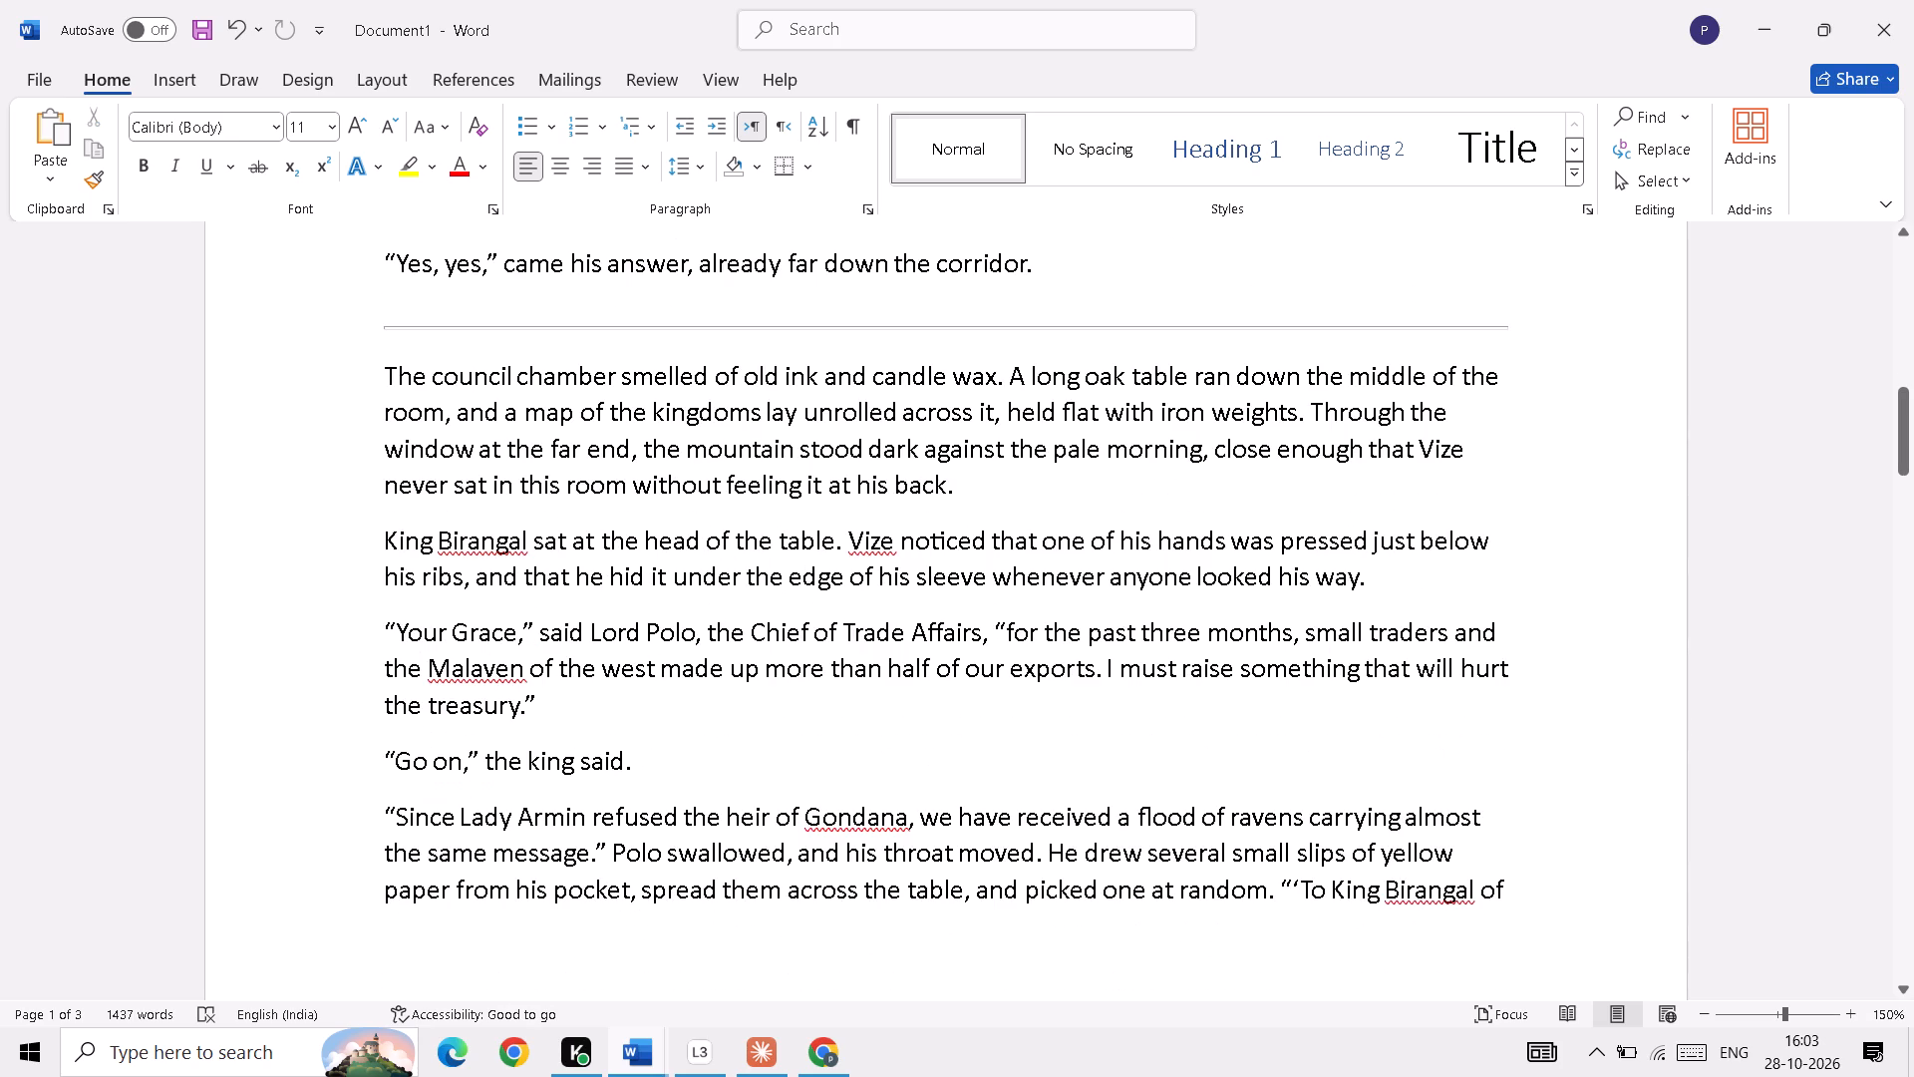
{"action": "left_click", "coordinate": [547, 589]}
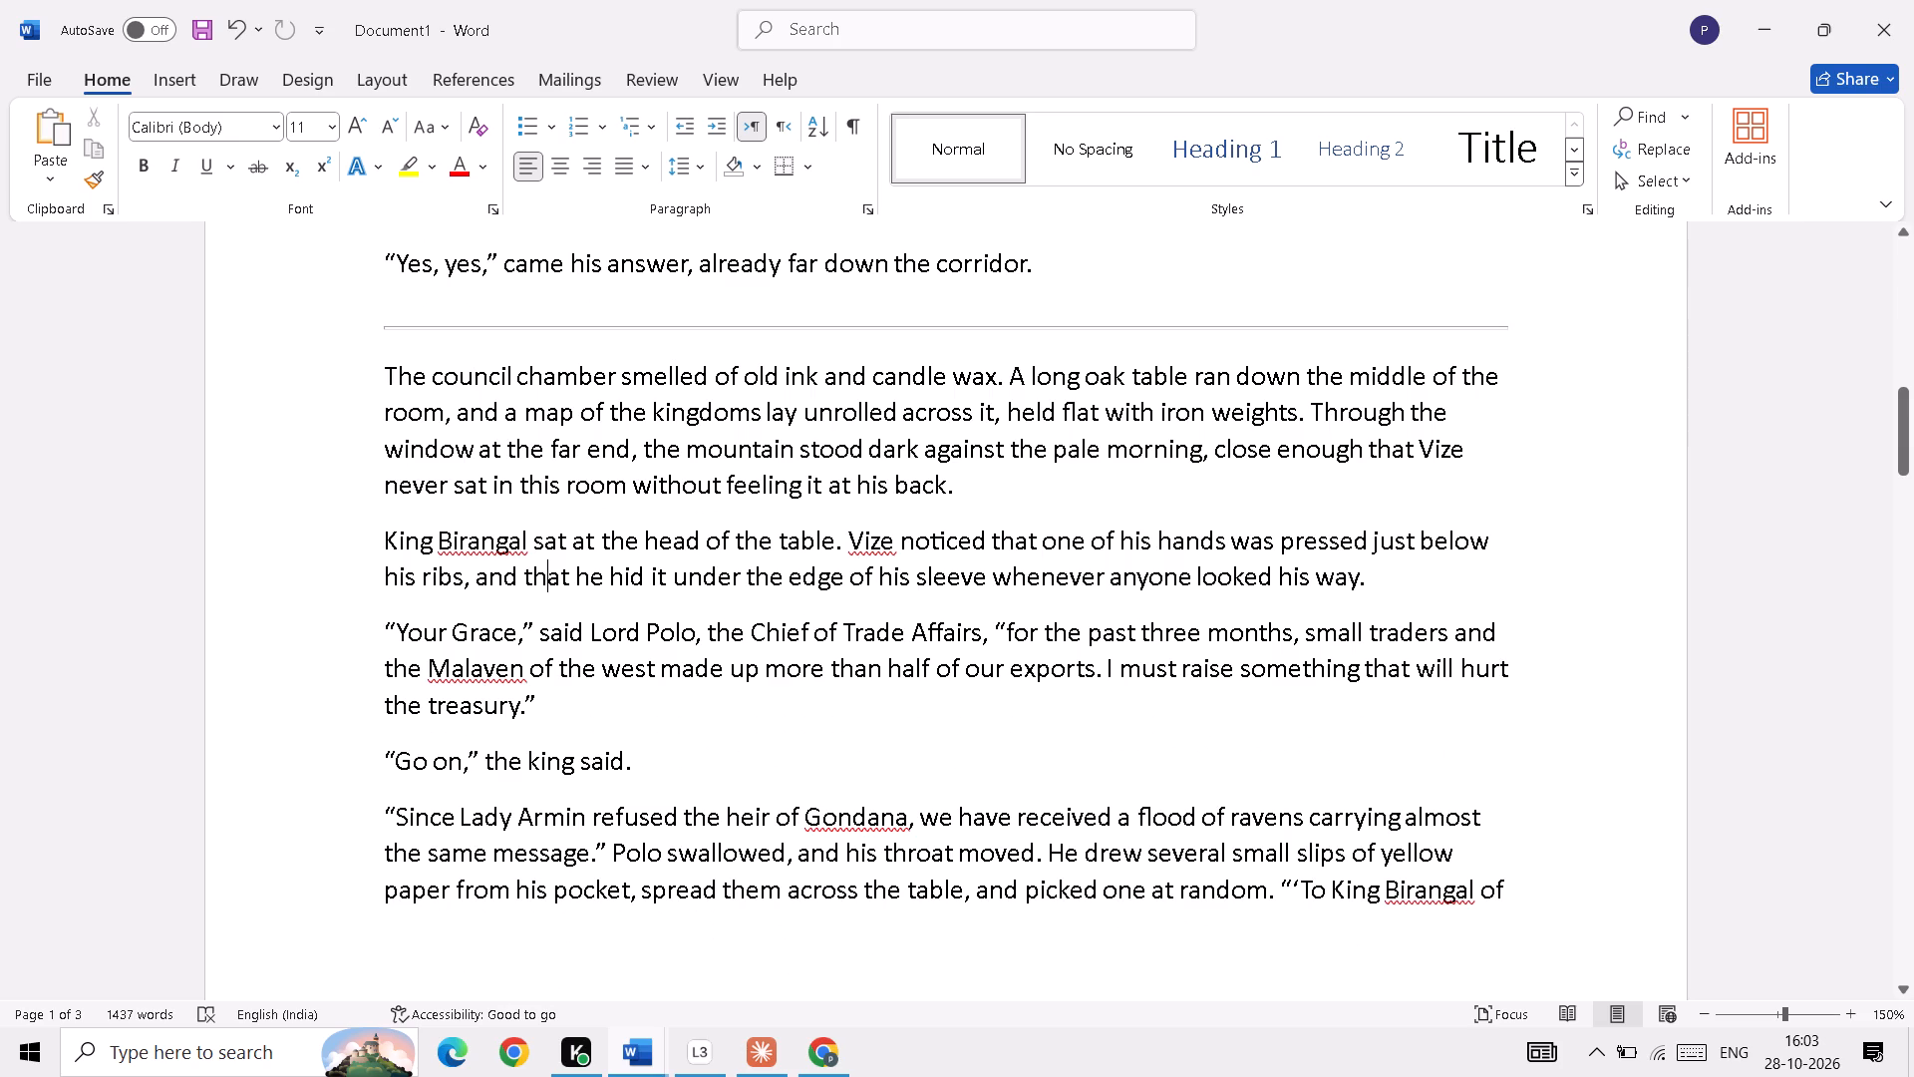
{"action": "left_click", "coordinate": [600, 577]}
{"action": "left_click", "coordinate": [687, 574]}
{"action": "left_click", "coordinate": [751, 576]}
{"action": "left_click", "coordinate": [819, 575]}
{"action": "left_click", "coordinate": [874, 577]}
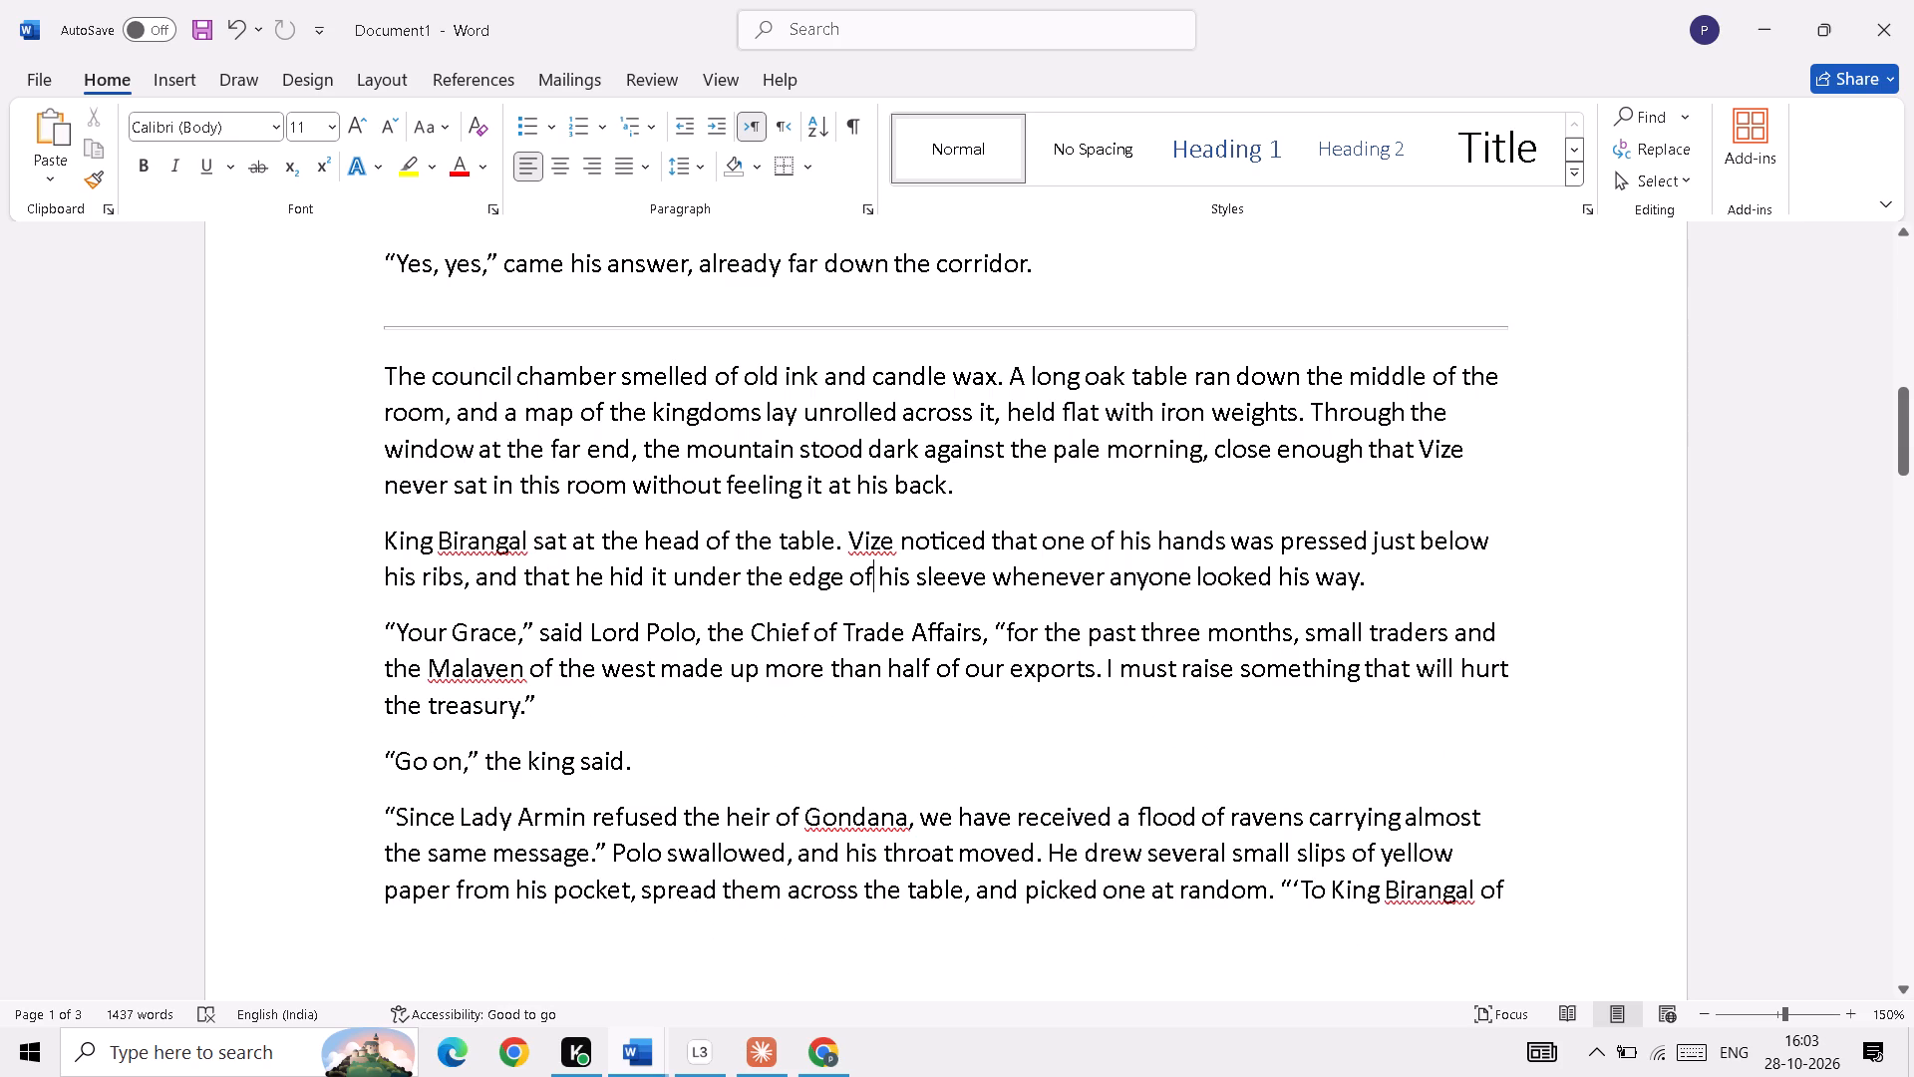
{"action": "left_click", "coordinate": [933, 571]}
{"action": "left_click", "coordinate": [1072, 589]}
{"action": "left_click", "coordinate": [1193, 583]}
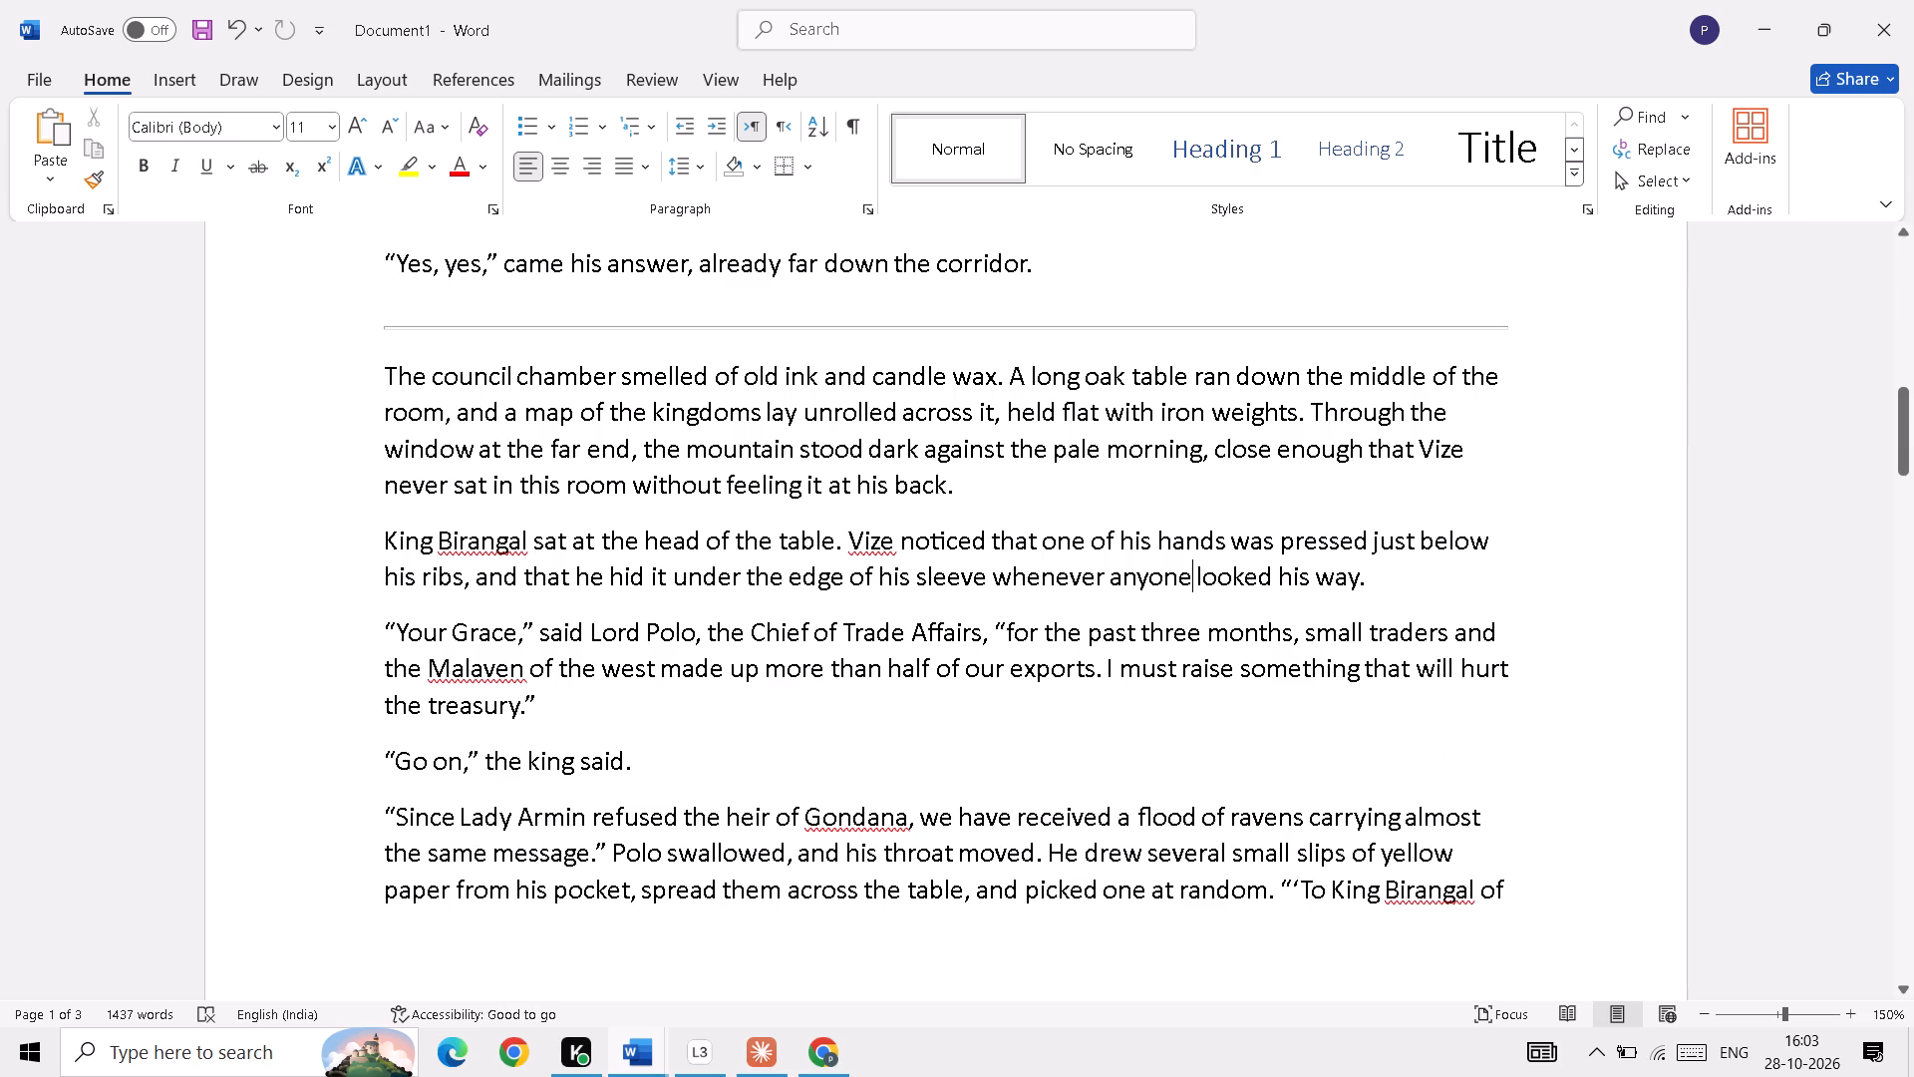
{"action": "left_click", "coordinate": [1443, 600]}
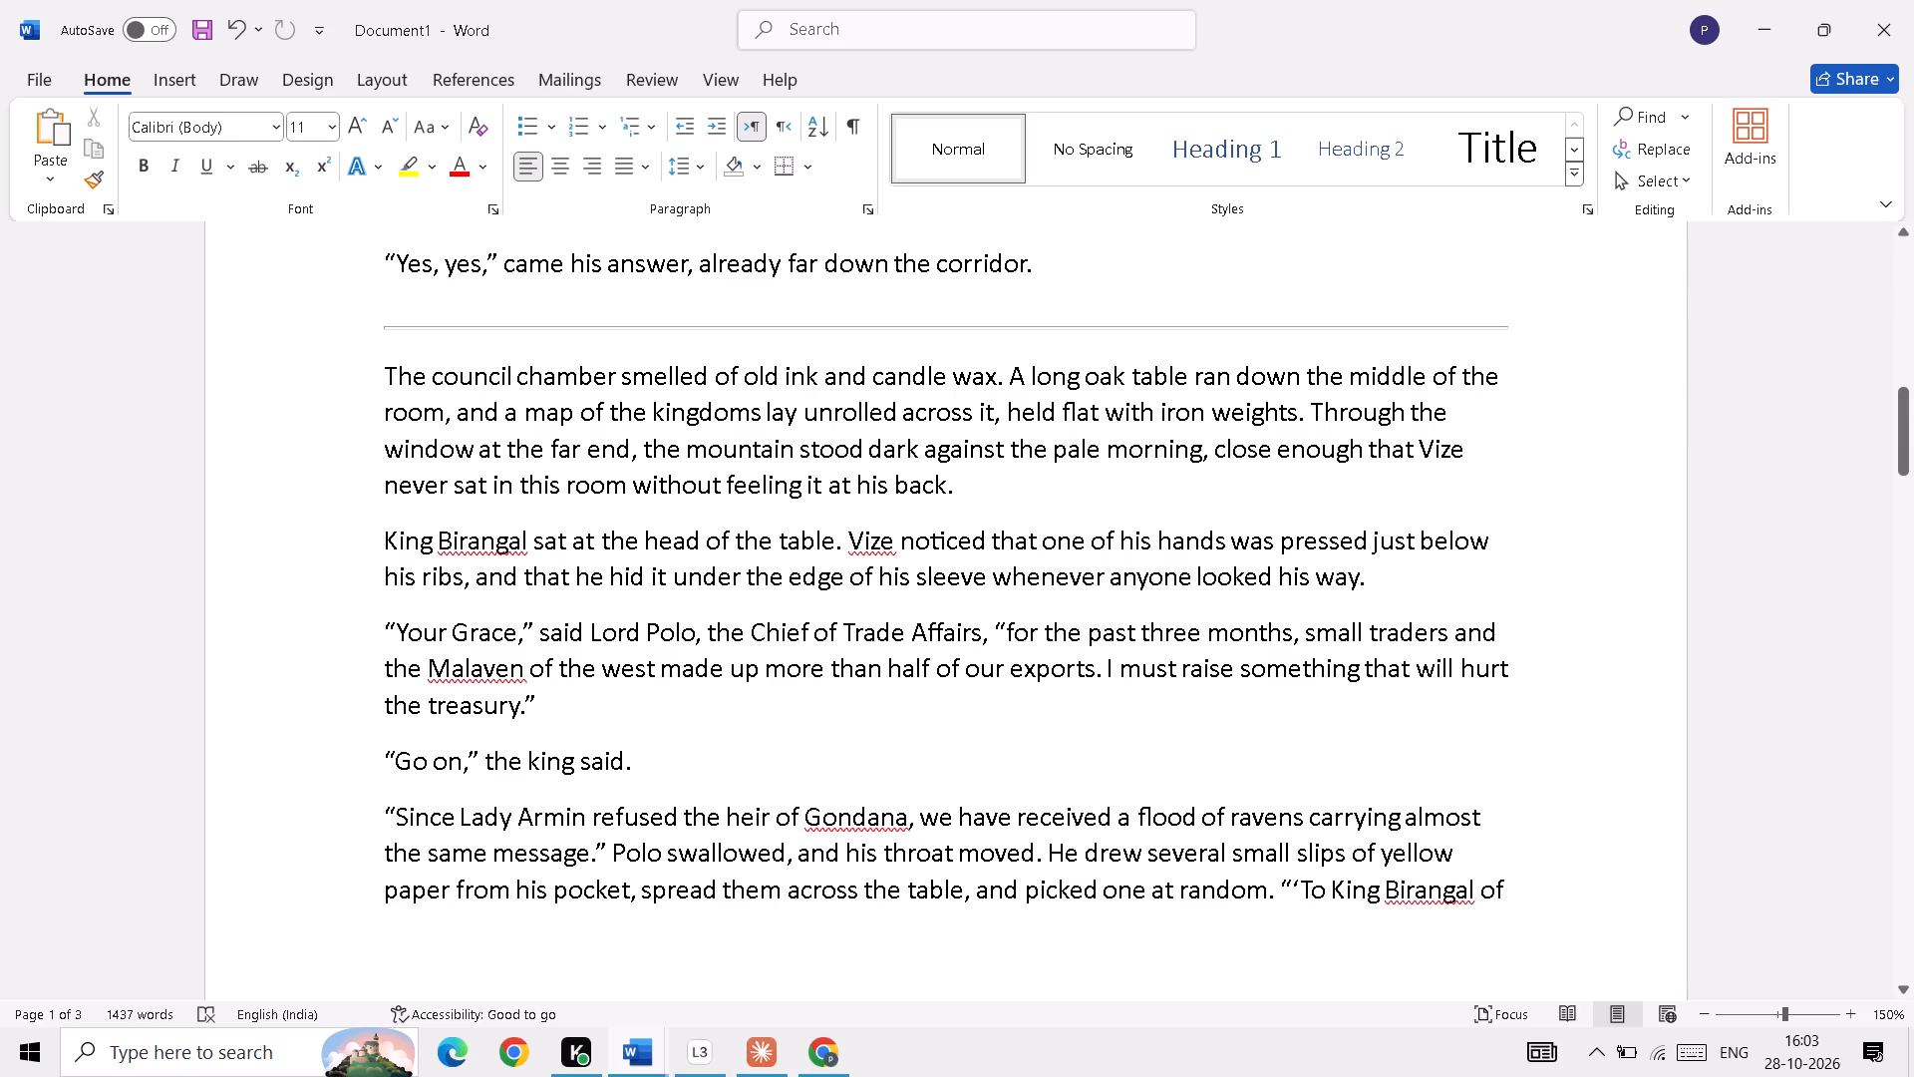
{"action": "left_click", "coordinate": [410, 633]}
Read Lord Polo's trade report, the raven message and Lord Tury's demand to make them pay.
{"action": "scroll", "coordinate": [1098, 667], "scroll_direction": "down", "scroll_amount": 1}
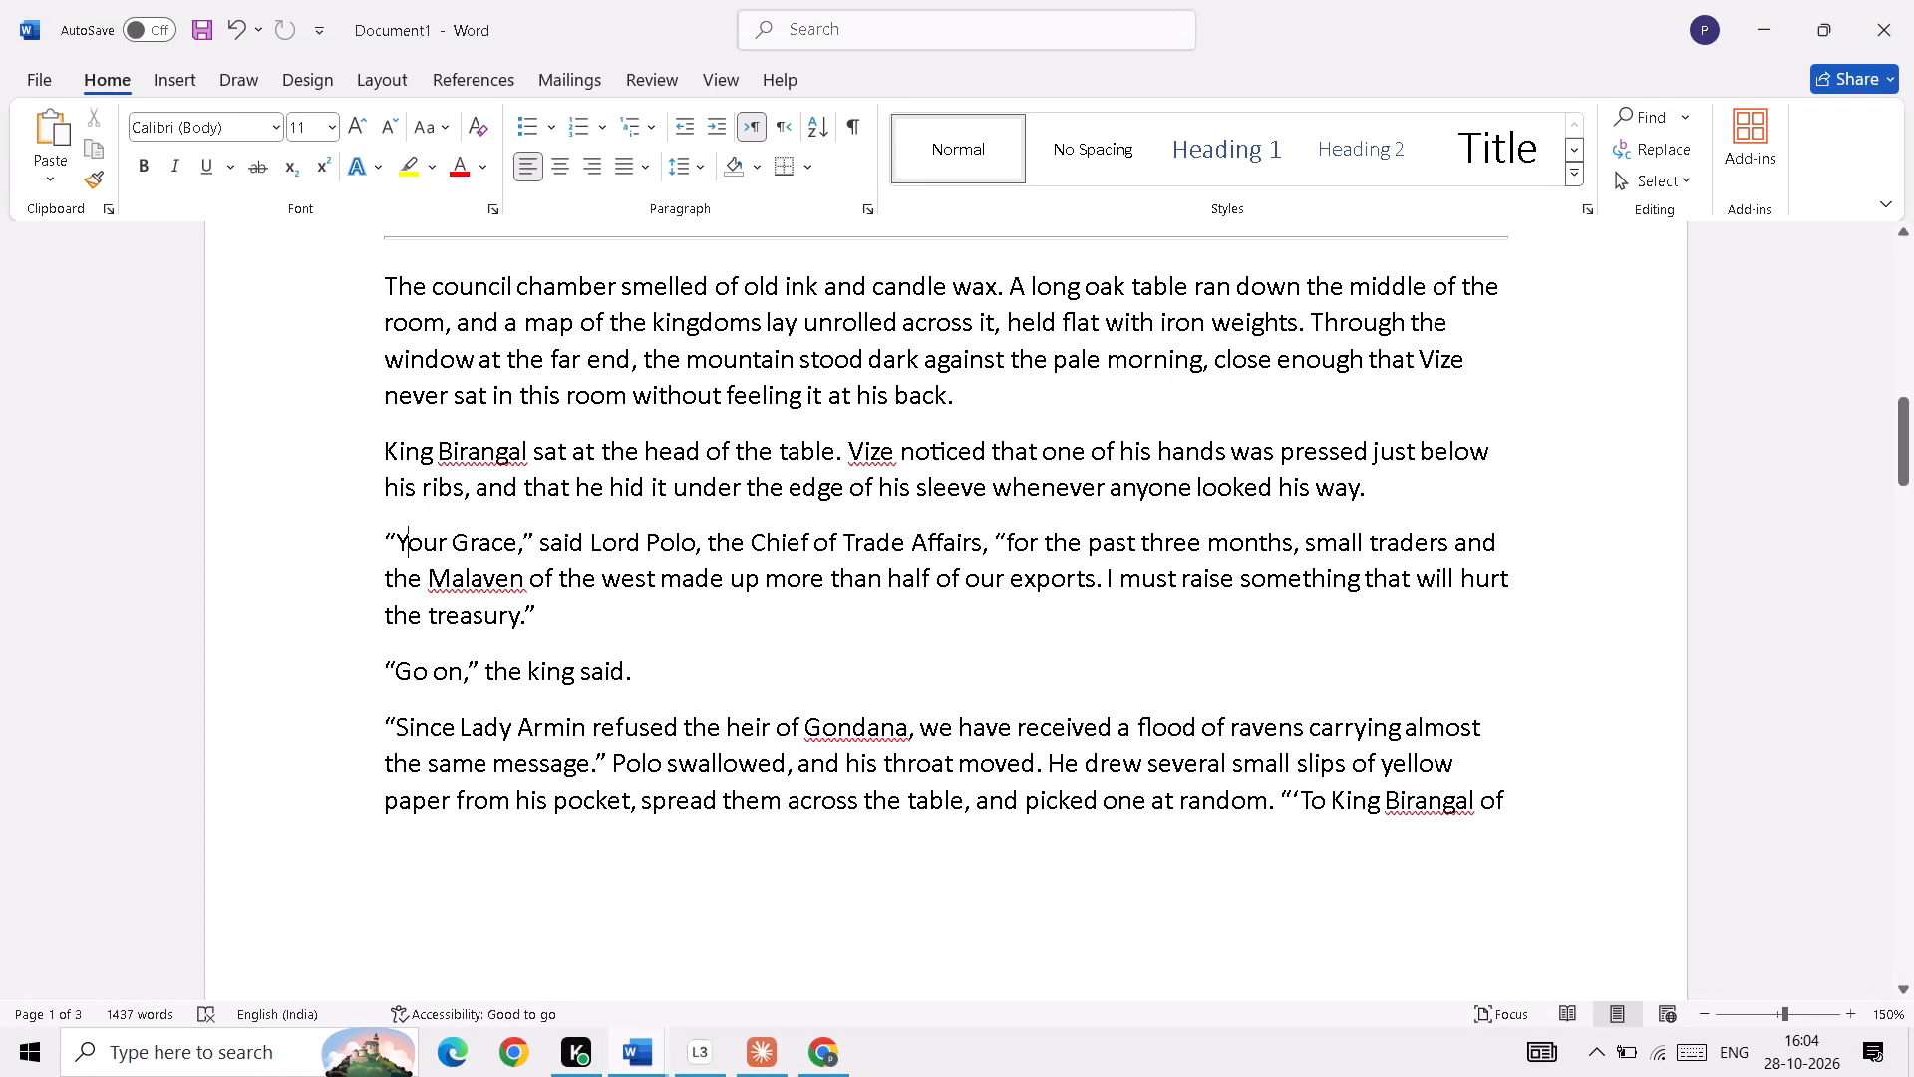
{"action": "scroll", "coordinate": [1349, 819], "scroll_direction": "down", "scroll_amount": 4}
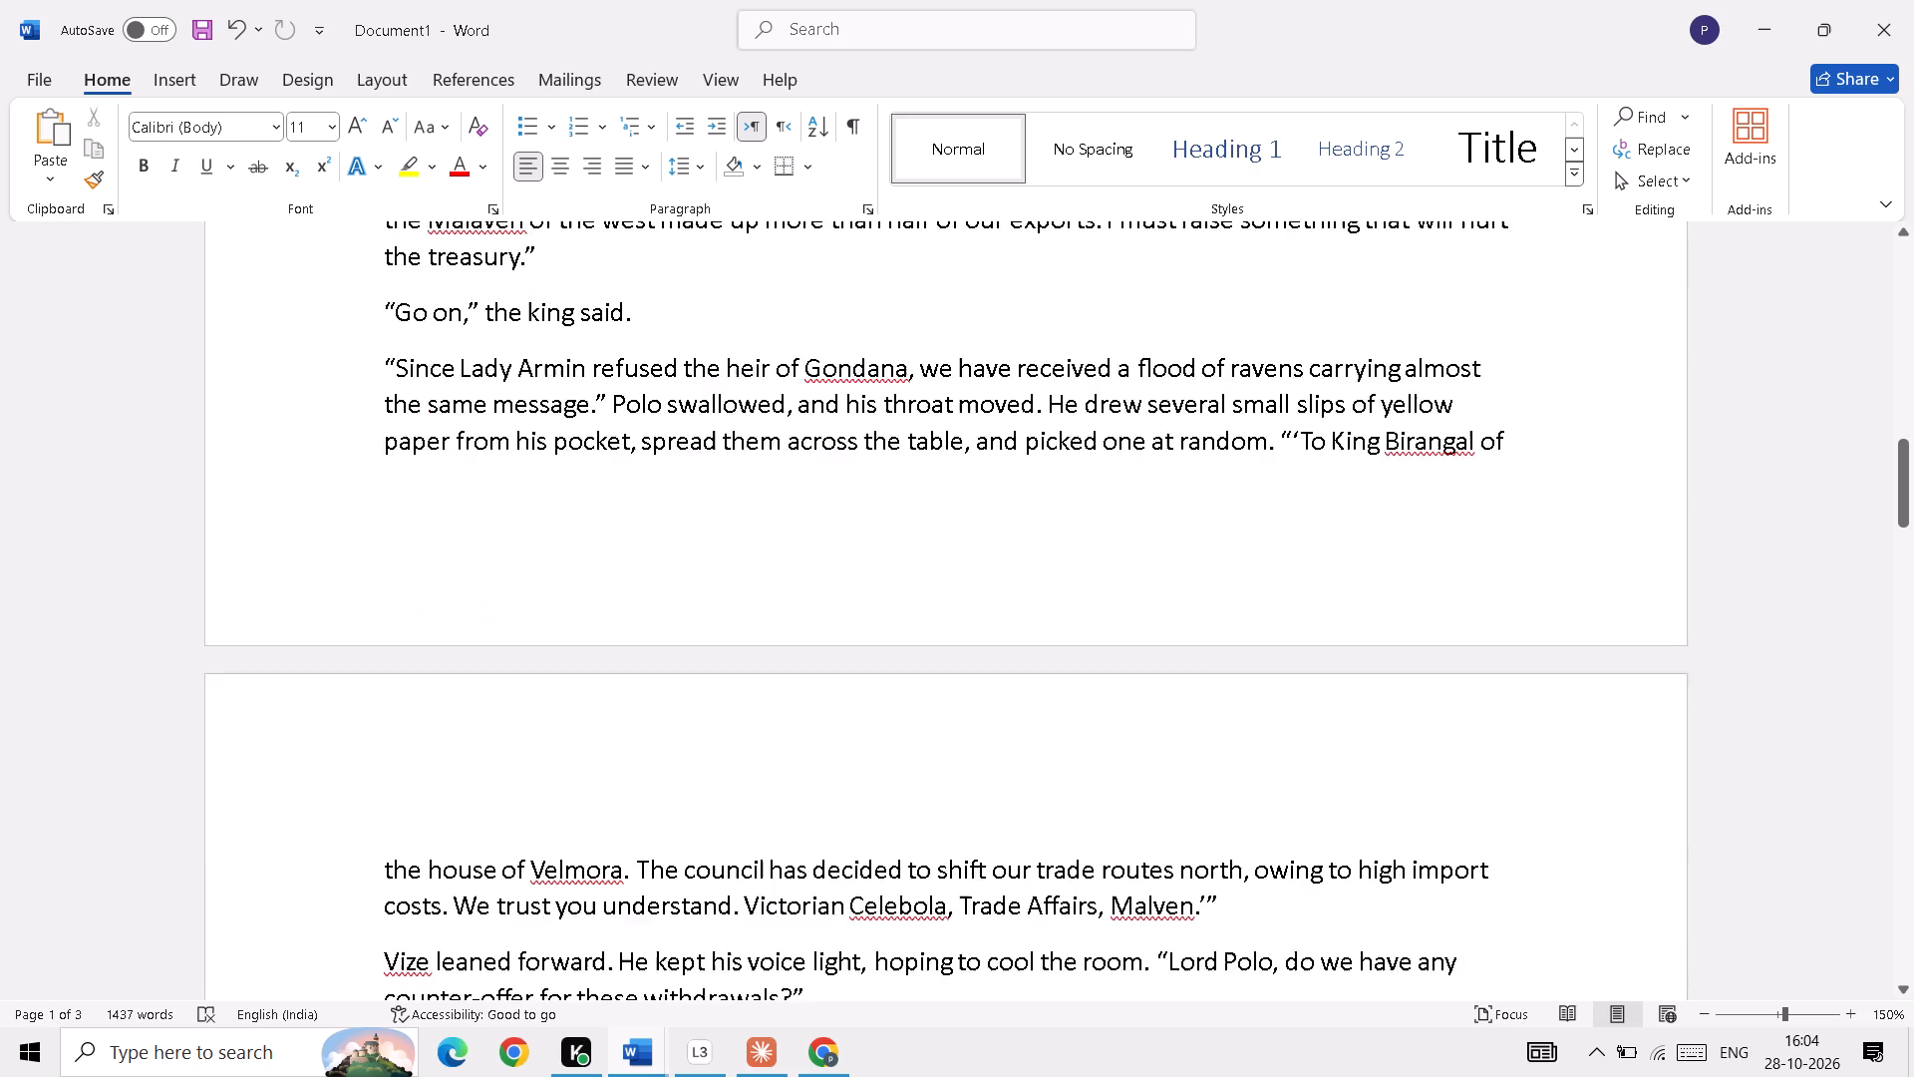
{"action": "scroll", "coordinate": [1349, 820], "scroll_direction": "down", "scroll_amount": 1}
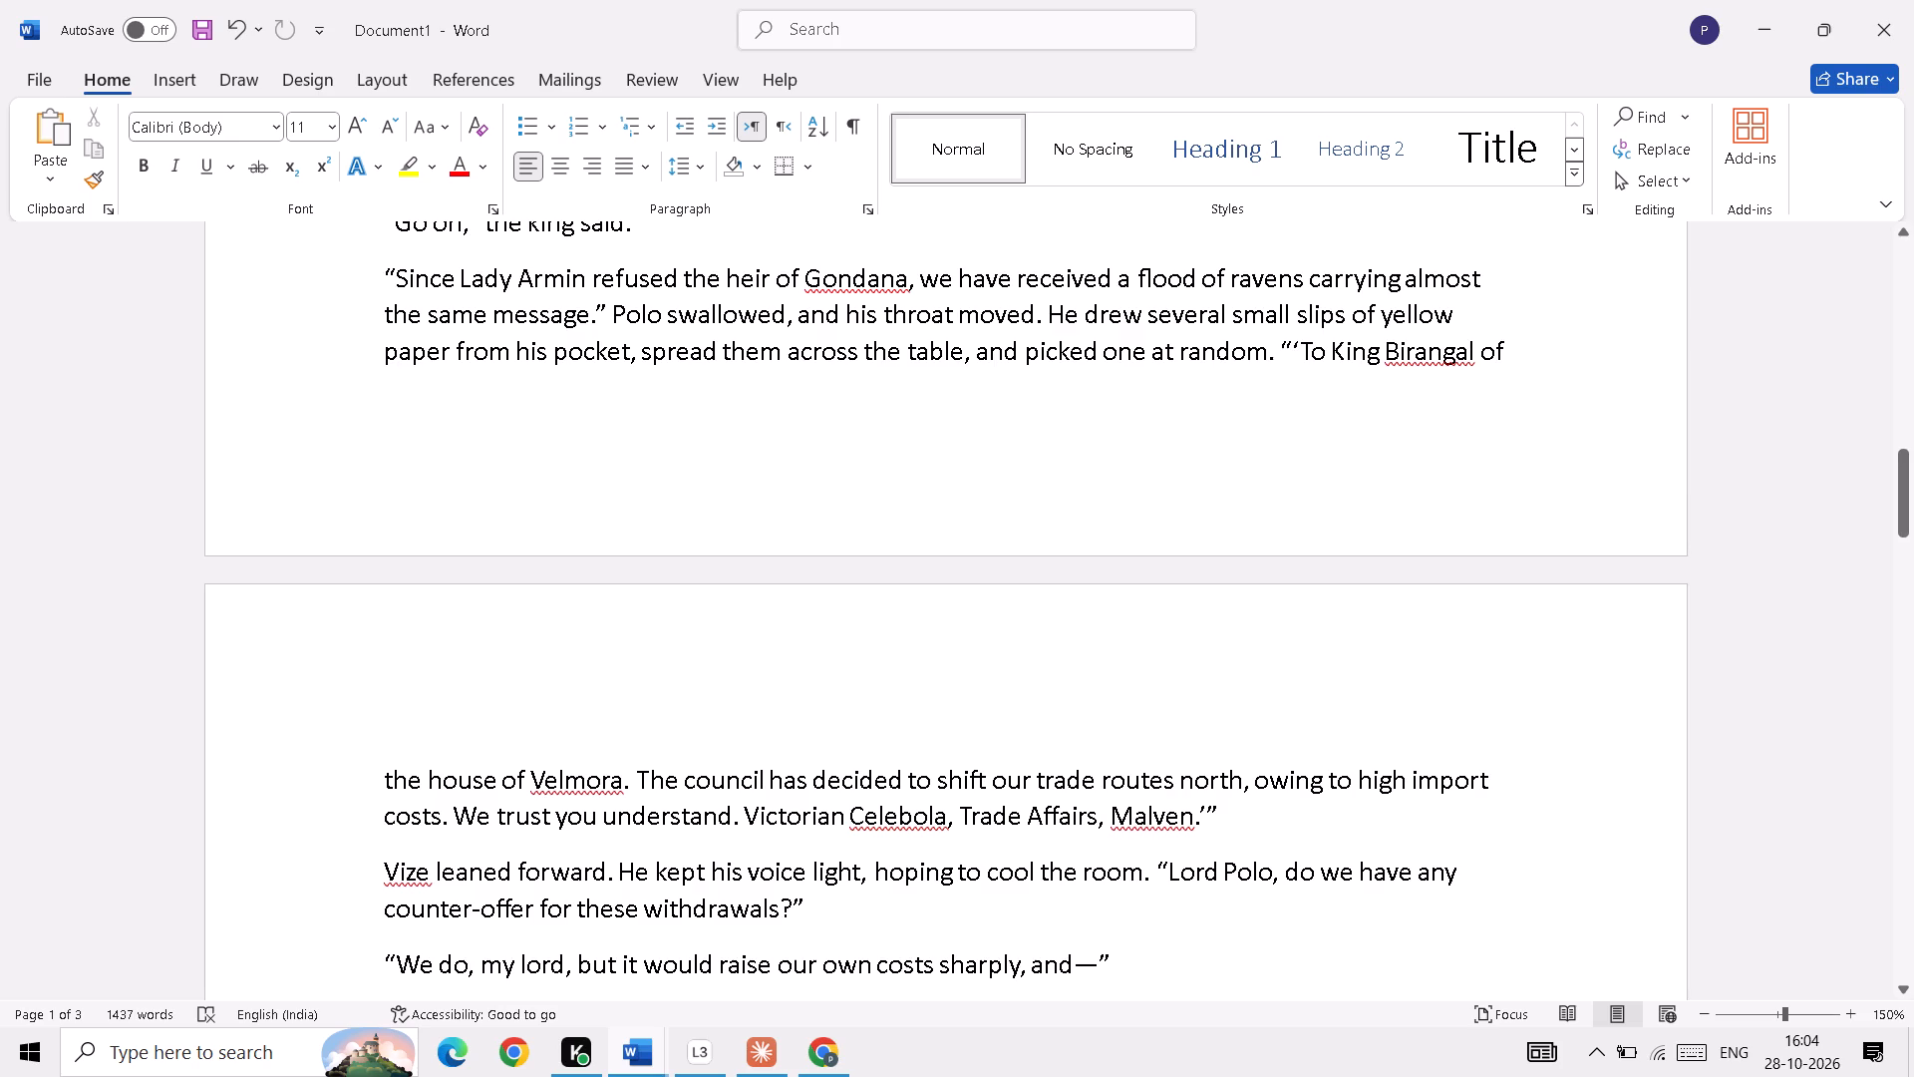
{"action": "scroll", "coordinate": [1148, 838], "scroll_direction": "down", "scroll_amount": 2}
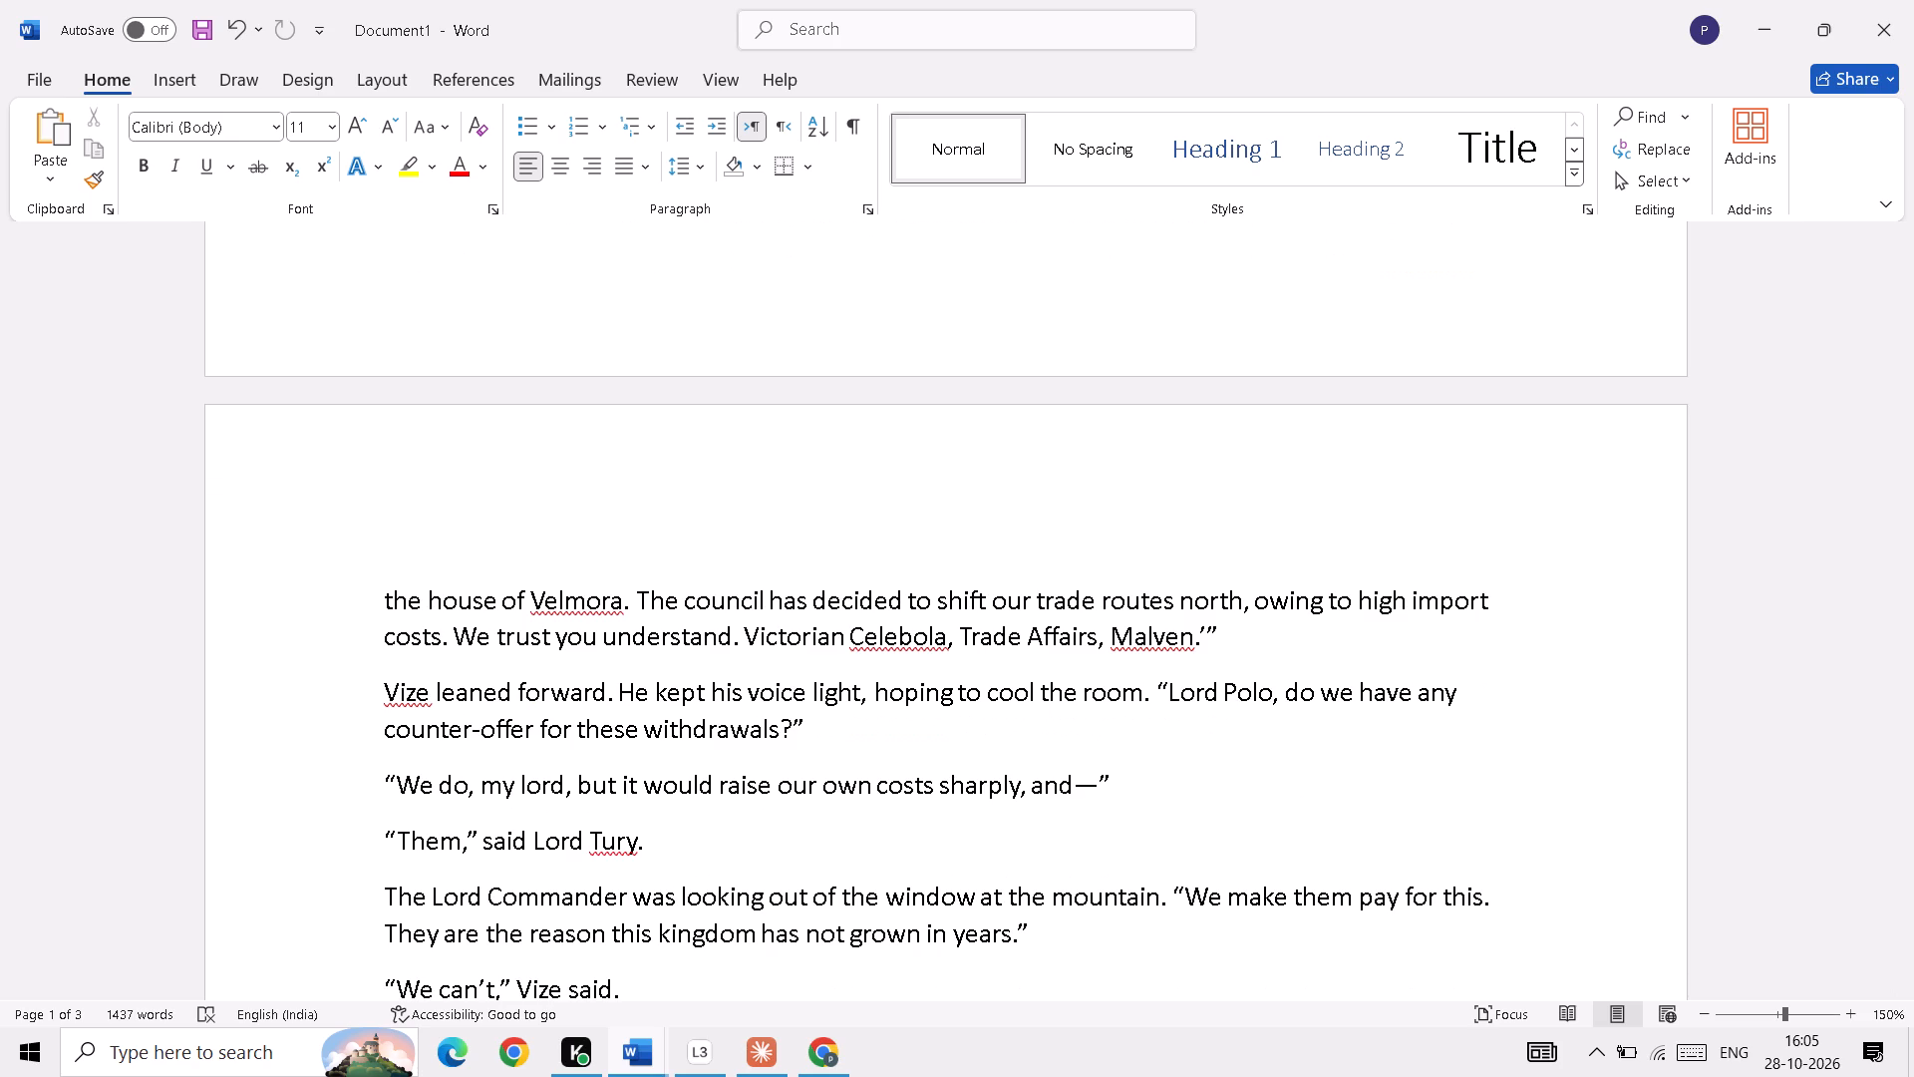
{"action": "scroll", "coordinate": [987, 757], "scroll_direction": "down", "scroll_amount": 2}
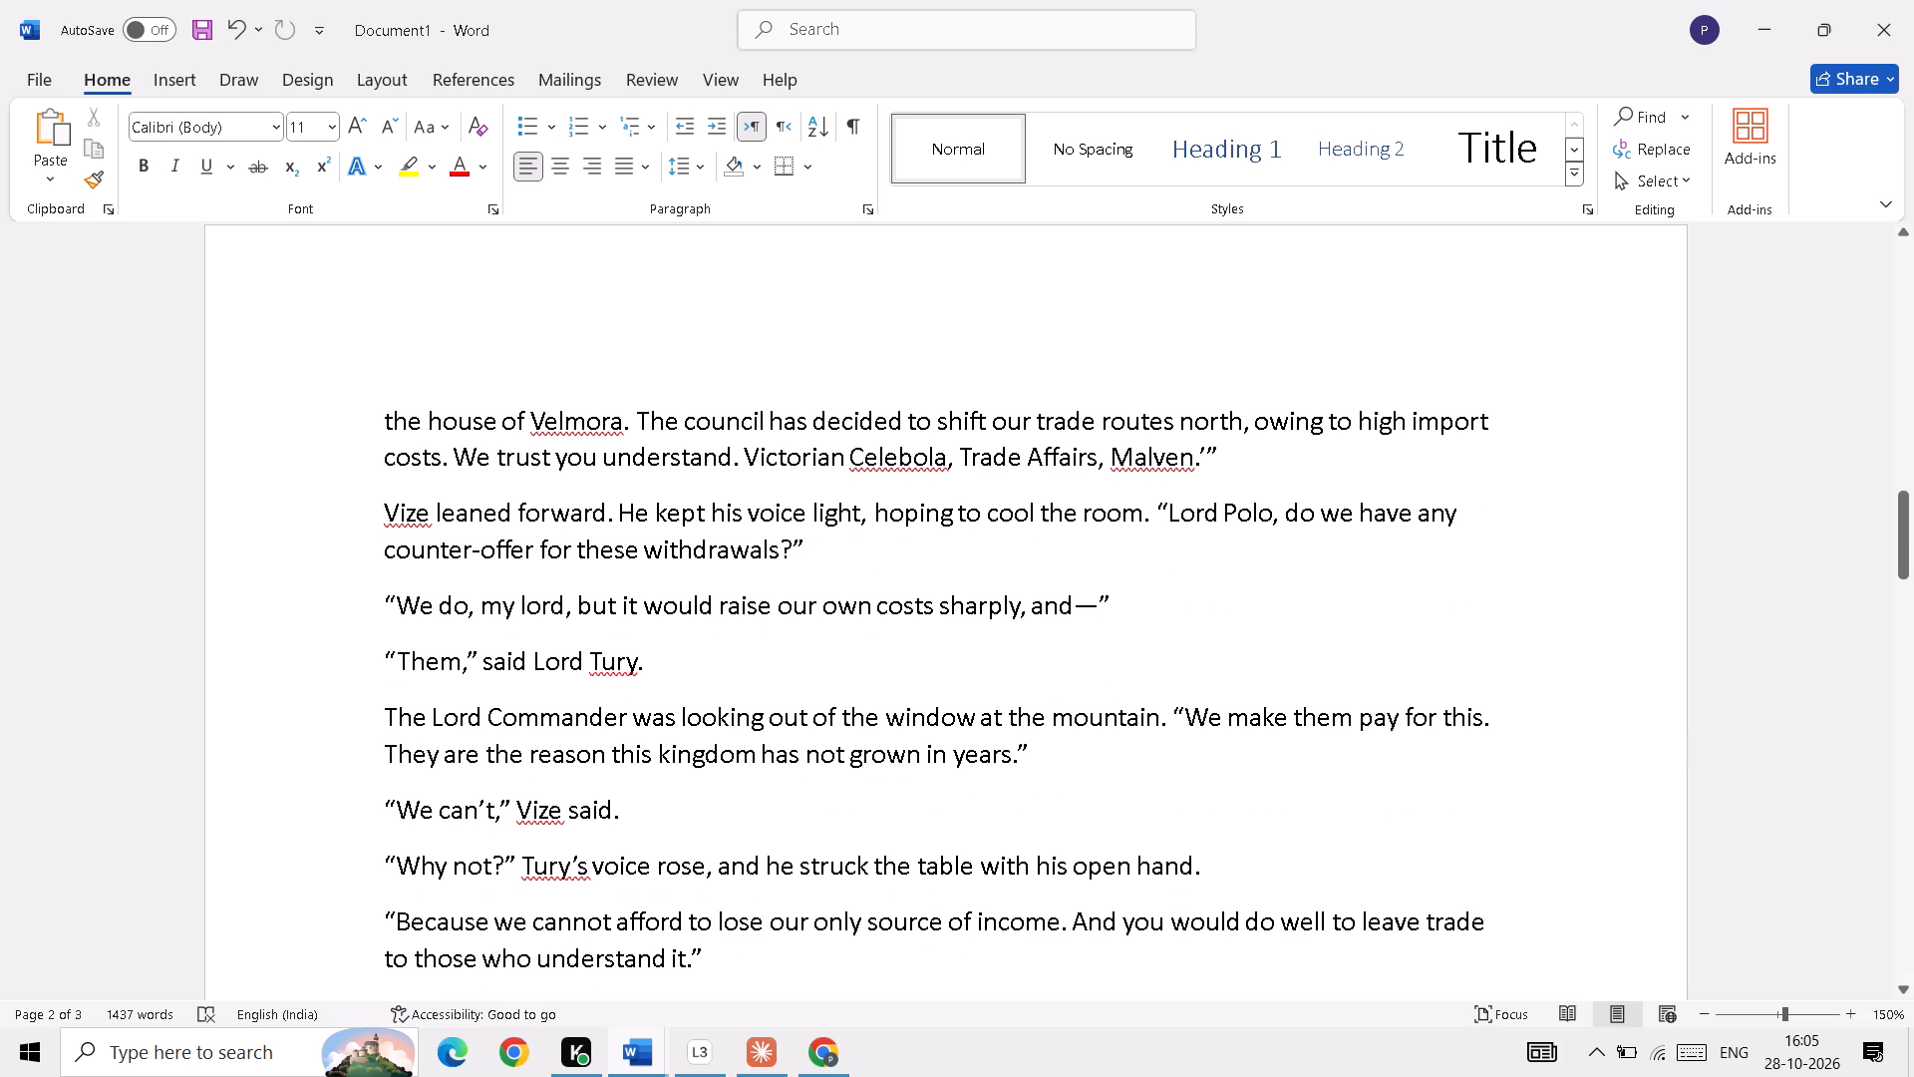
{"action": "left_click", "coordinate": [737, 724]}
{"action": "left_click", "coordinate": [863, 722]}
{"action": "left_click", "coordinate": [1015, 718]}
{"action": "left_click", "coordinate": [1134, 718]}
{"action": "left_click", "coordinate": [1240, 730]}
Read on from the quarrel between Vize and Tury through Vize's explanation of the kingdoms at the map.
{"action": "scroll", "coordinate": [605, 863], "scroll_direction": "down", "scroll_amount": 1}
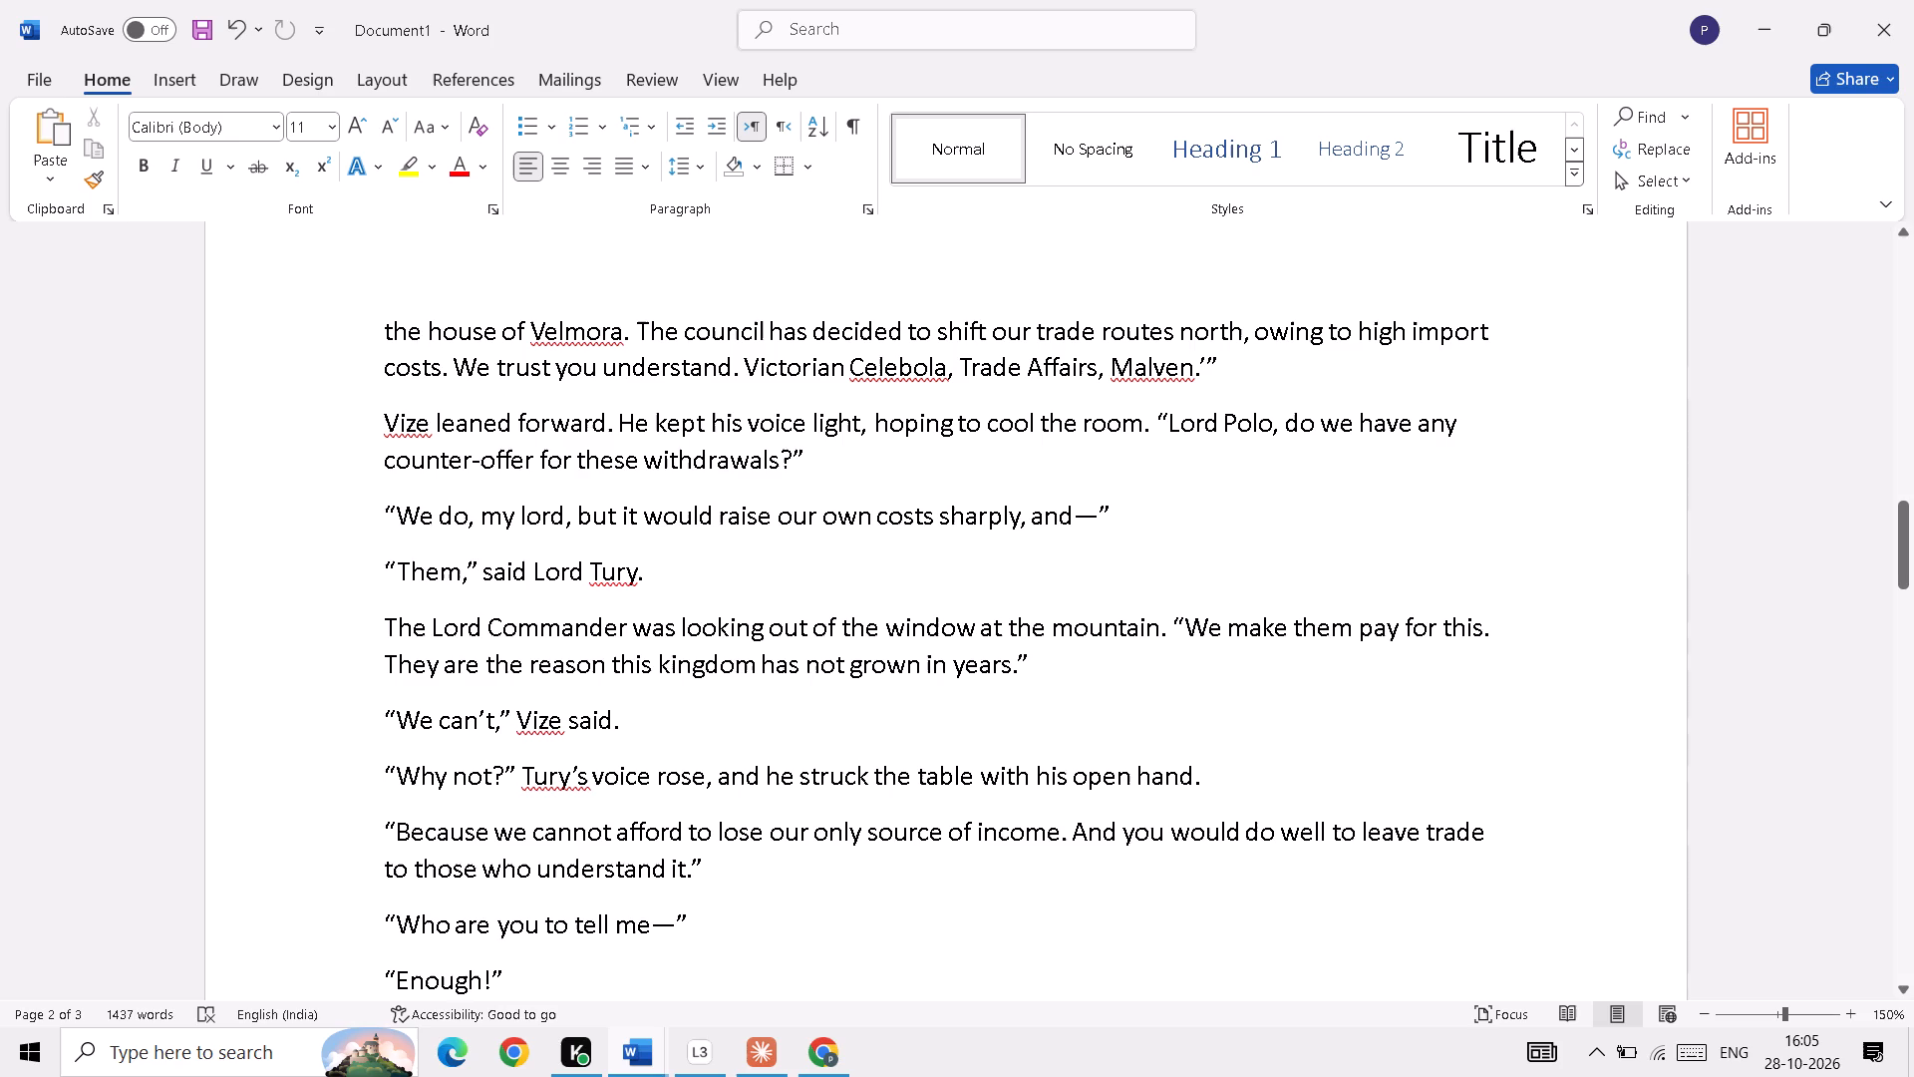
{"action": "scroll", "coordinate": [689, 854], "scroll_direction": "down", "scroll_amount": 2}
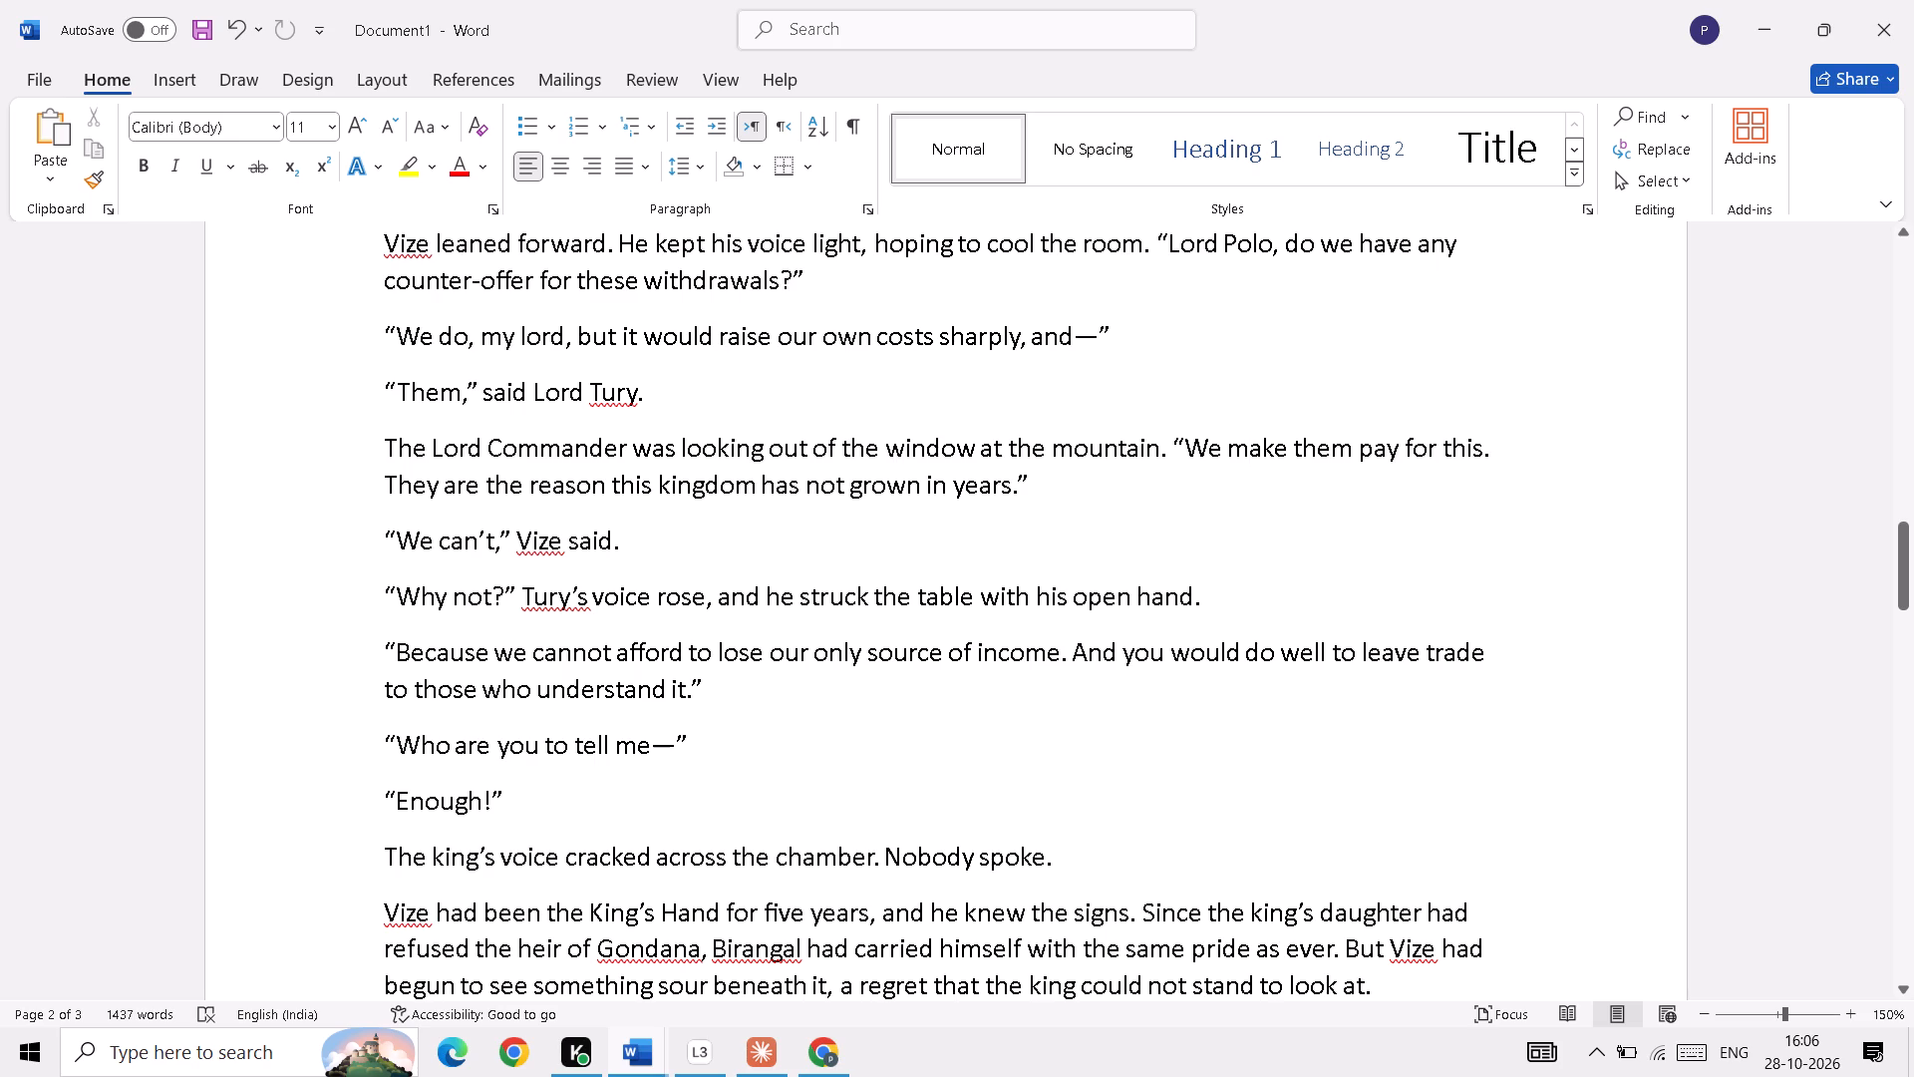
{"action": "scroll", "coordinate": [558, 833], "scroll_direction": "down", "scroll_amount": 1}
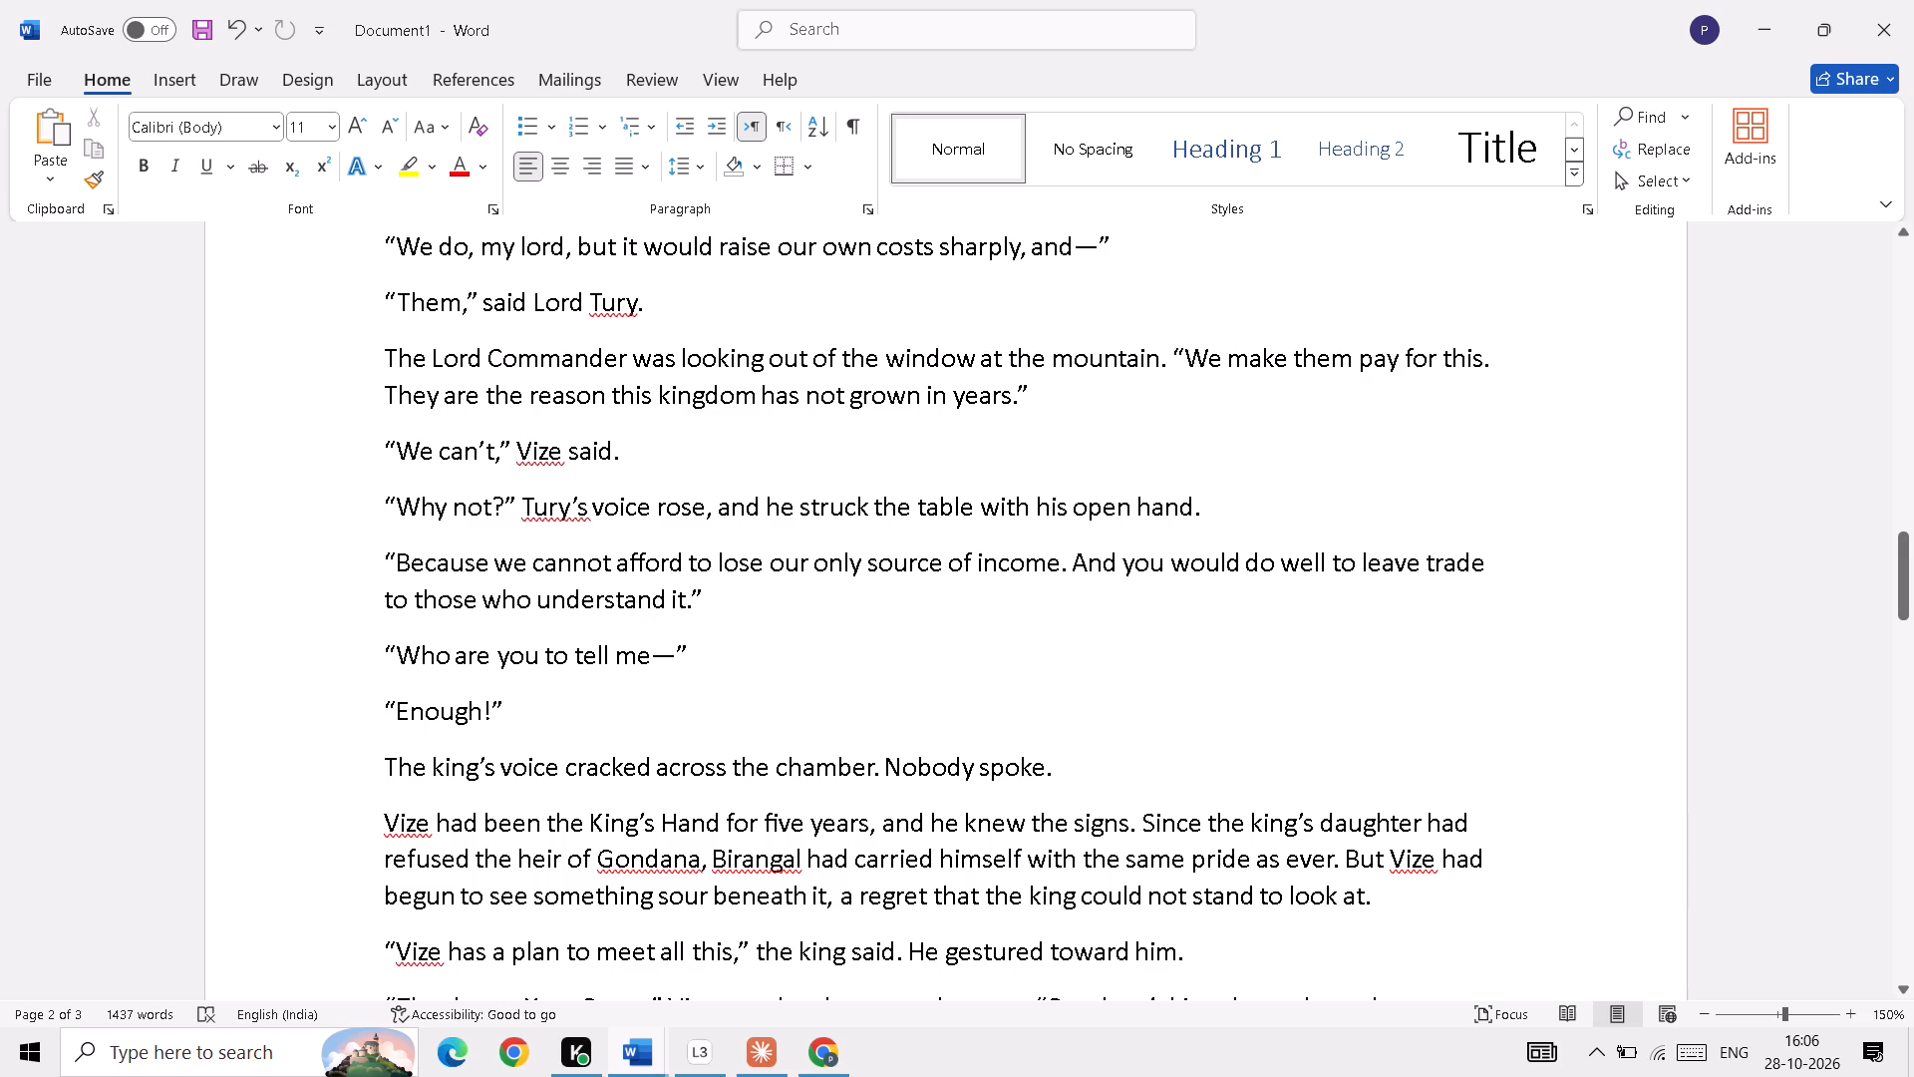
{"action": "scroll", "coordinate": [1051, 963], "scroll_direction": "down", "scroll_amount": 1}
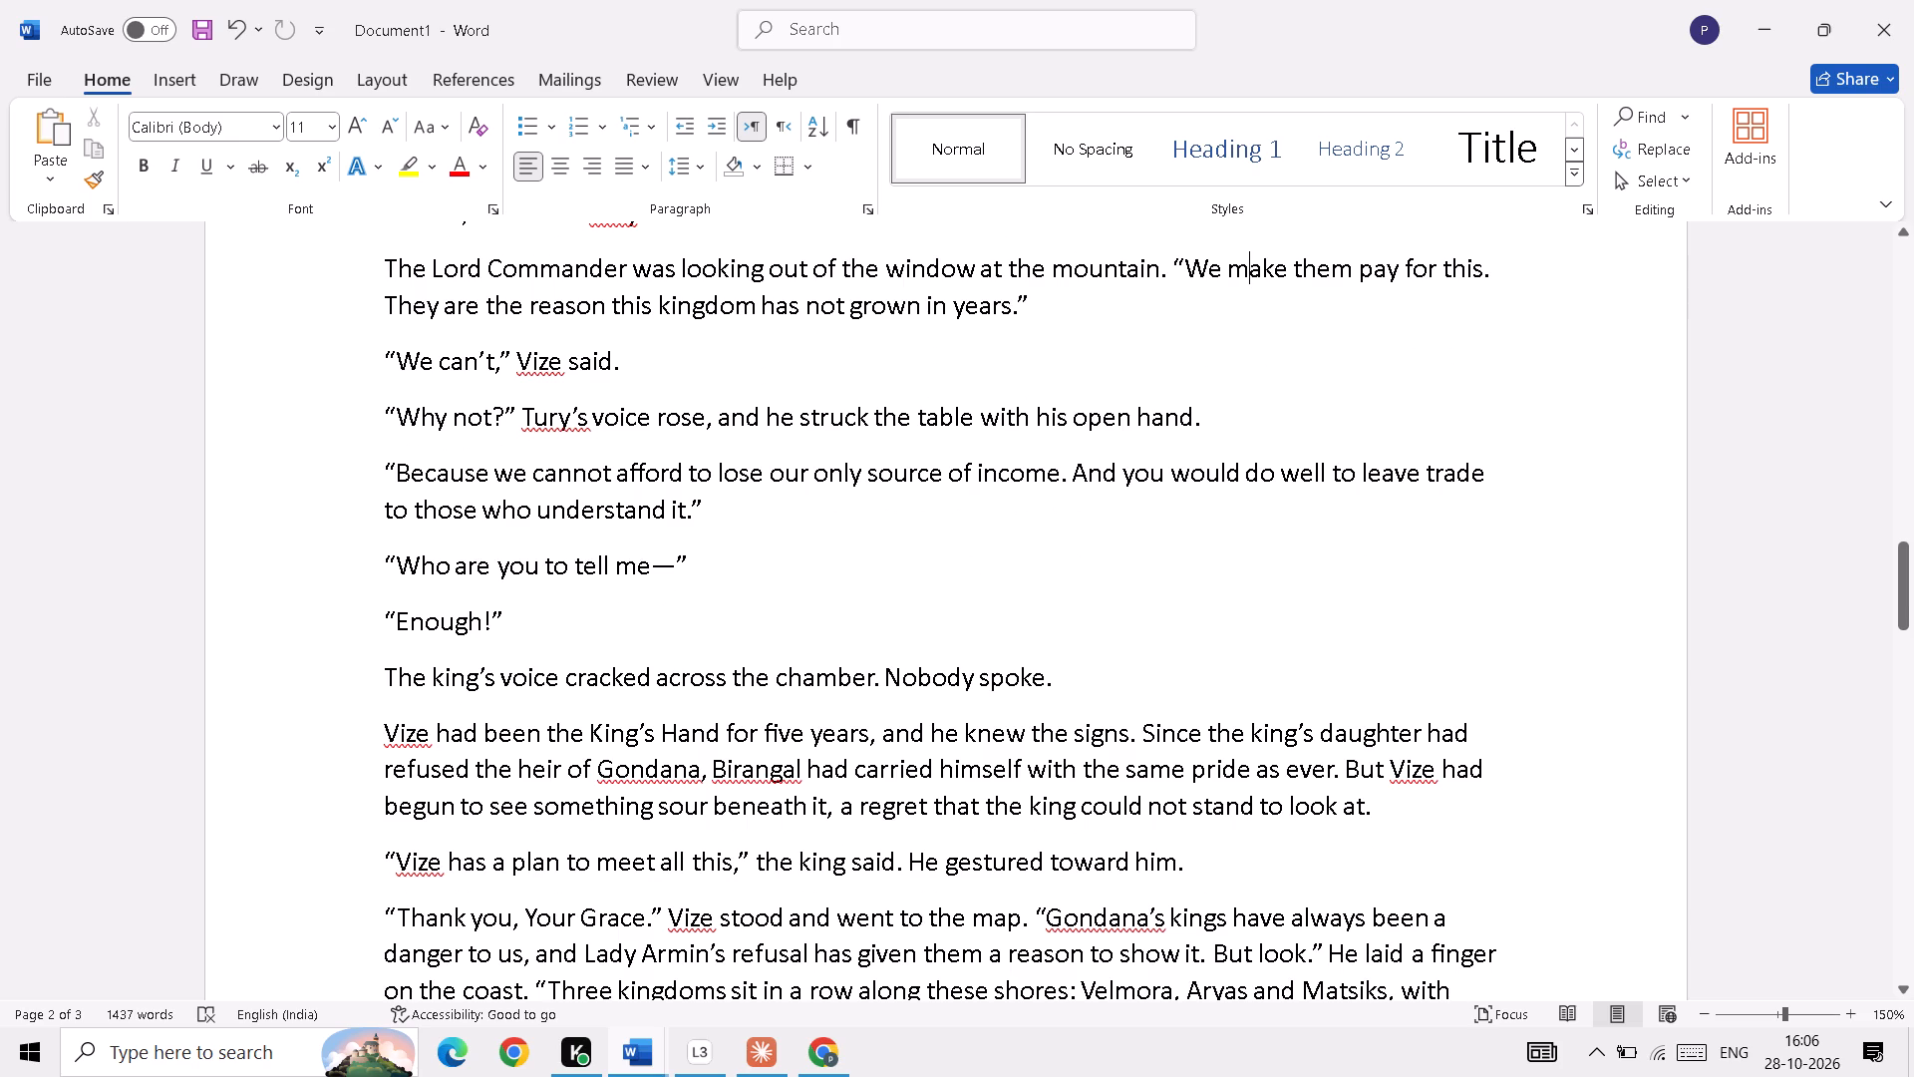
{"action": "scroll", "coordinate": [619, 869], "scroll_direction": "down", "scroll_amount": 2}
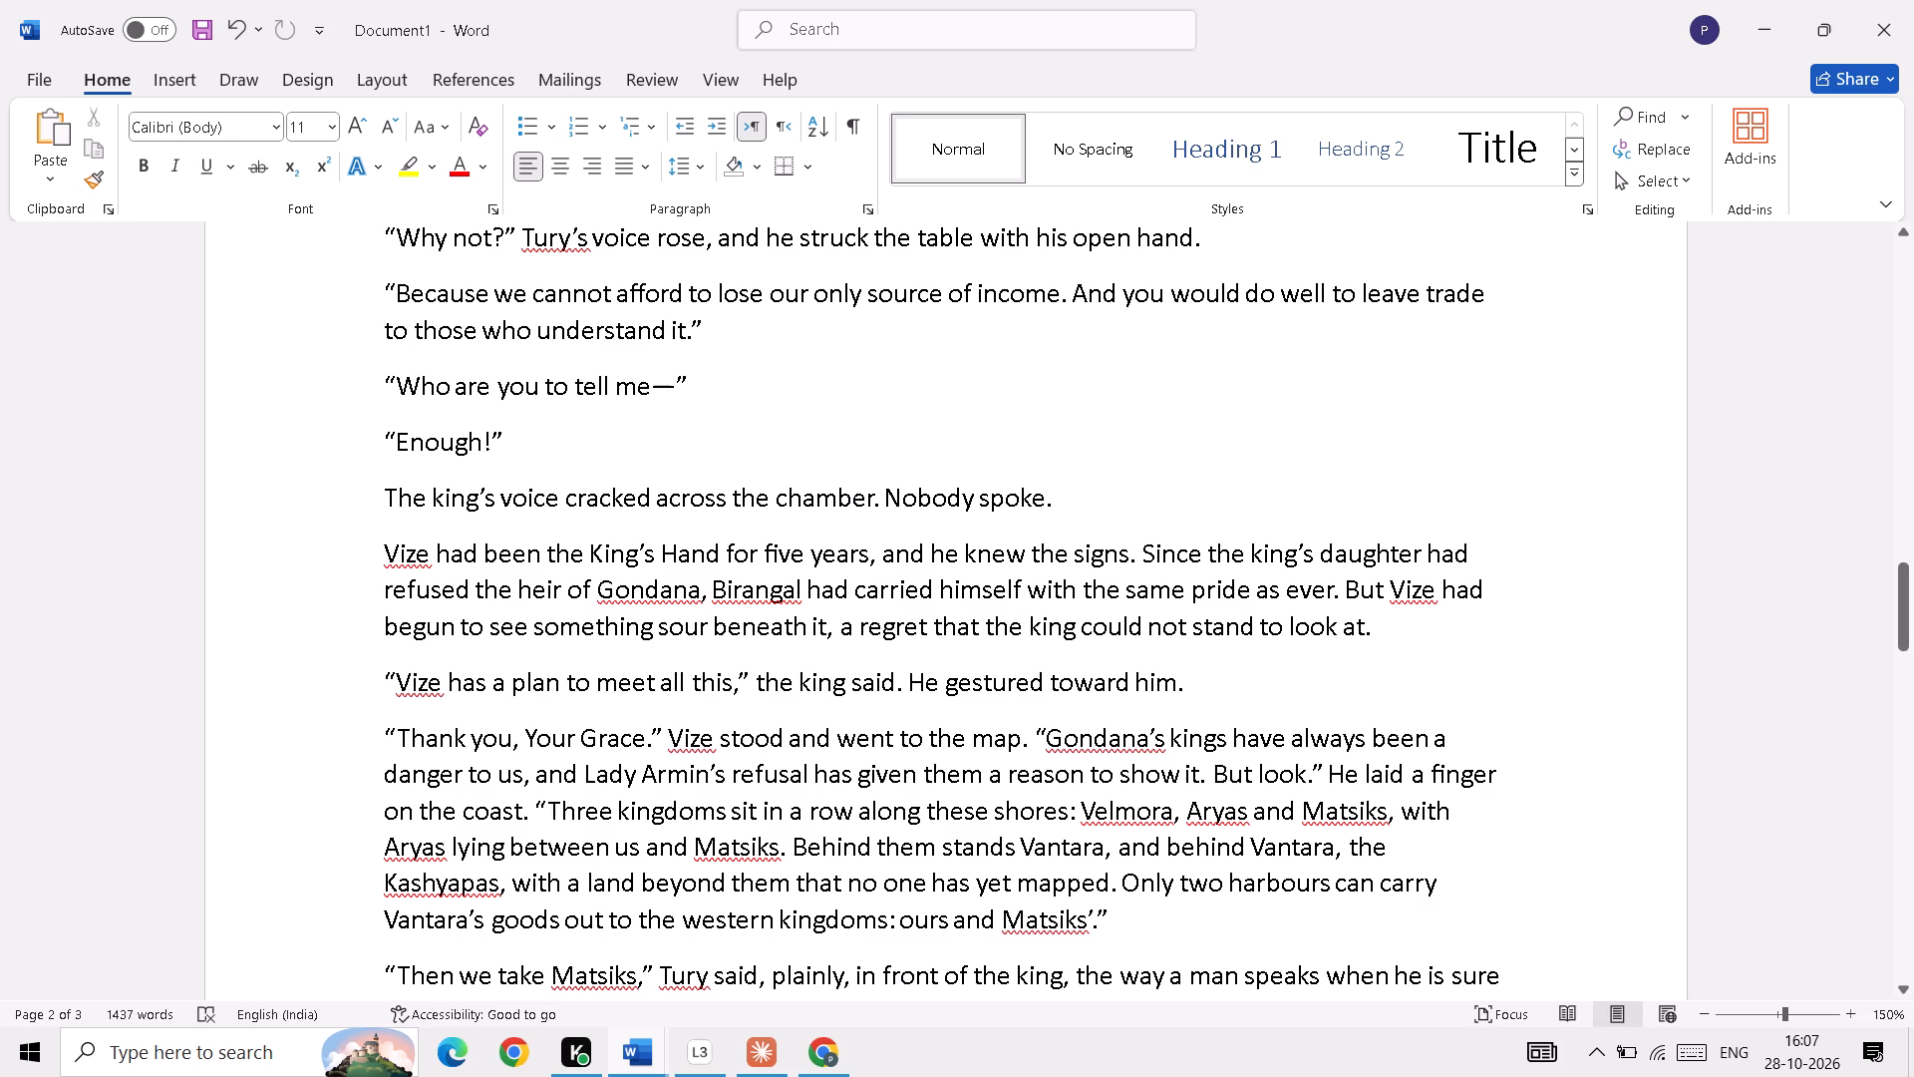
{"action": "scroll", "coordinate": [981, 929], "scroll_direction": "down", "scroll_amount": 1}
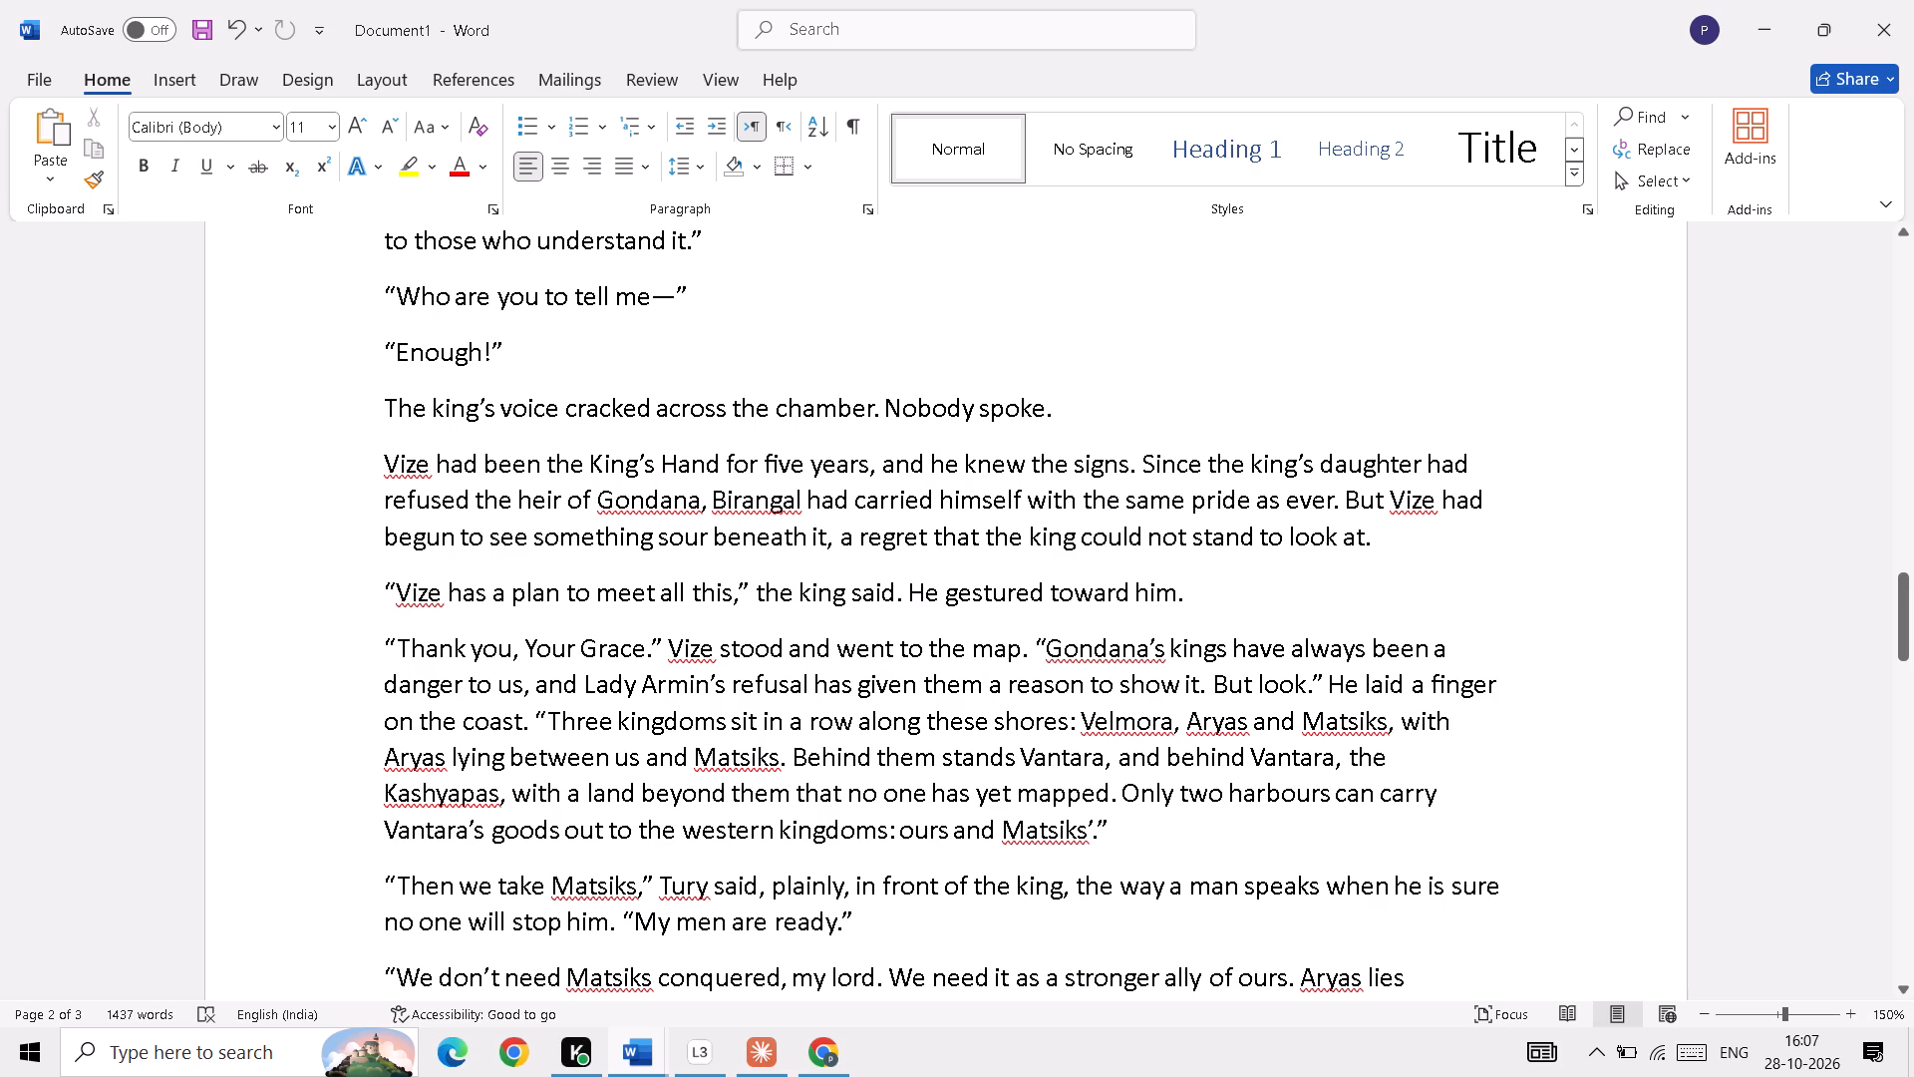
Insert "vast" before "land beyond them" in Vize's map speech about the Kashyapas.
{"action": "left_click", "coordinate": [583, 797]}
{"action": "key", "text": "space"}
{"action": "type", "text": "vast"}
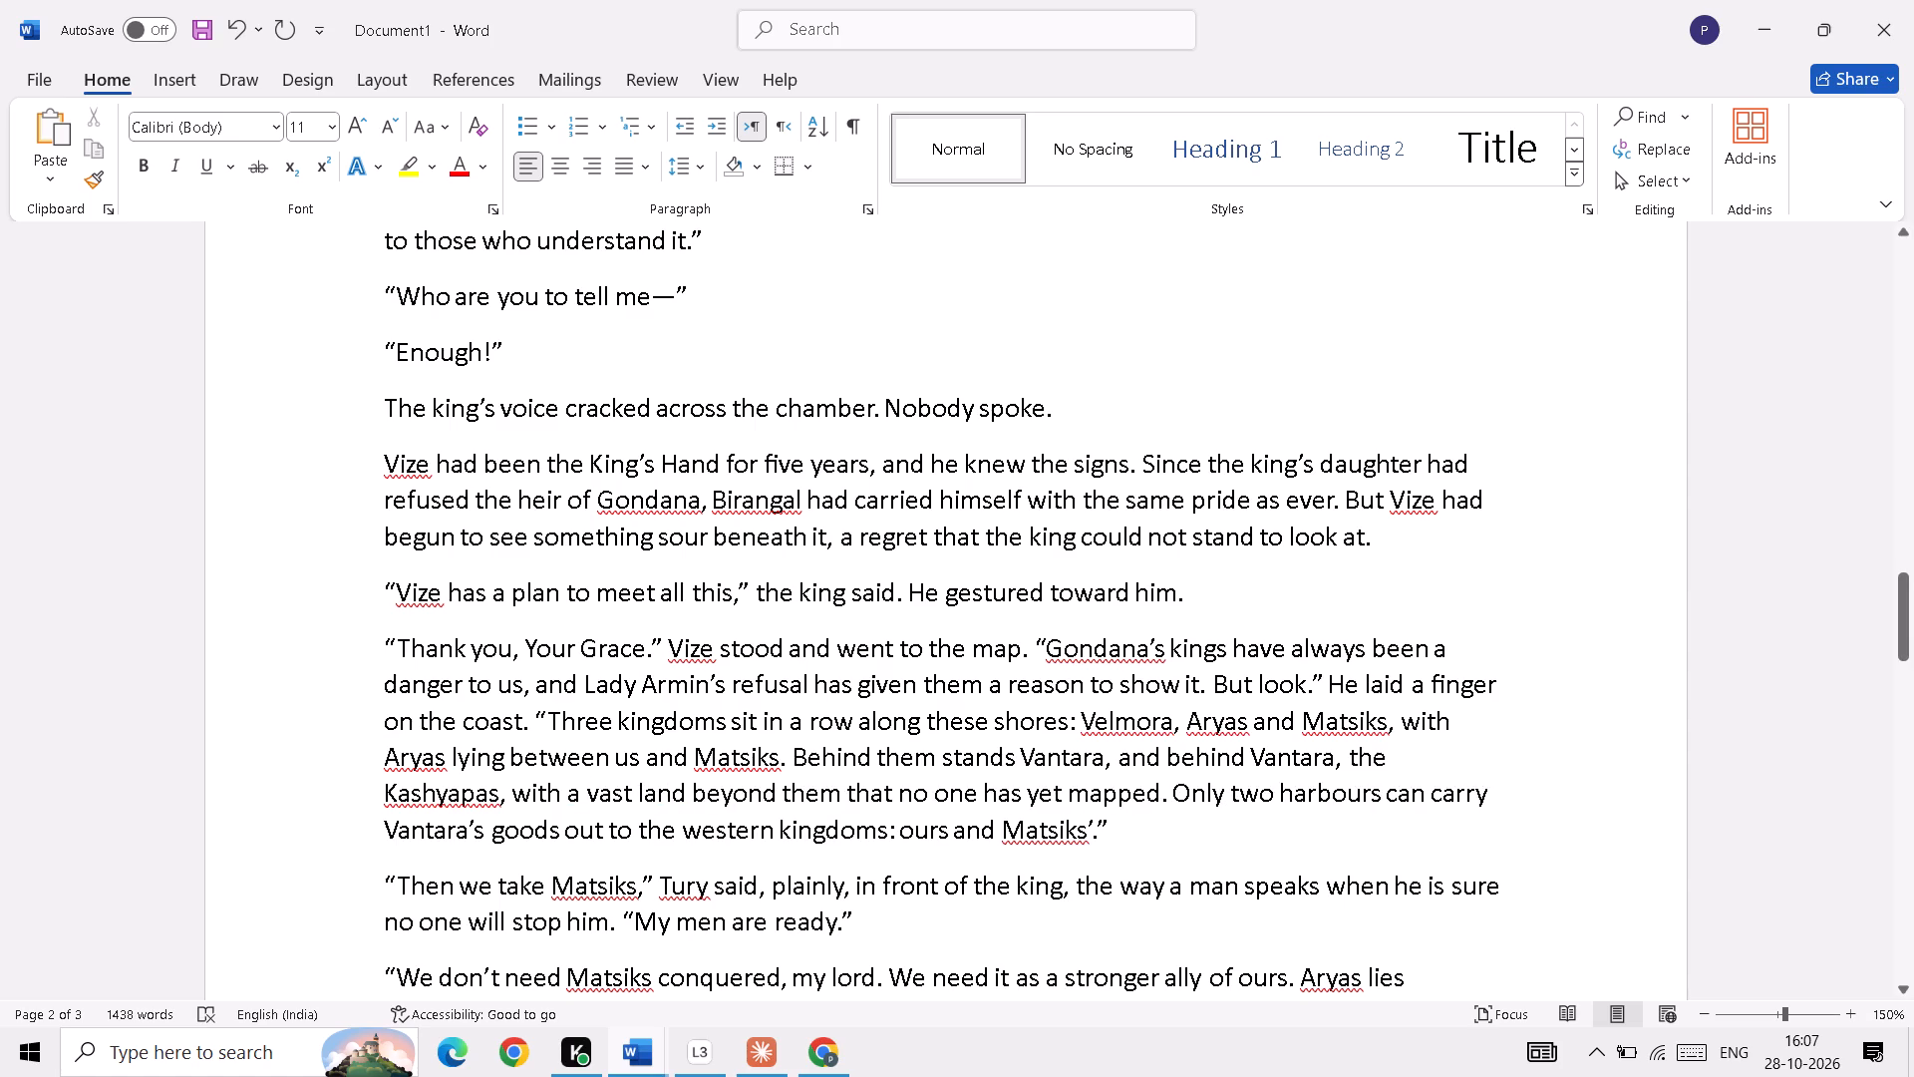
Replace "beyond them that no one has yet mapped" in Vize's map speech with "making it very difficult for west to trade with them".
{"action": "double_click", "coordinate": [710, 797]}
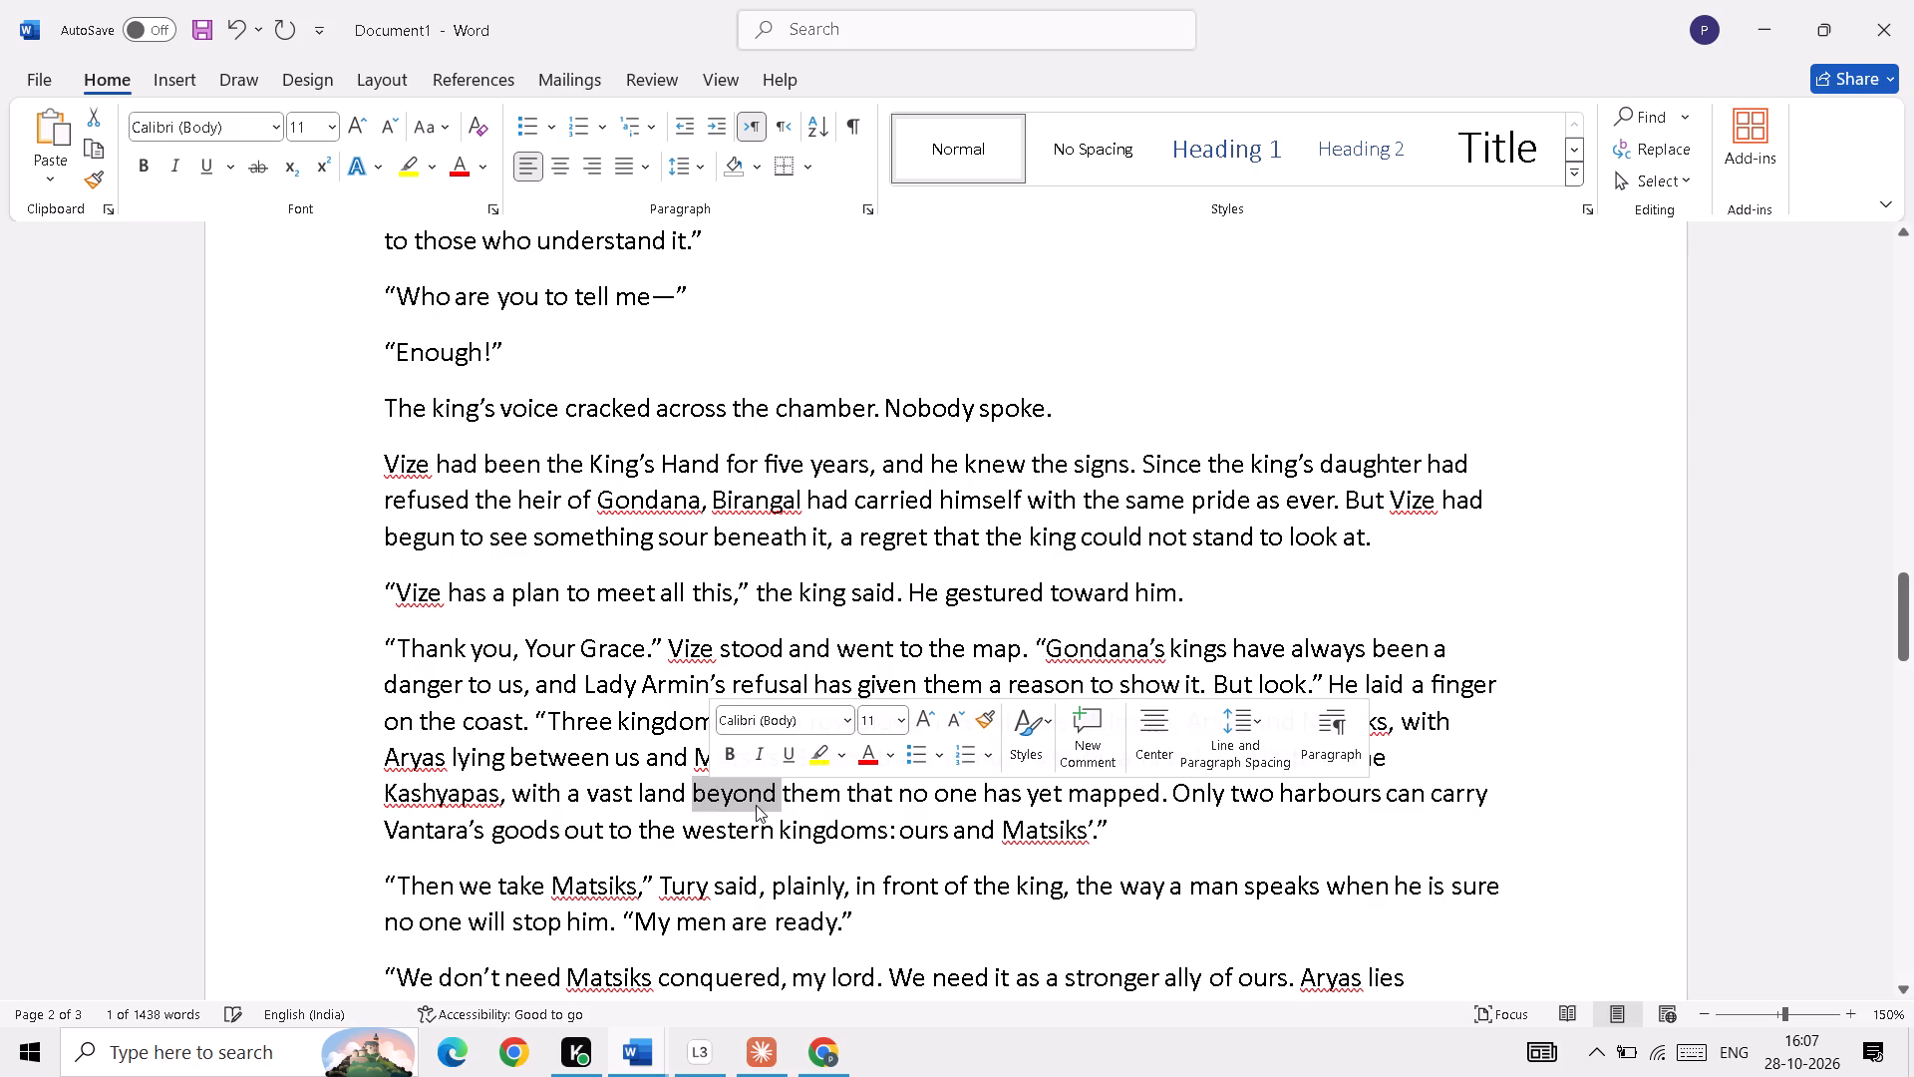
{"action": "left_click", "coordinate": [761, 799]}
{"action": "left_click", "coordinate": [792, 794]}
{"action": "left_click", "coordinate": [758, 796]}
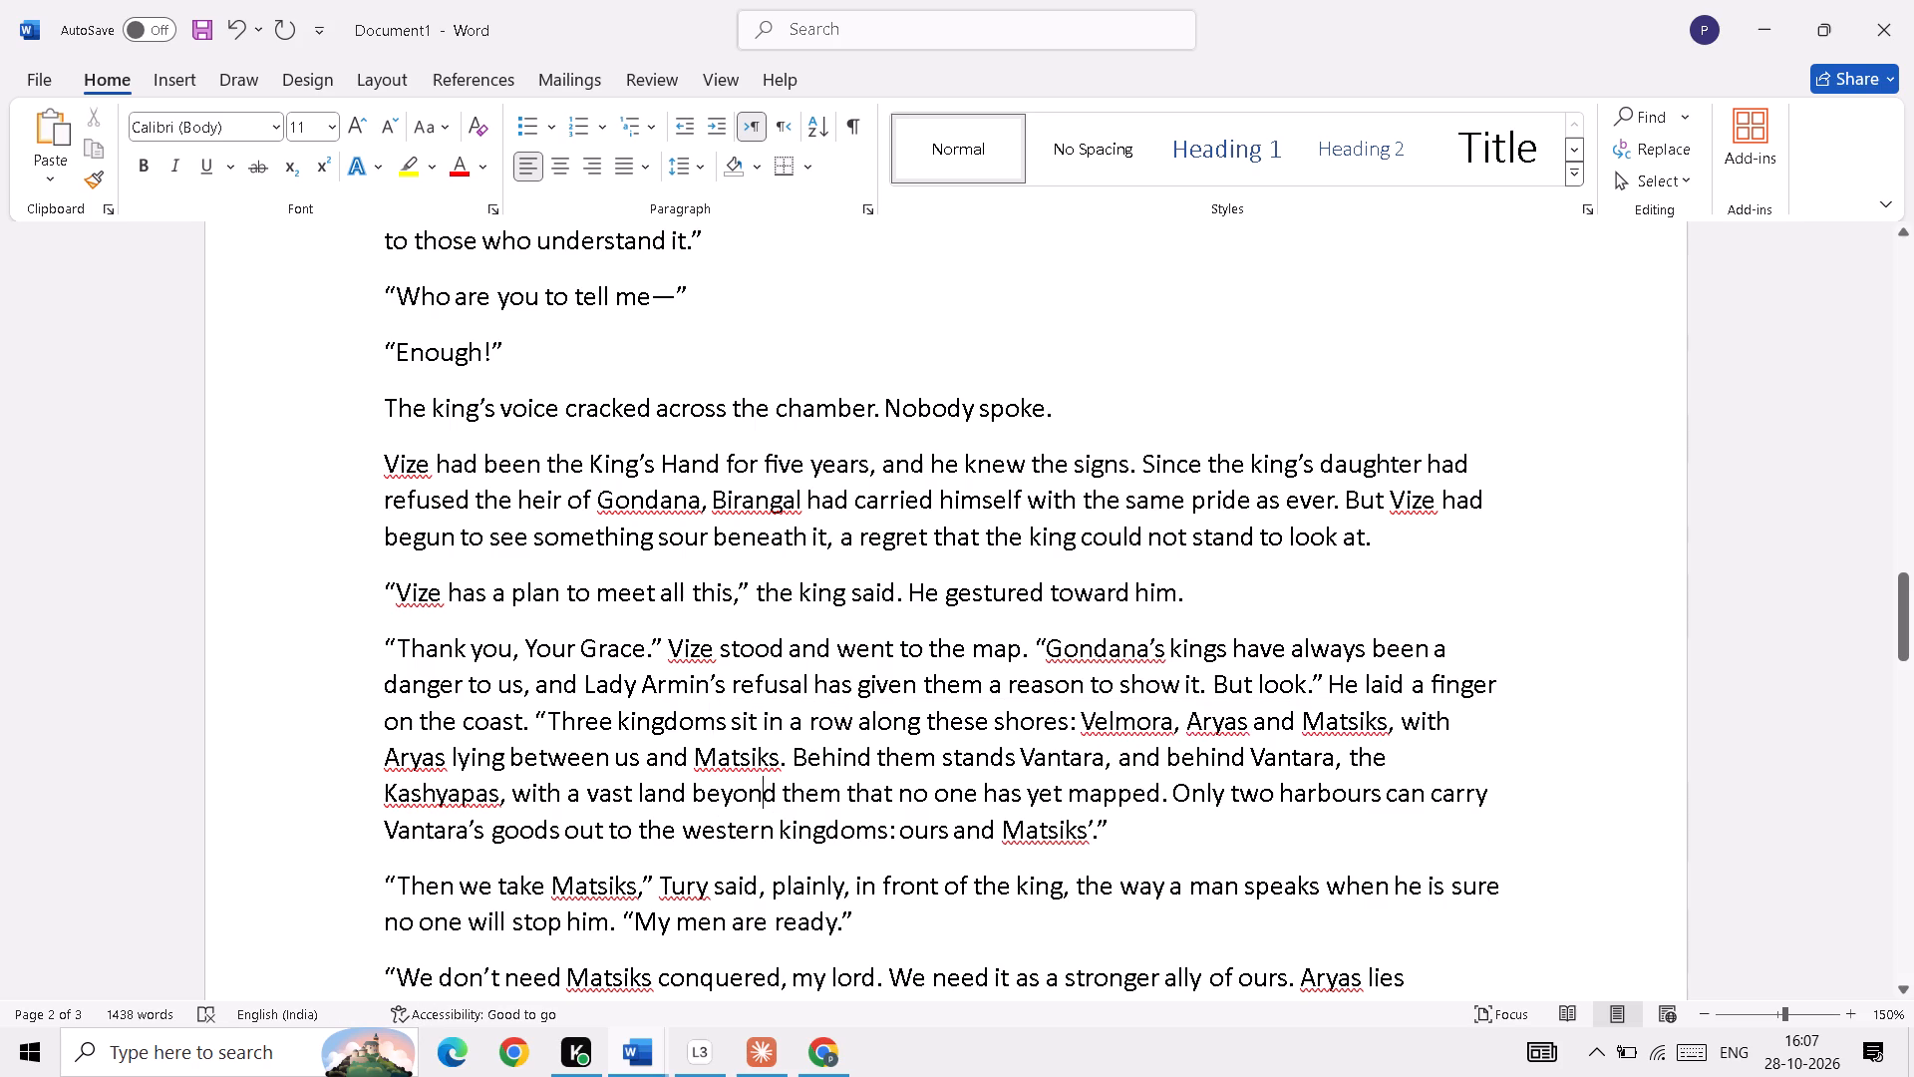
{"action": "left_click_drag", "start_coordinate": [695, 801], "coordinate": [715, 800]}
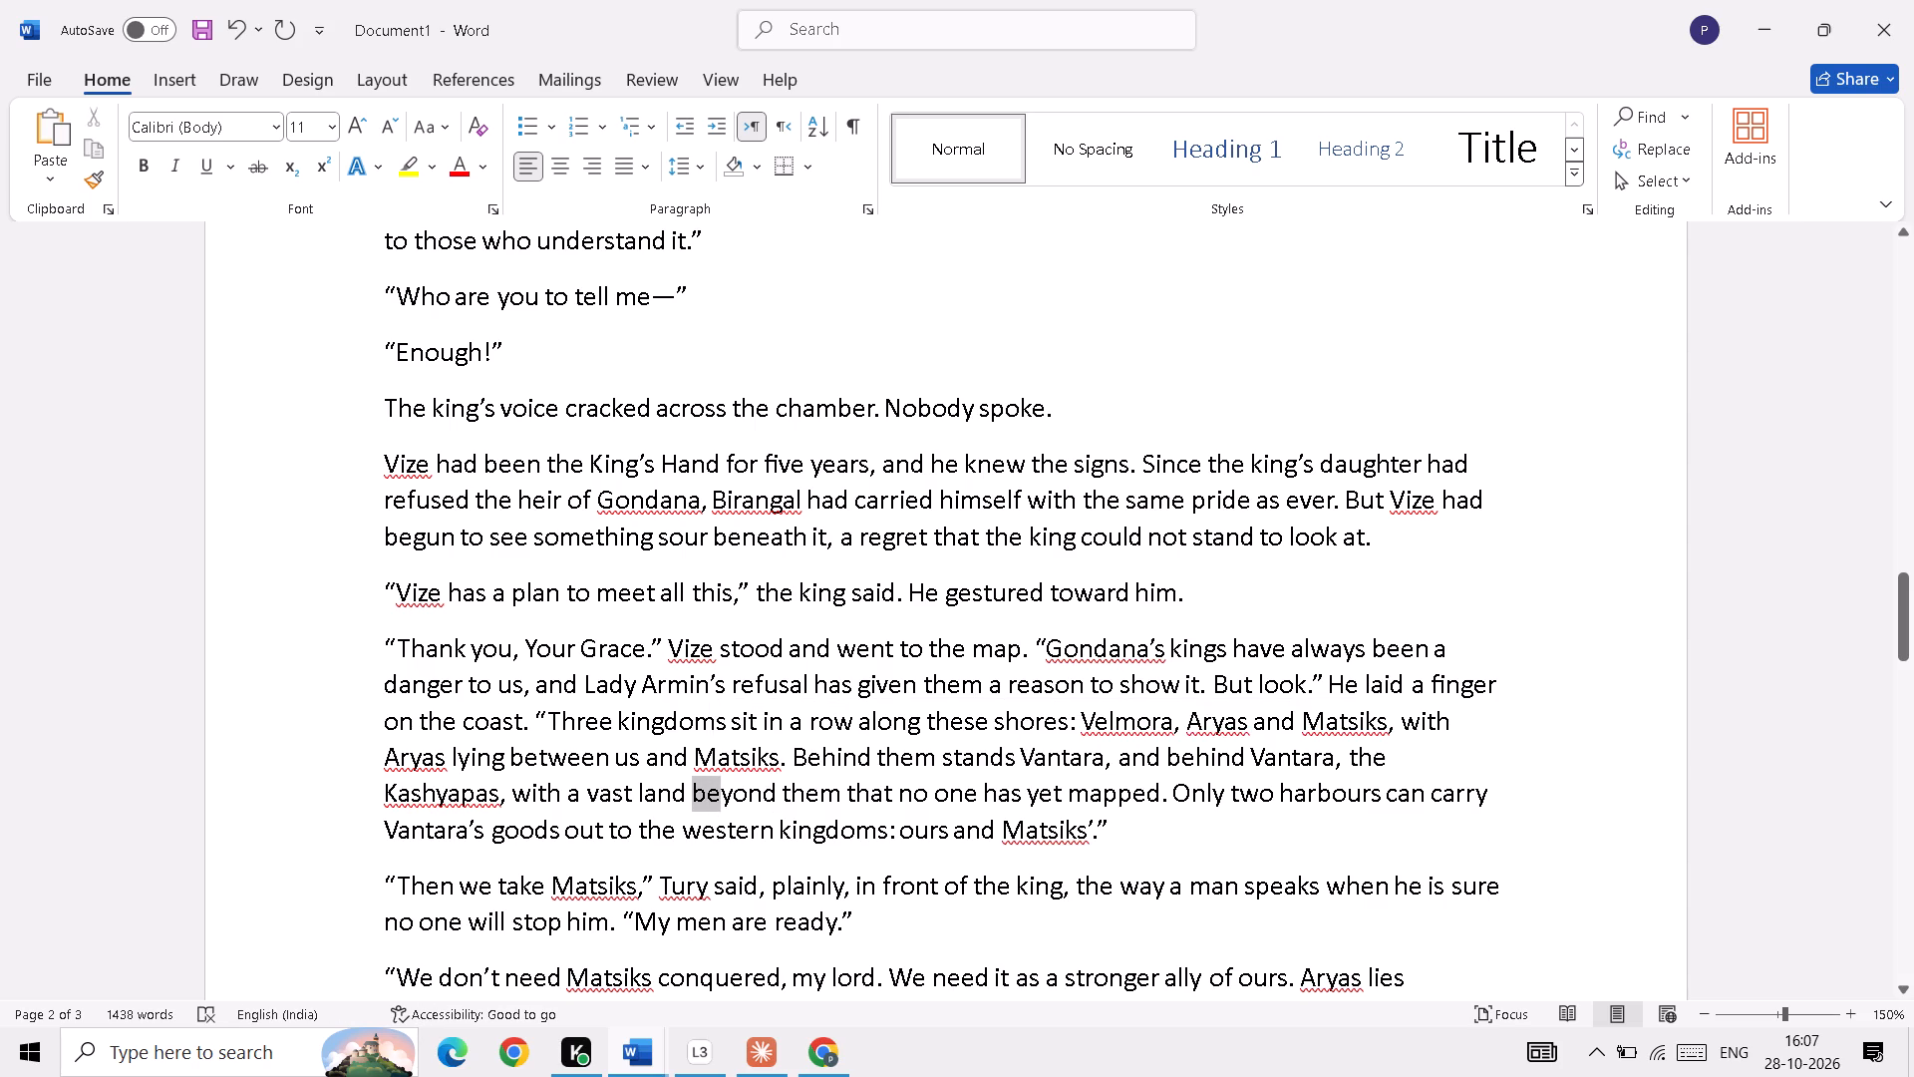
{"action": "left_click_drag", "start_coordinate": [715, 800], "coordinate": [1152, 807]}
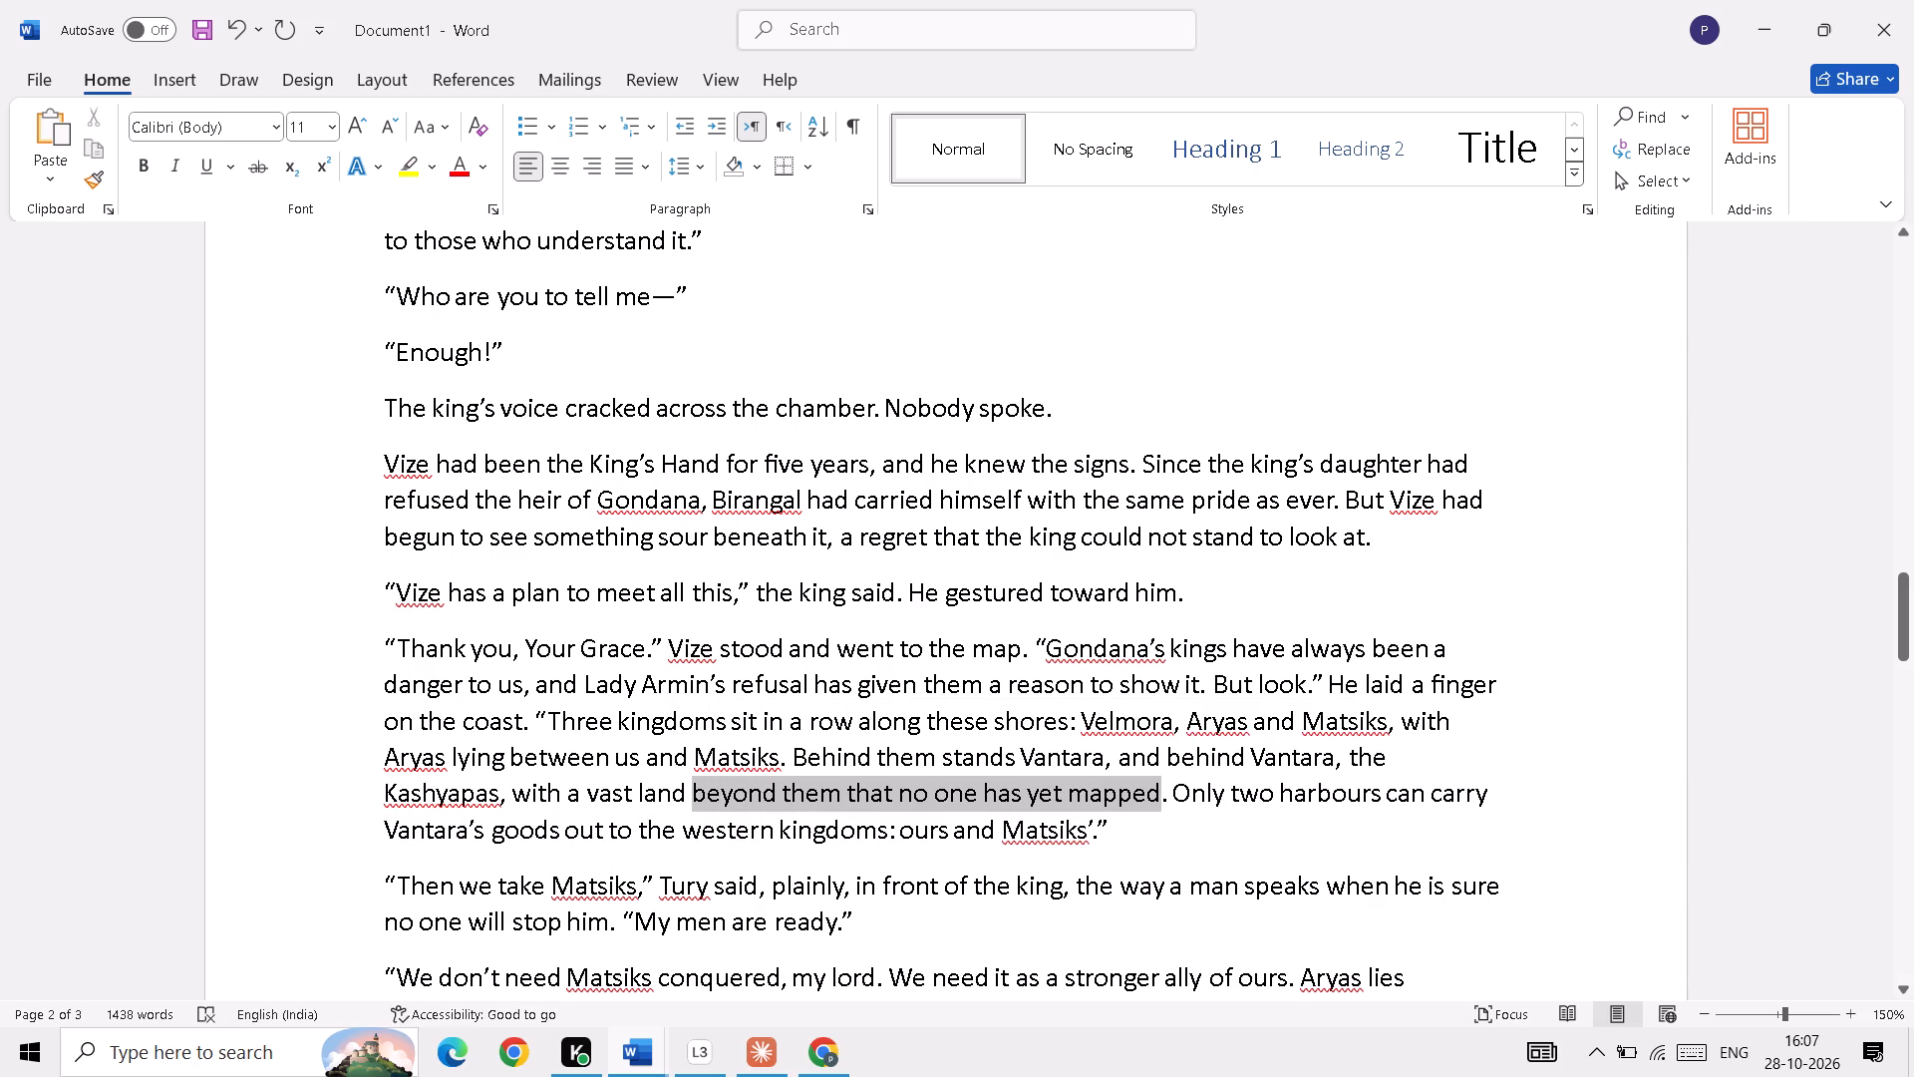
{"action": "left_click_drag", "start_coordinate": [1152, 807], "coordinate": [1154, 804]}
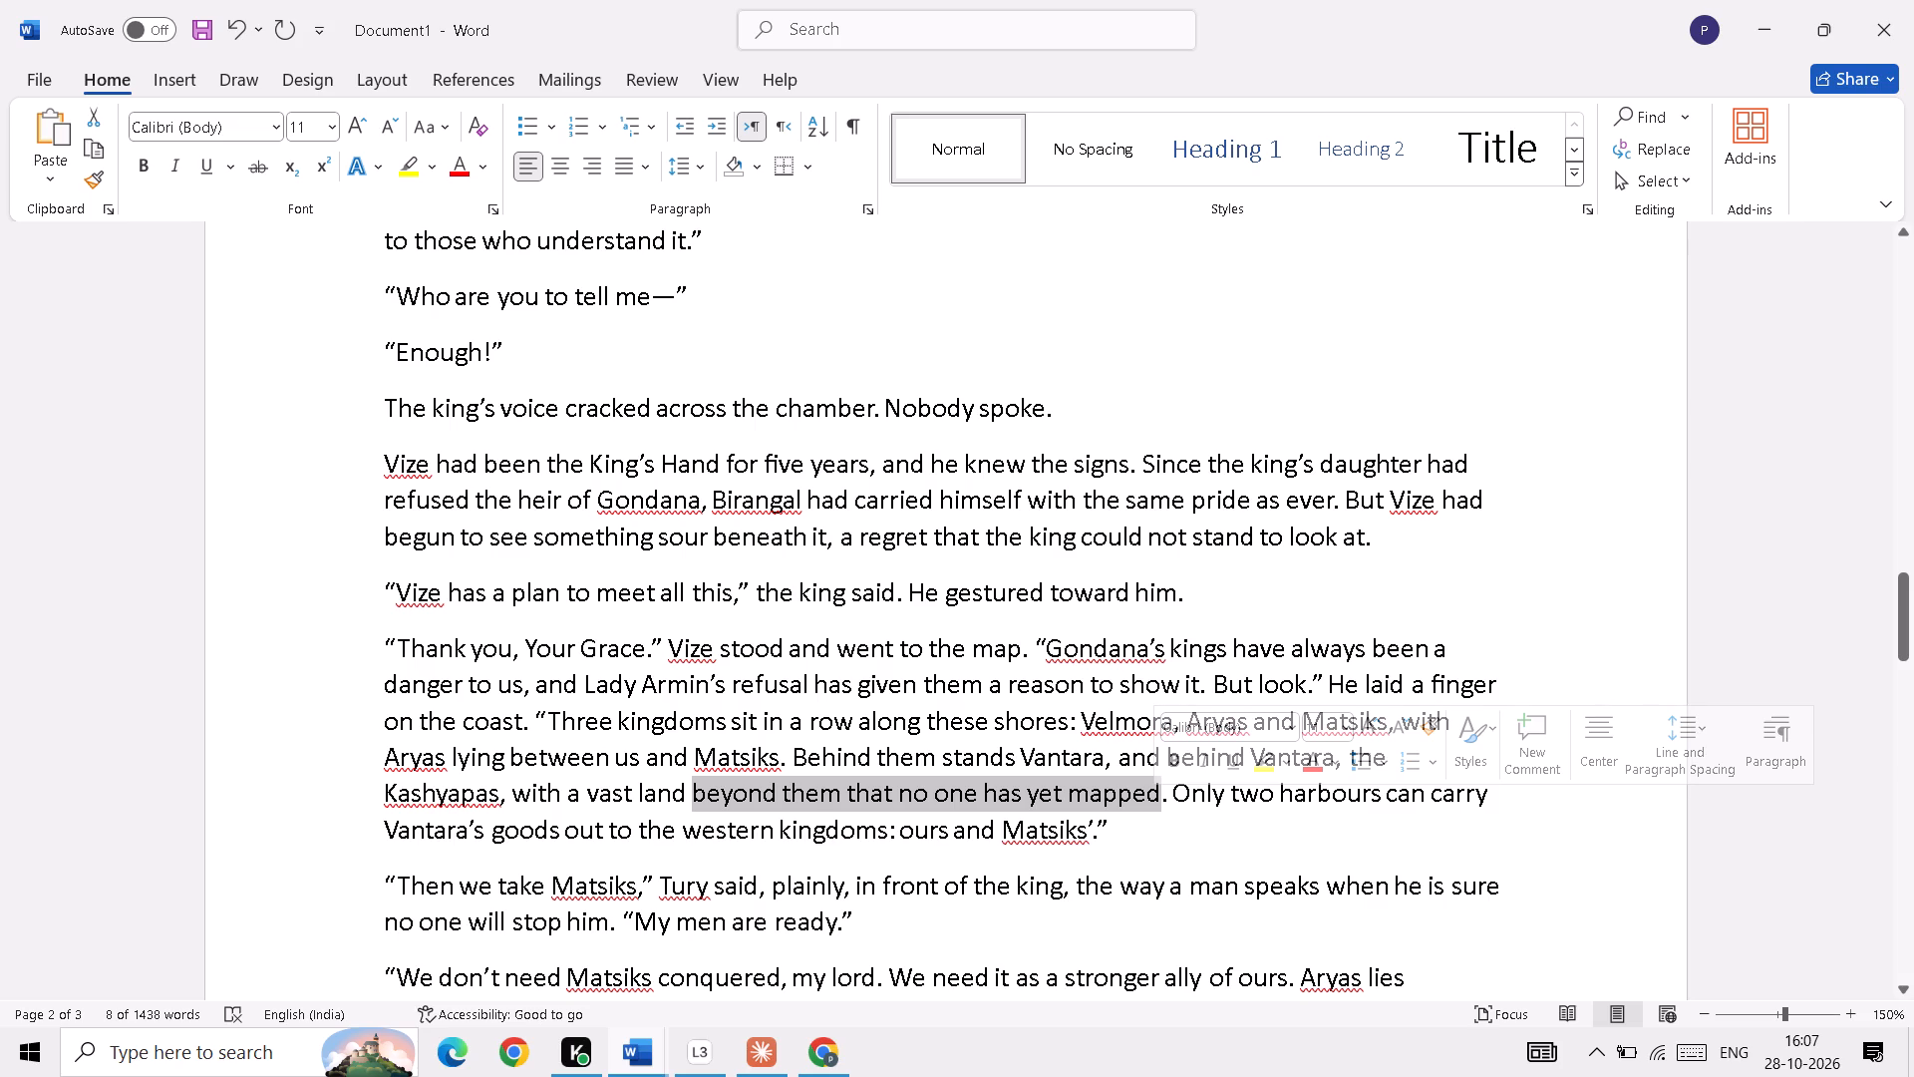
{"action": "type", "text": "majke"}
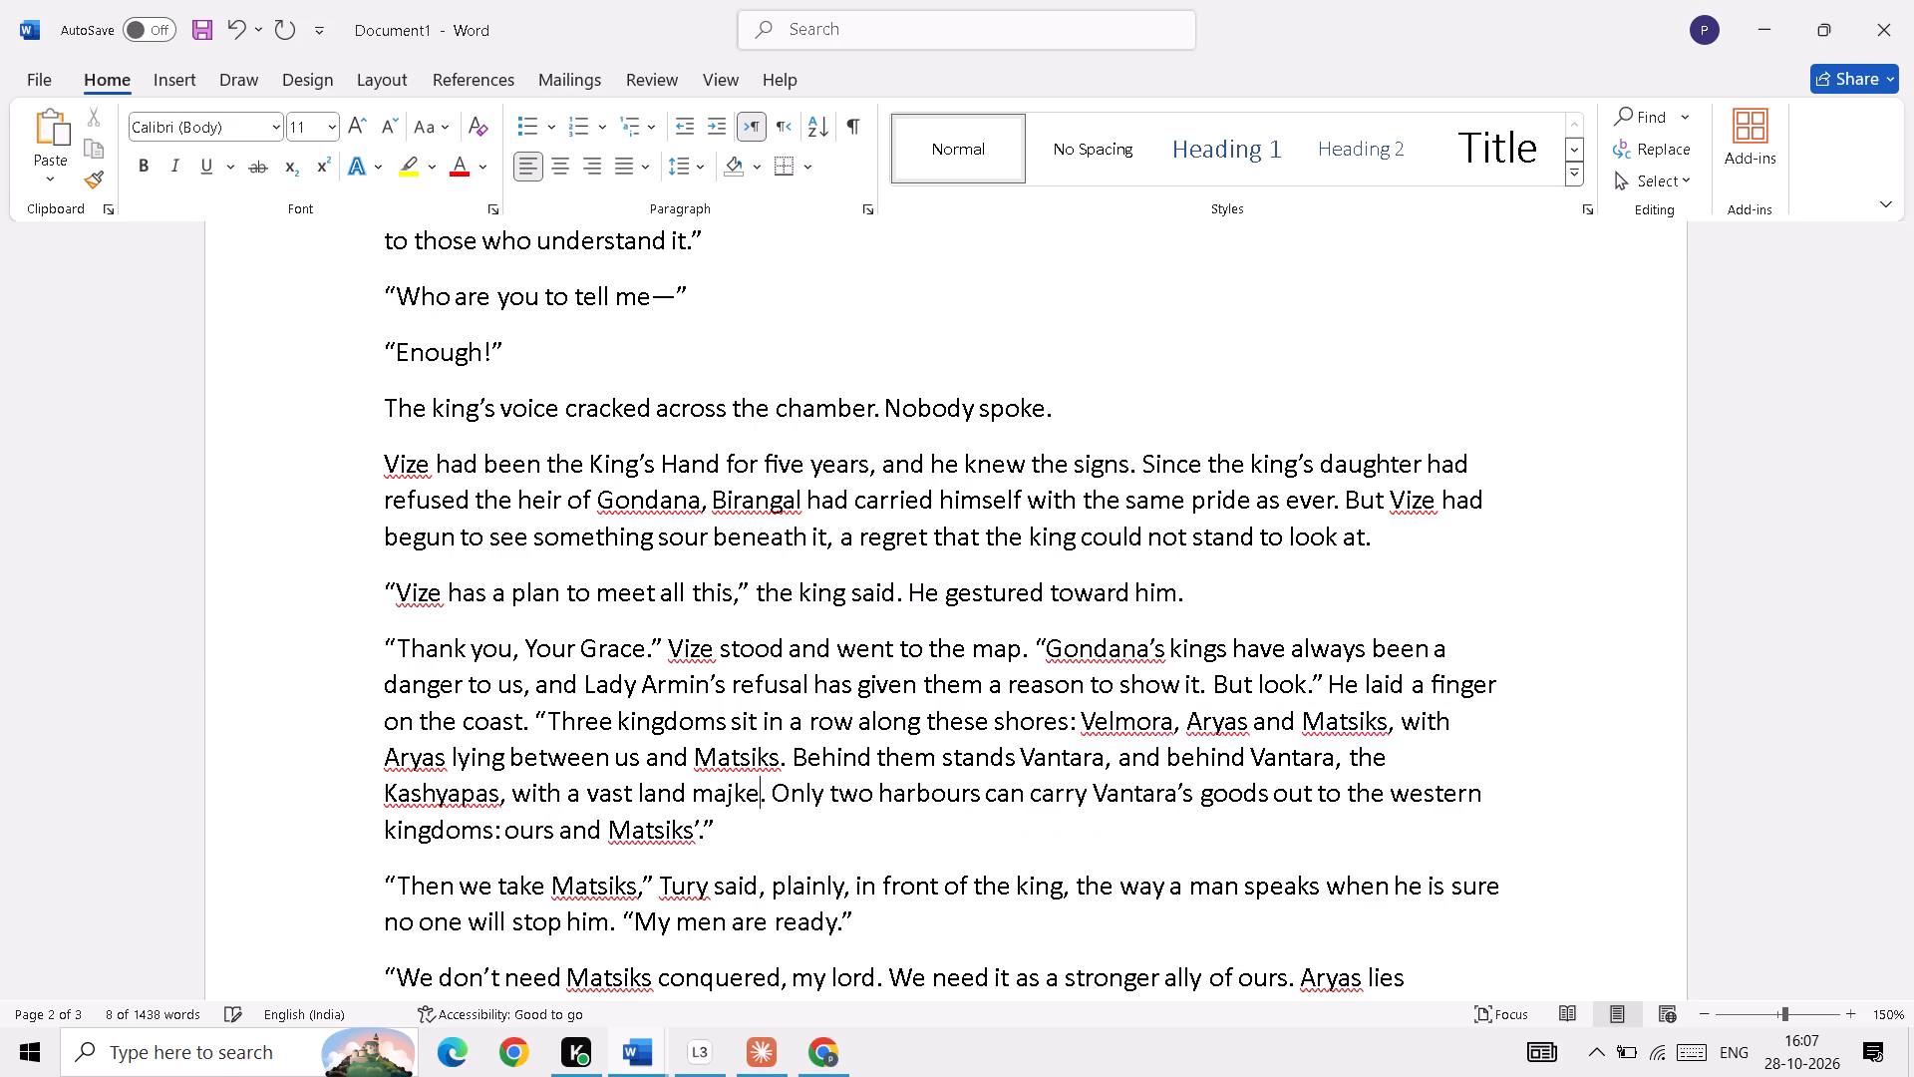
{"action": "key", "text": "BackSpace"}
{"action": "key", "text": "BackSpace"}
{"action": "key", "text": "BackSpace"}
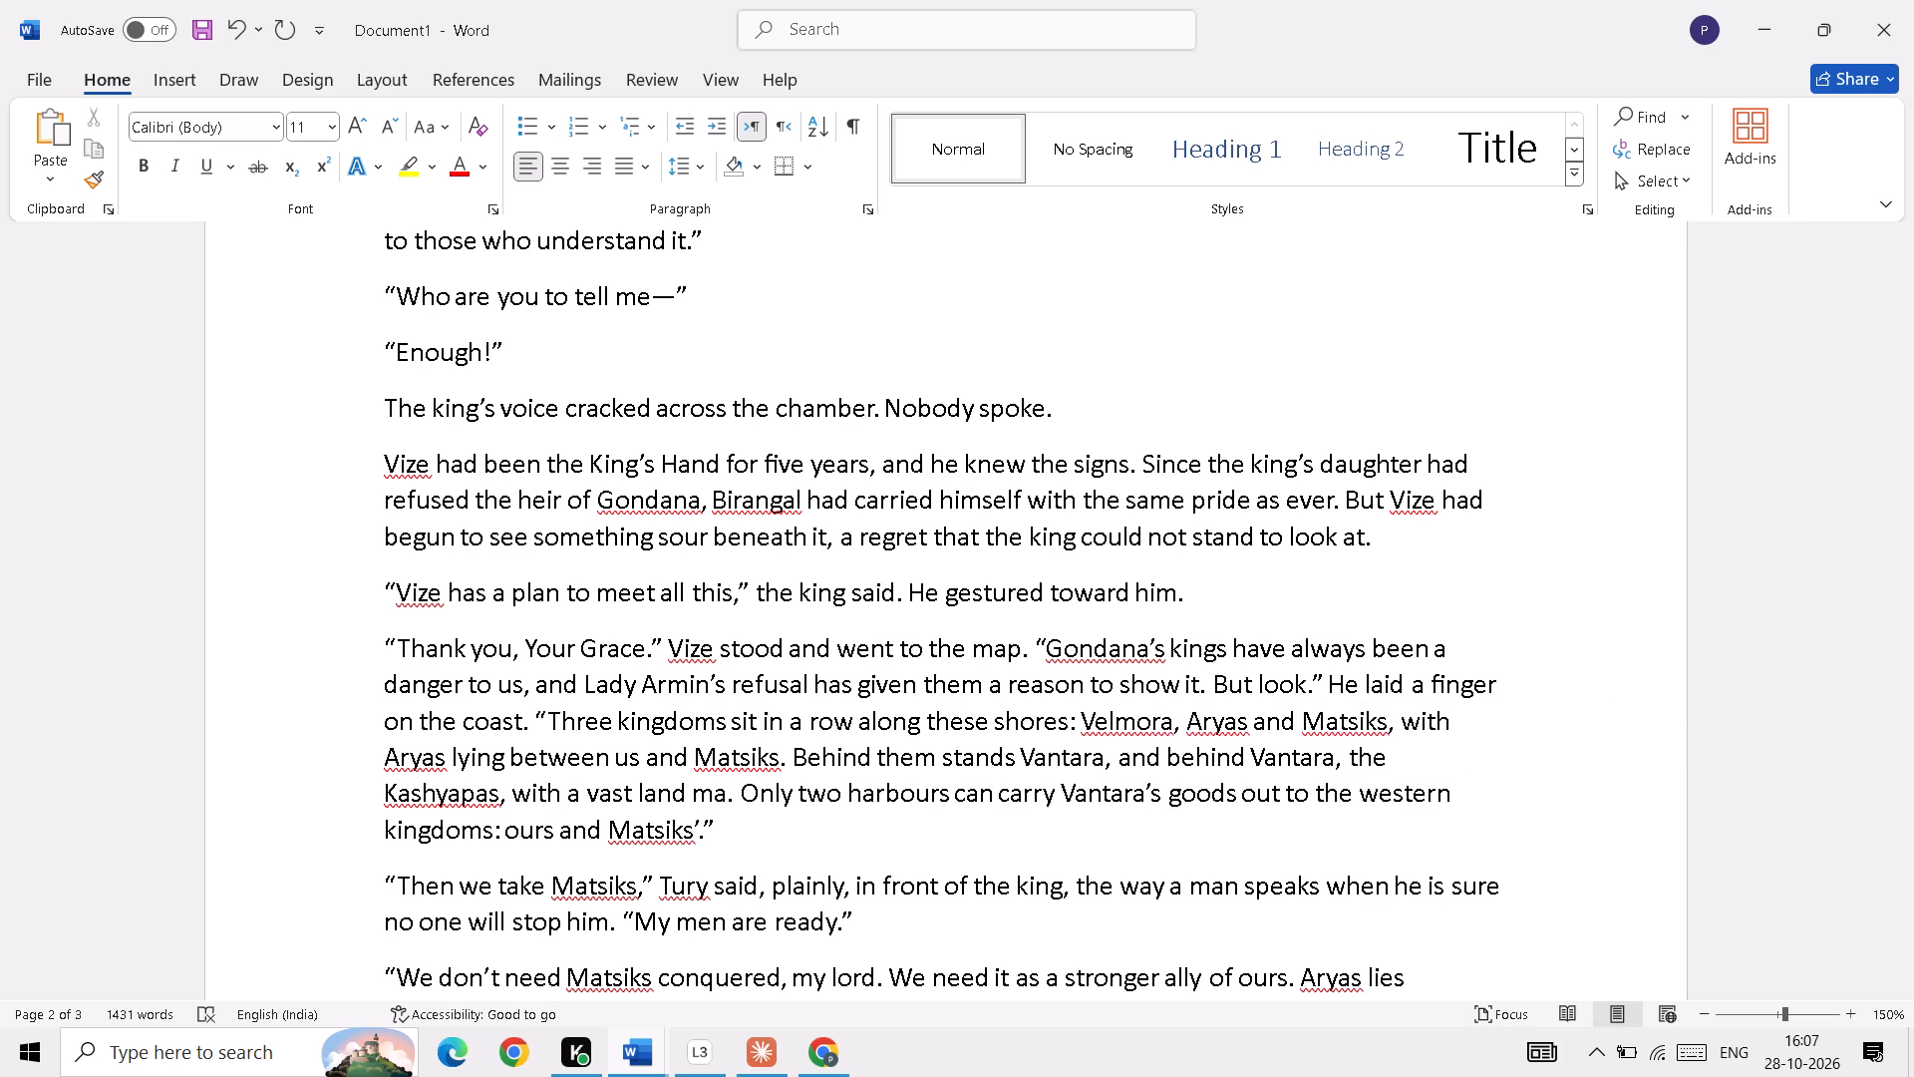
{"action": "type", "text": "kign"}
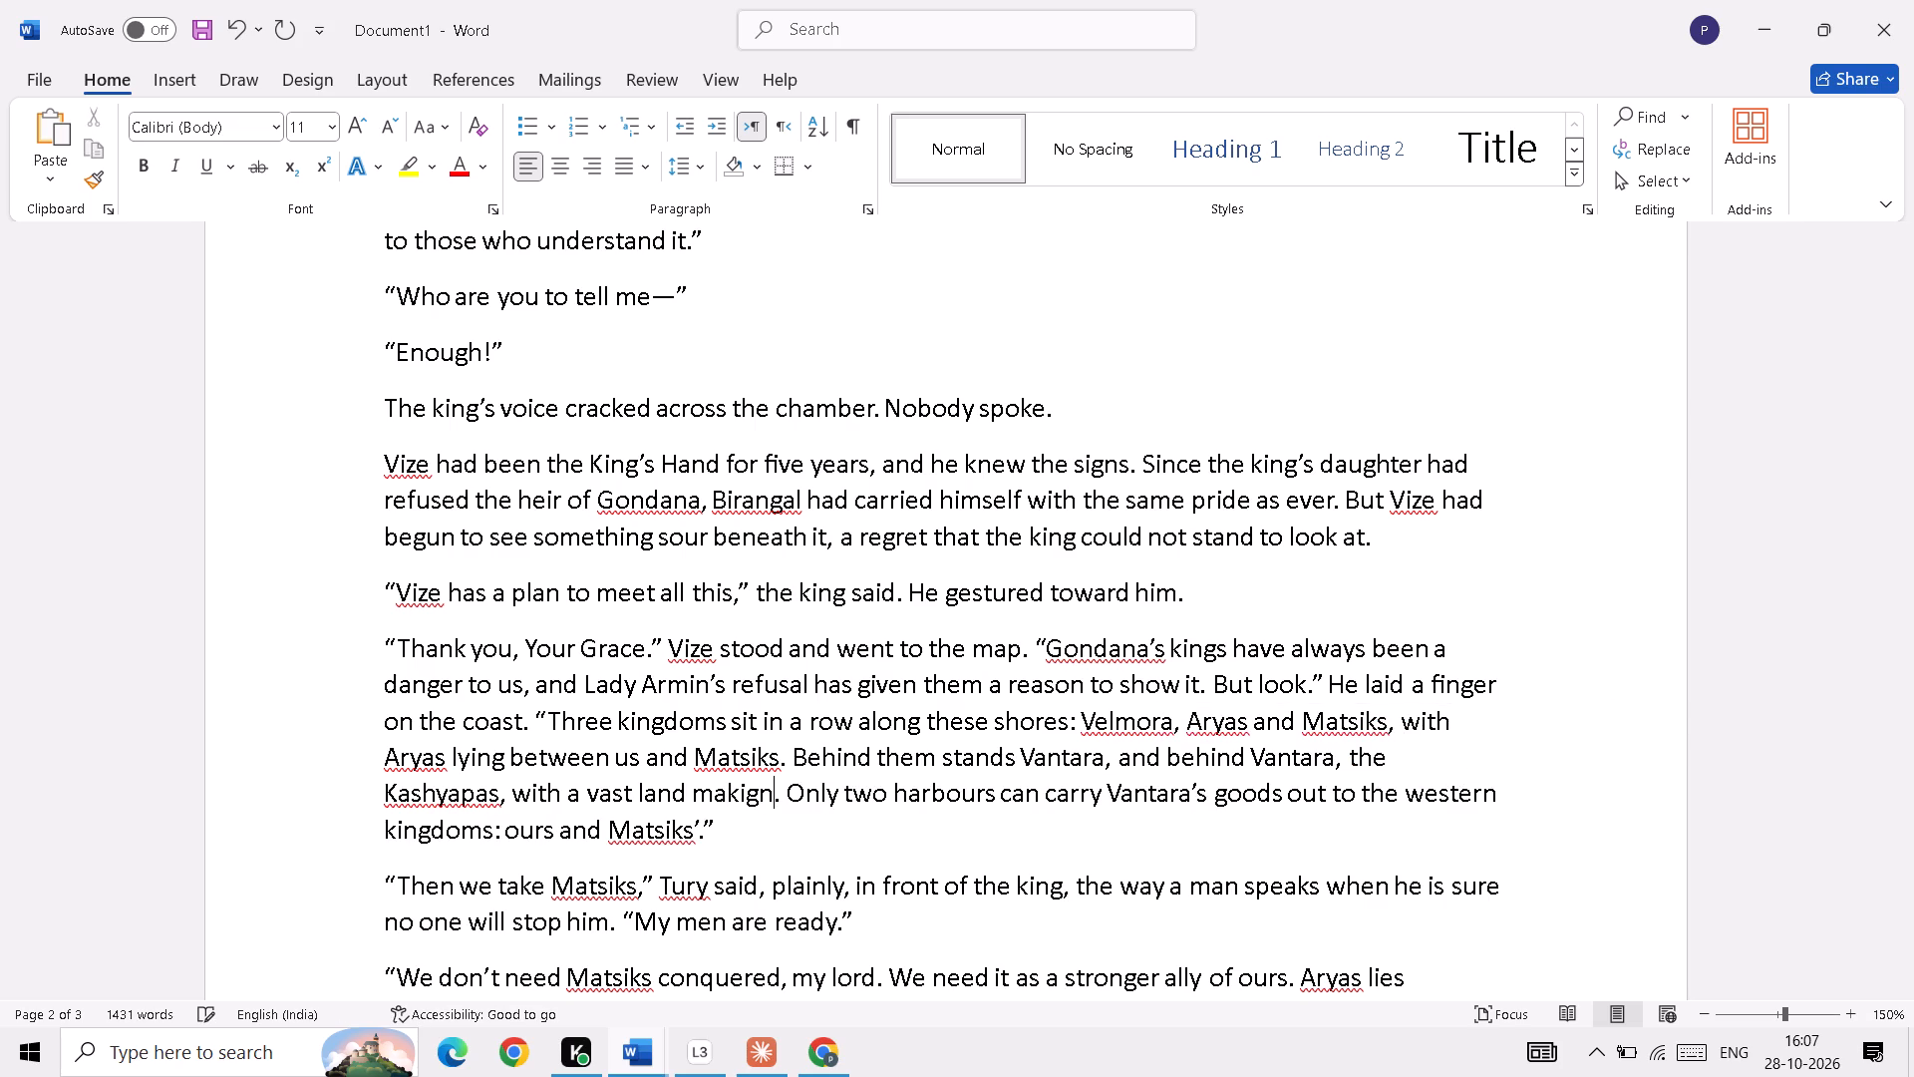
{"action": "key", "text": "BackSpace"}
{"action": "key", "text": "BackSpace"}
{"action": "type", "text": "ng it"}
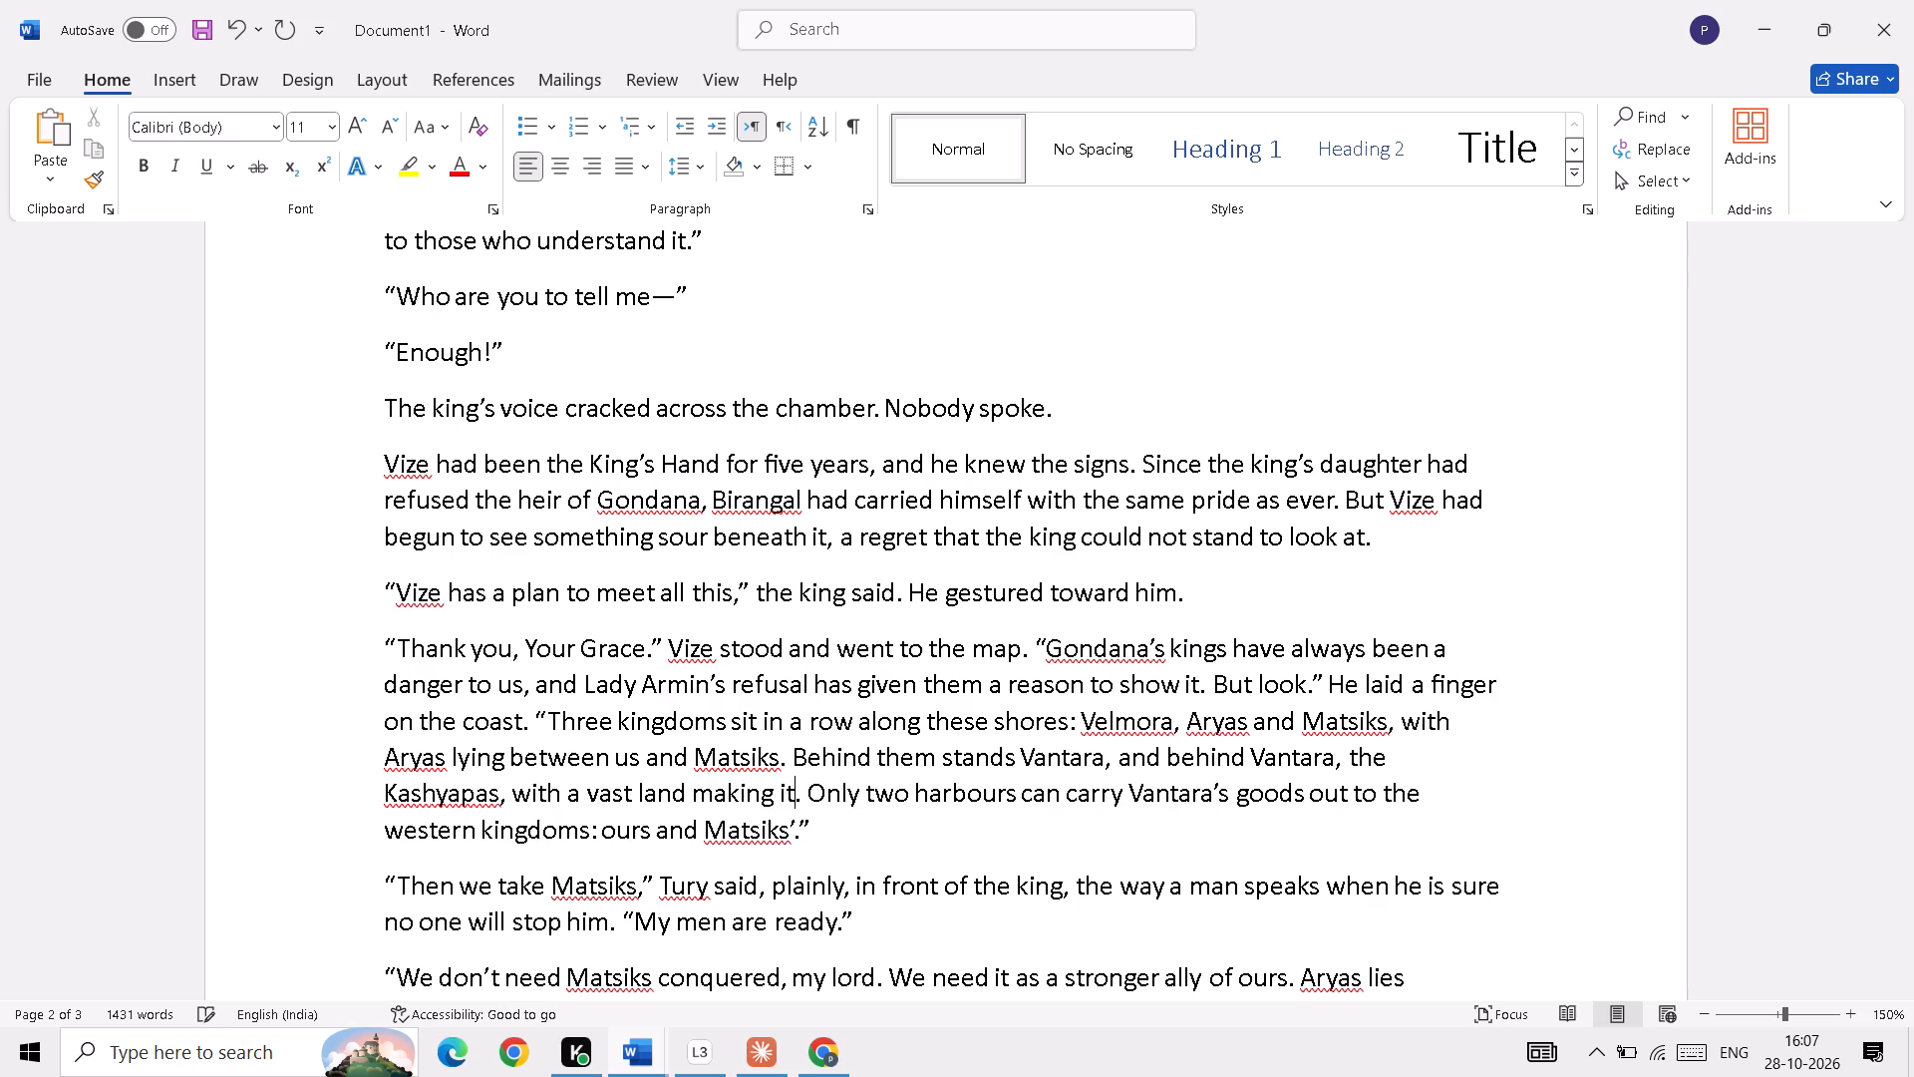
{"action": "key", "text": "space"}
{"action": "type", "text": "very diffi"}
{"action": "type", "text": "cult to"}
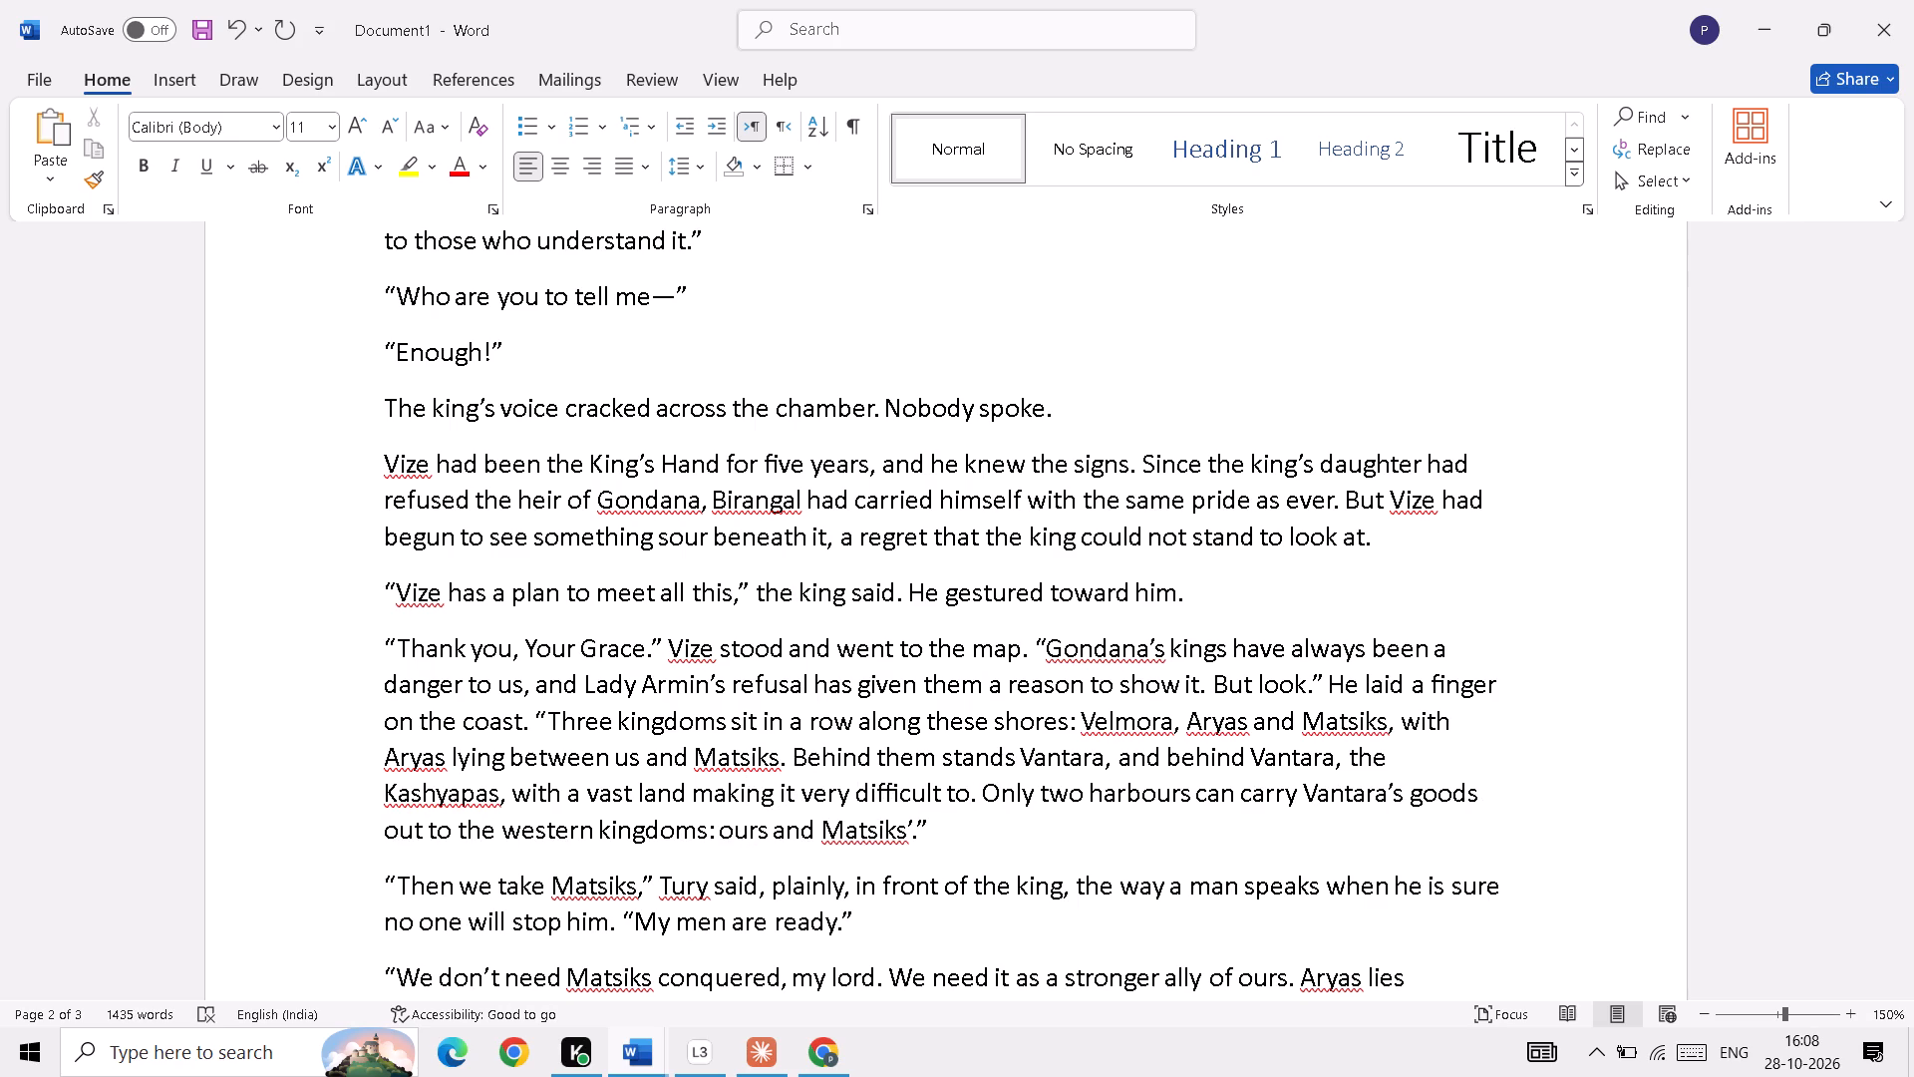
{"action": "key", "text": "BackSpace"}
{"action": "key", "text": "BackSpace"}
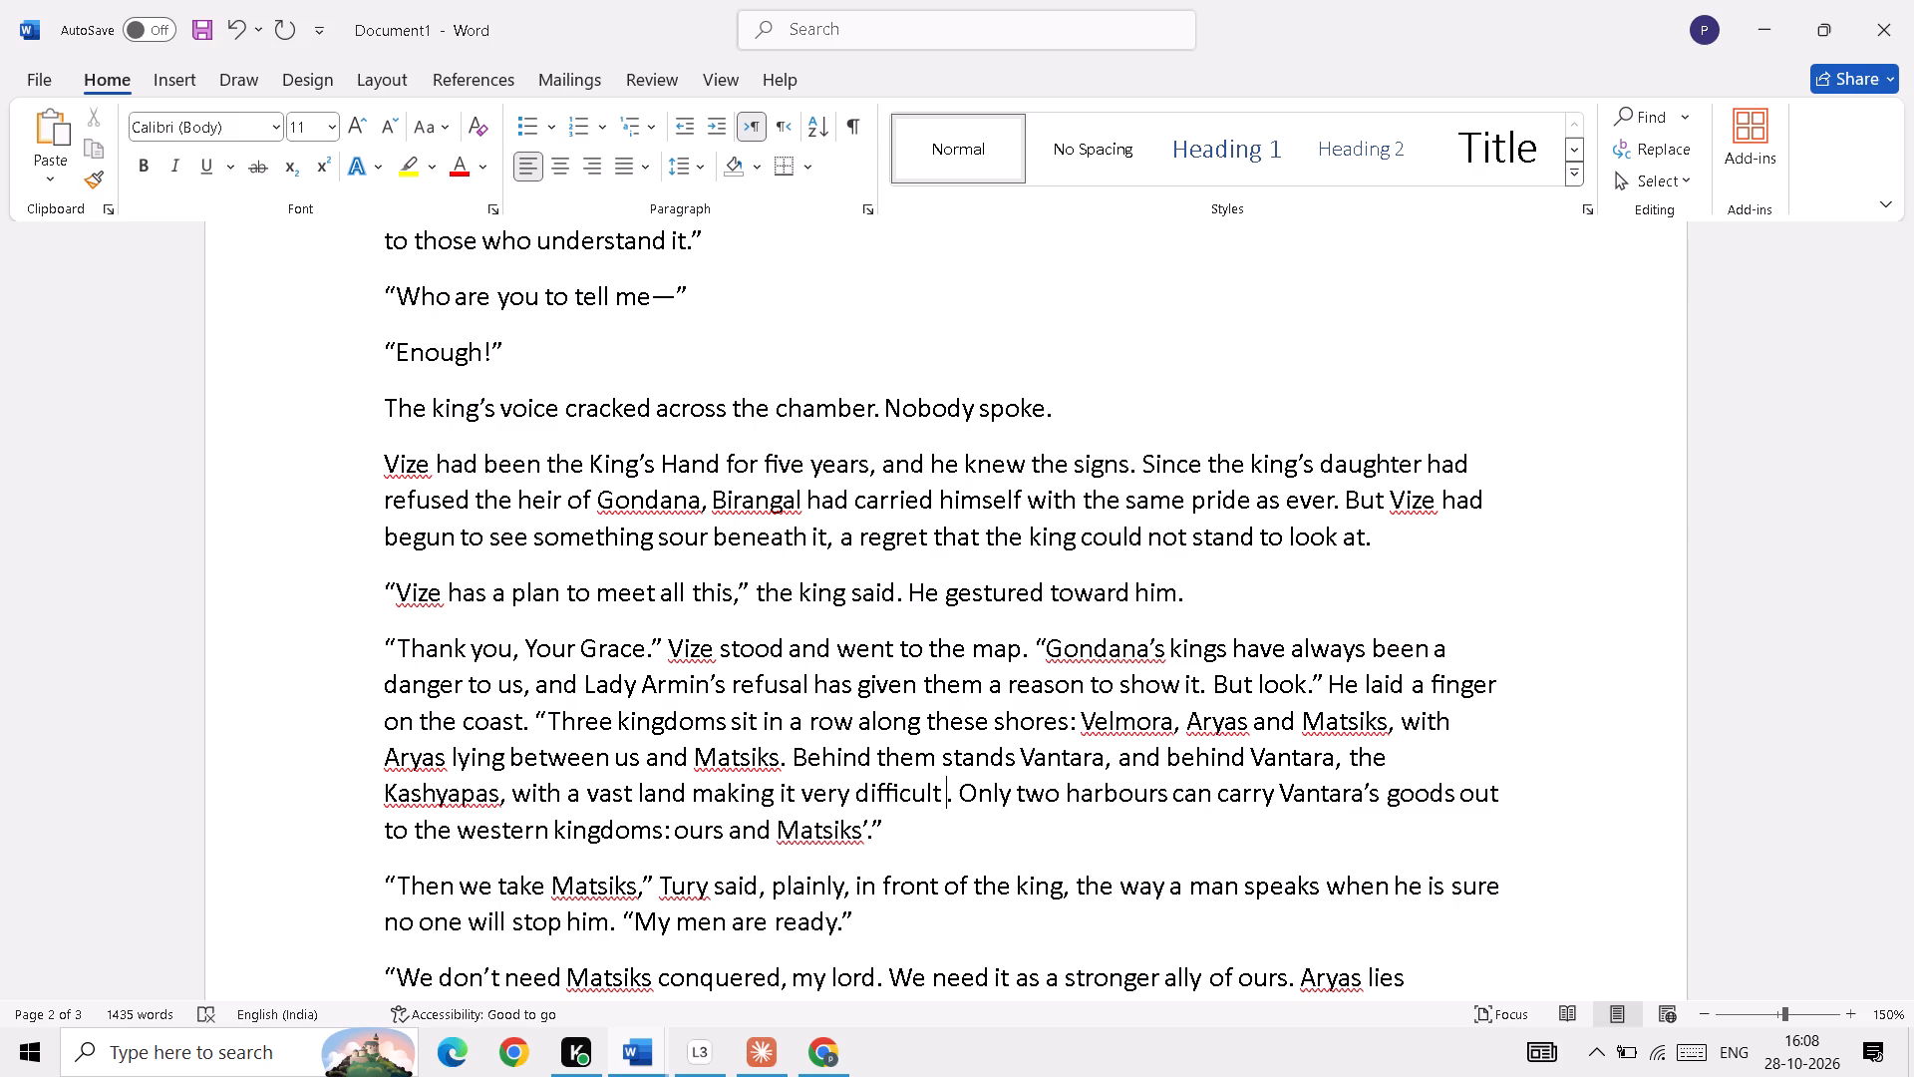
{"action": "type", "text": "for west to trade with them"}
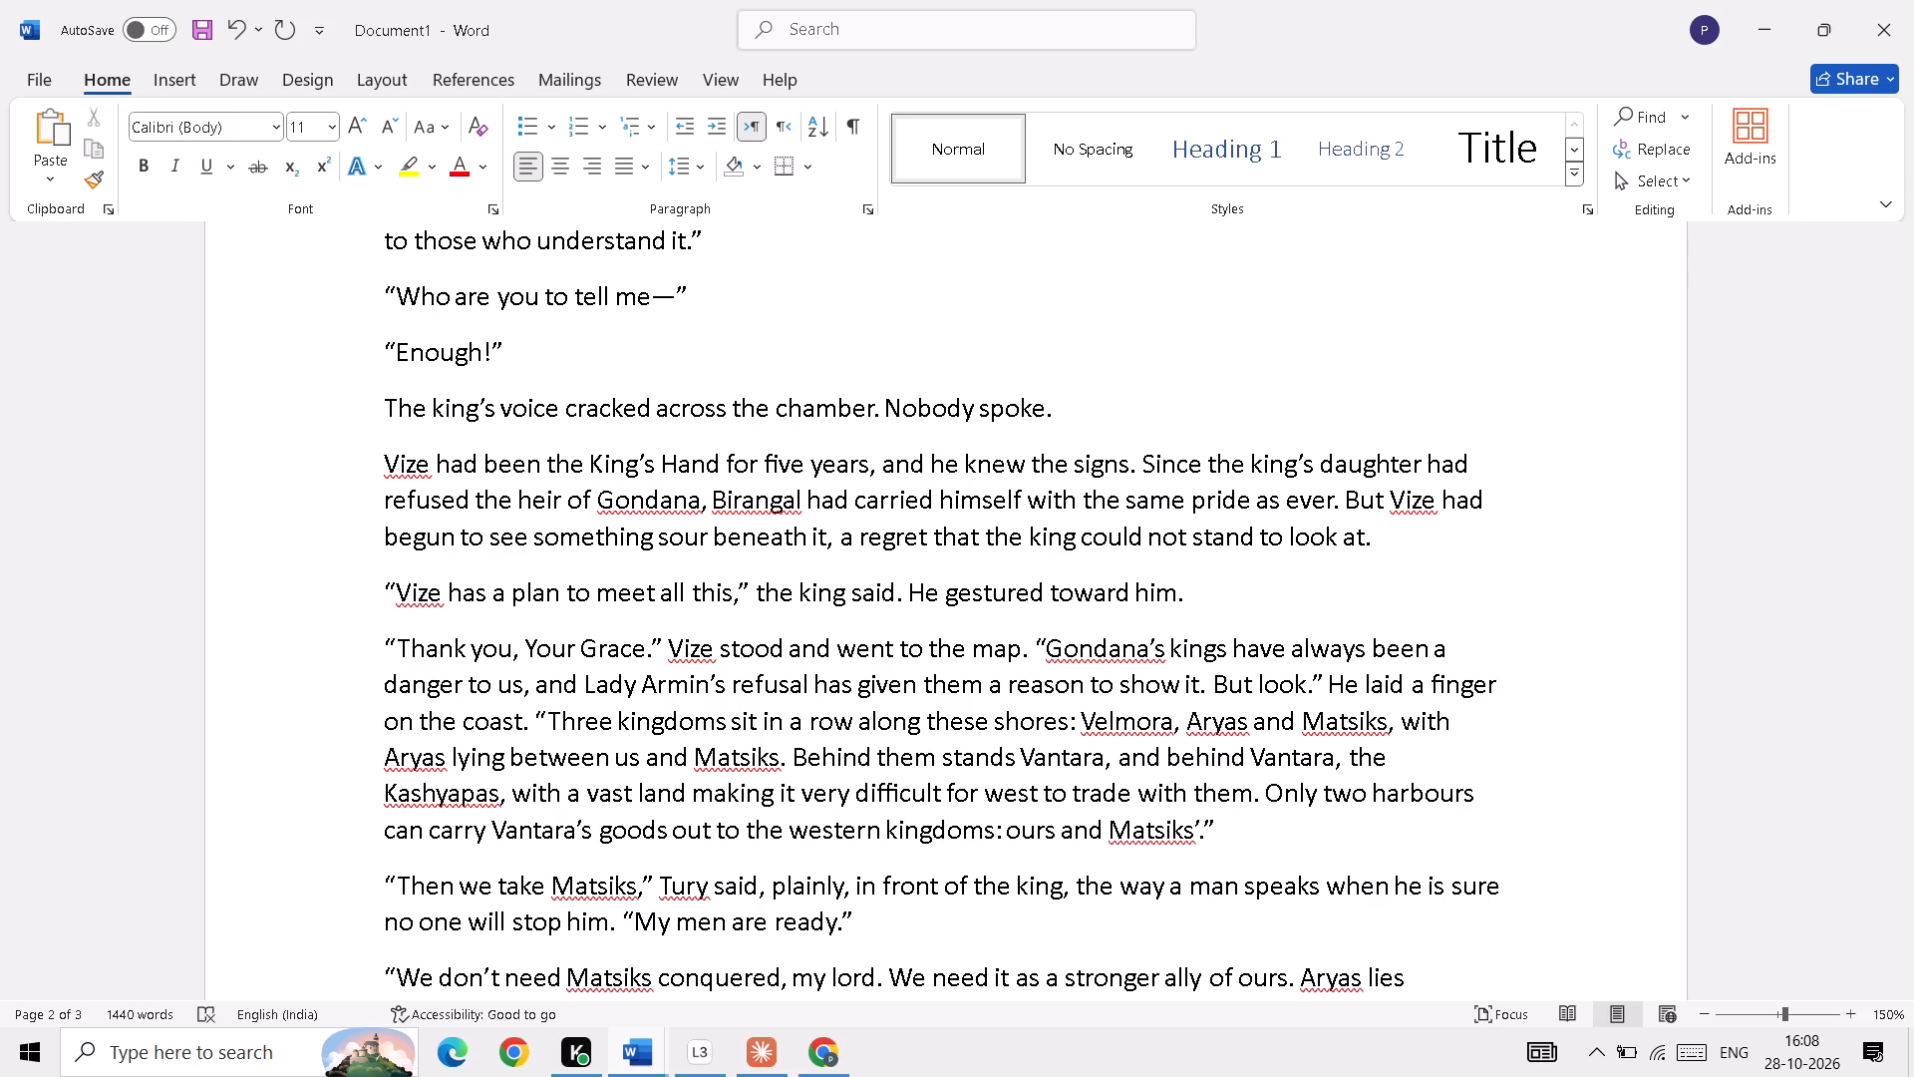
{"action": "left_click", "coordinate": [518, 840]}
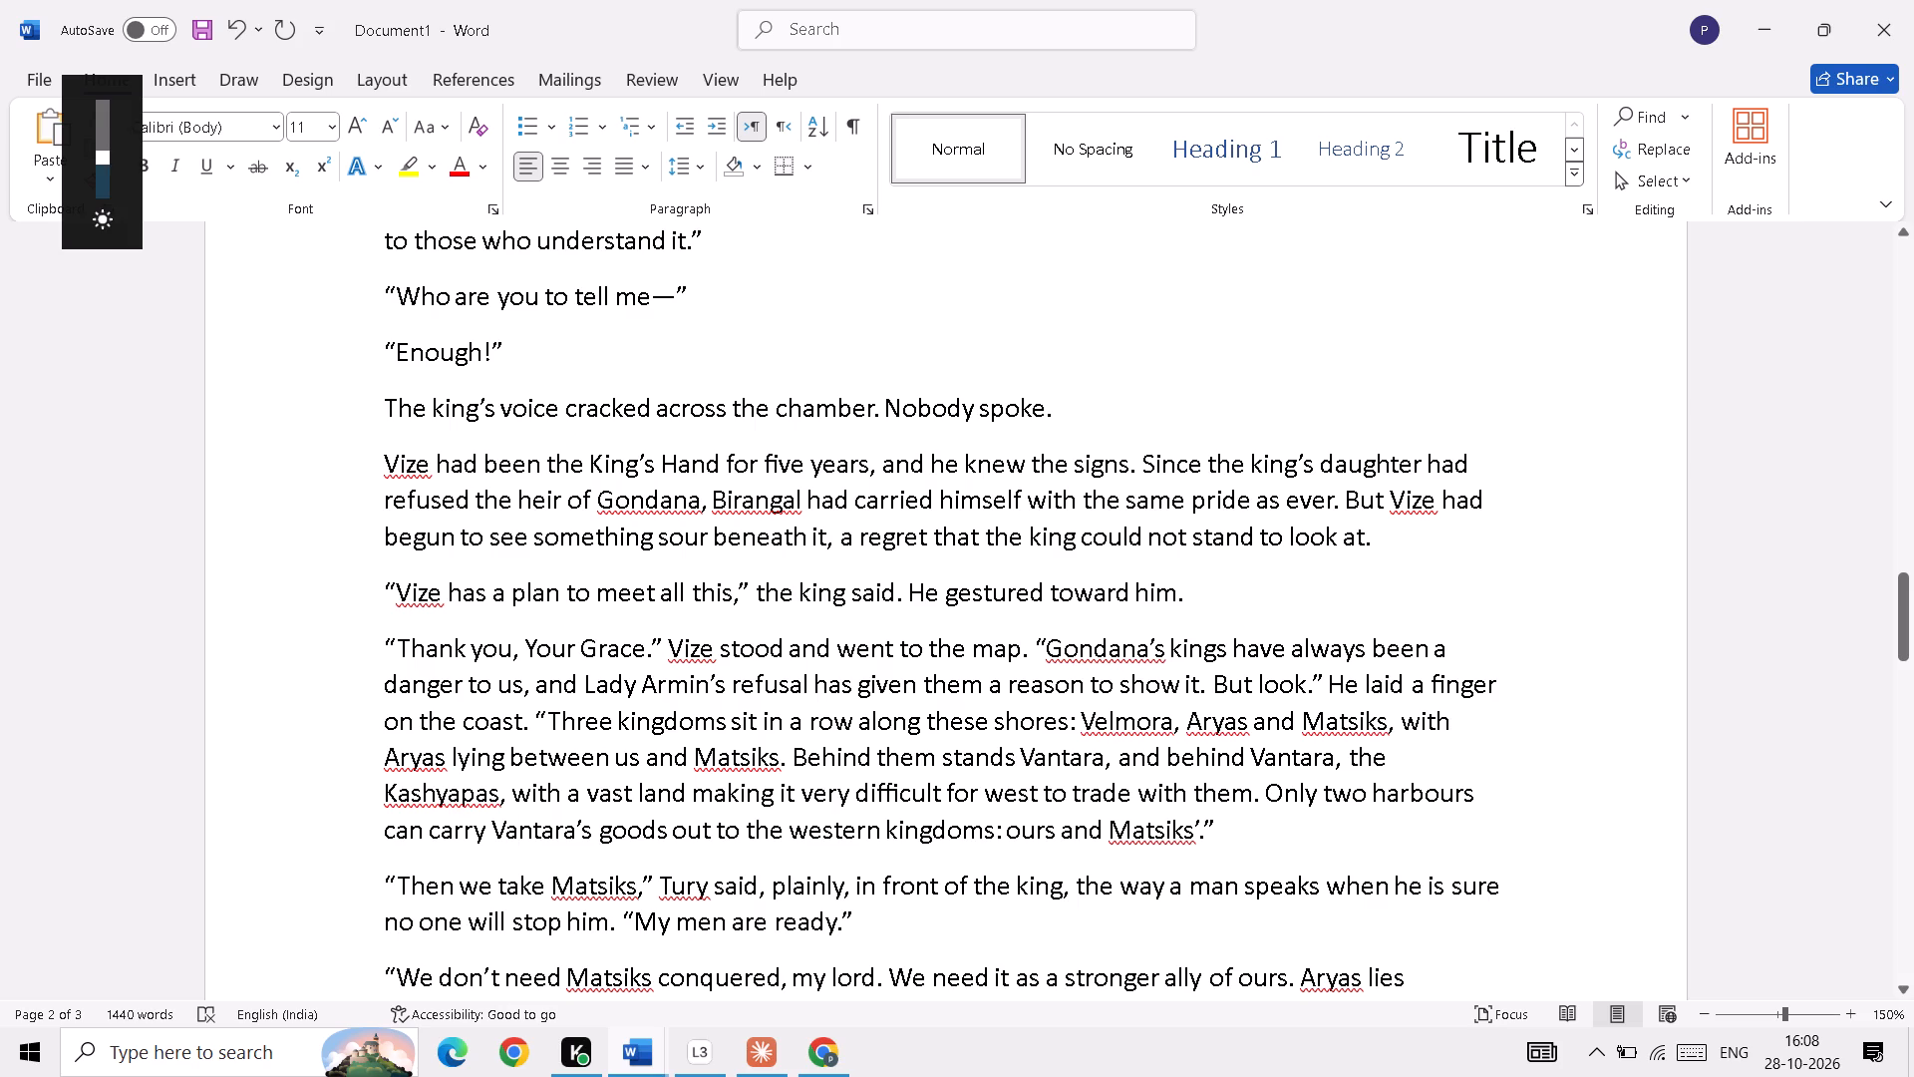
Insert "and the young brother of king" after "The Lord Commander" in the sentence about looking out of the window.
{"action": "scroll", "coordinate": [583, 827], "scroll_direction": "down", "scroll_amount": 2}
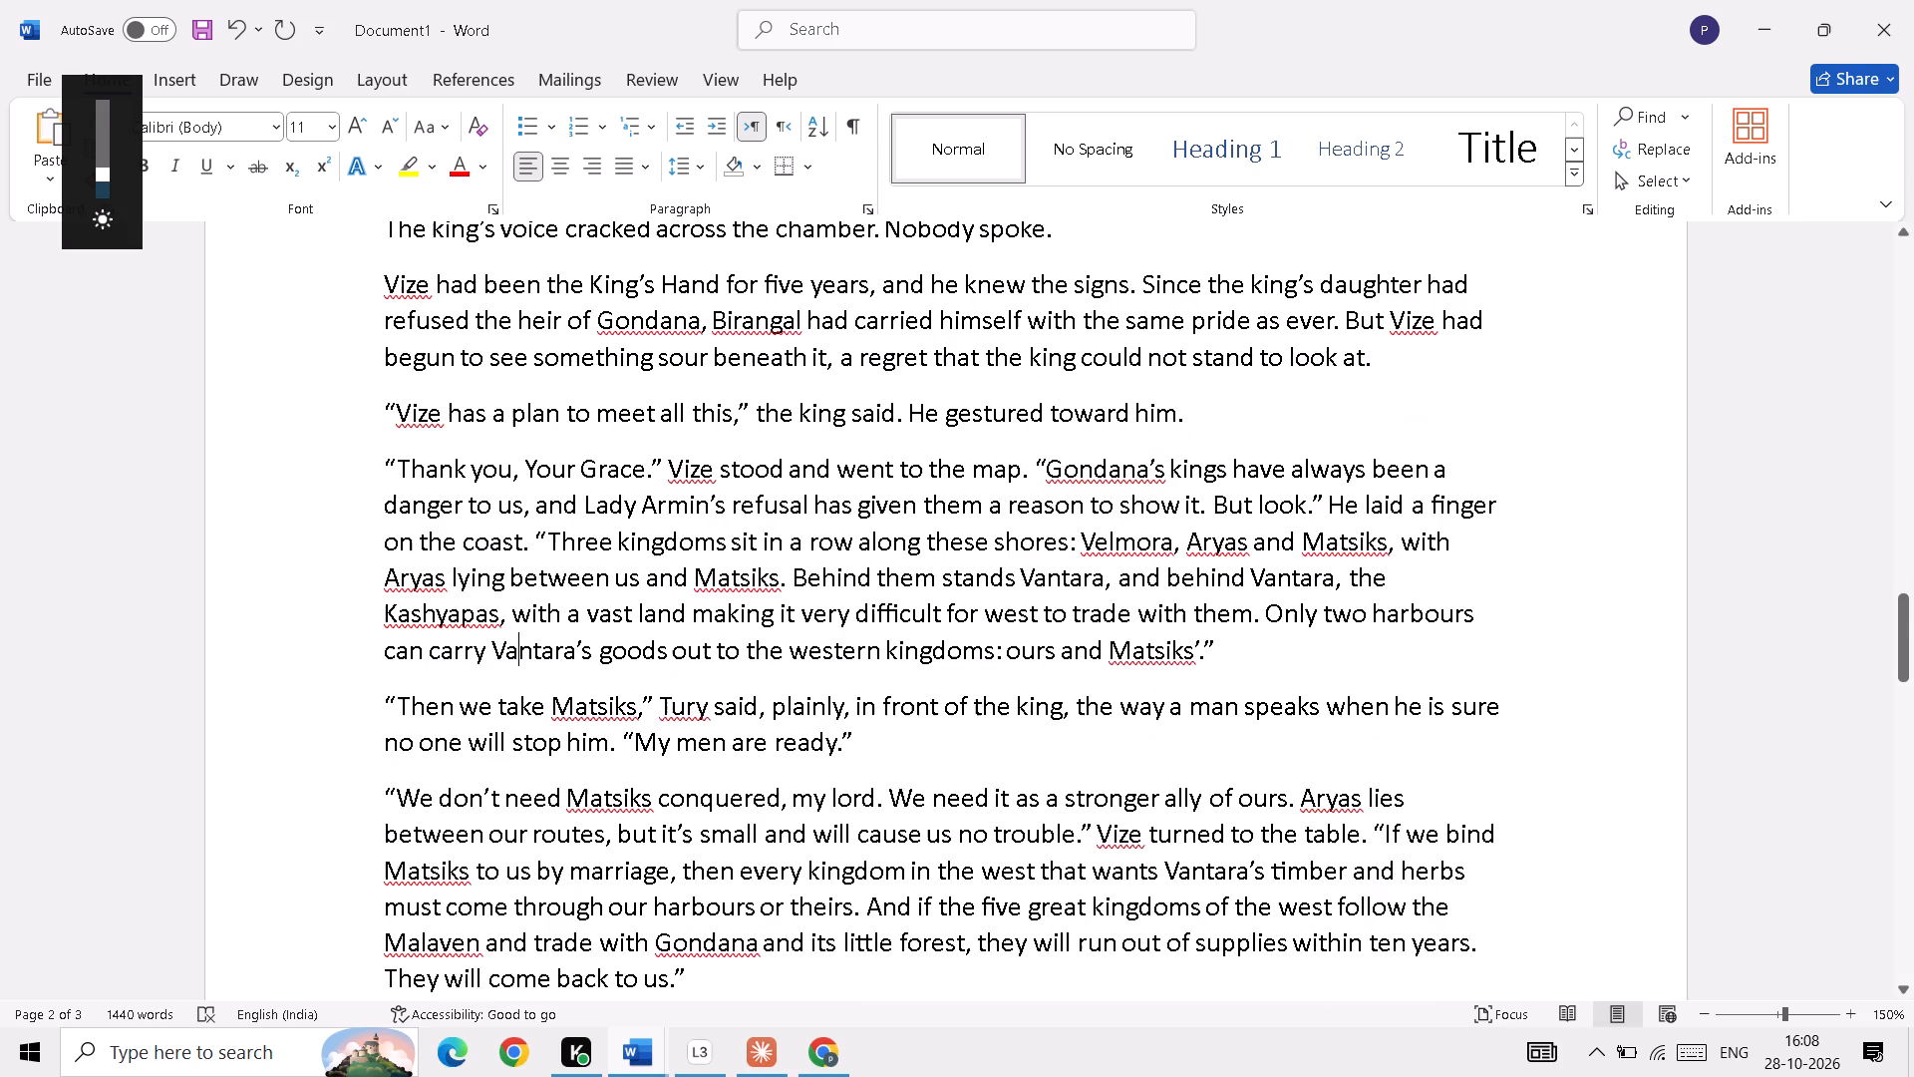
{"action": "scroll", "coordinate": [707, 695], "scroll_direction": "up", "scroll_amount": 8}
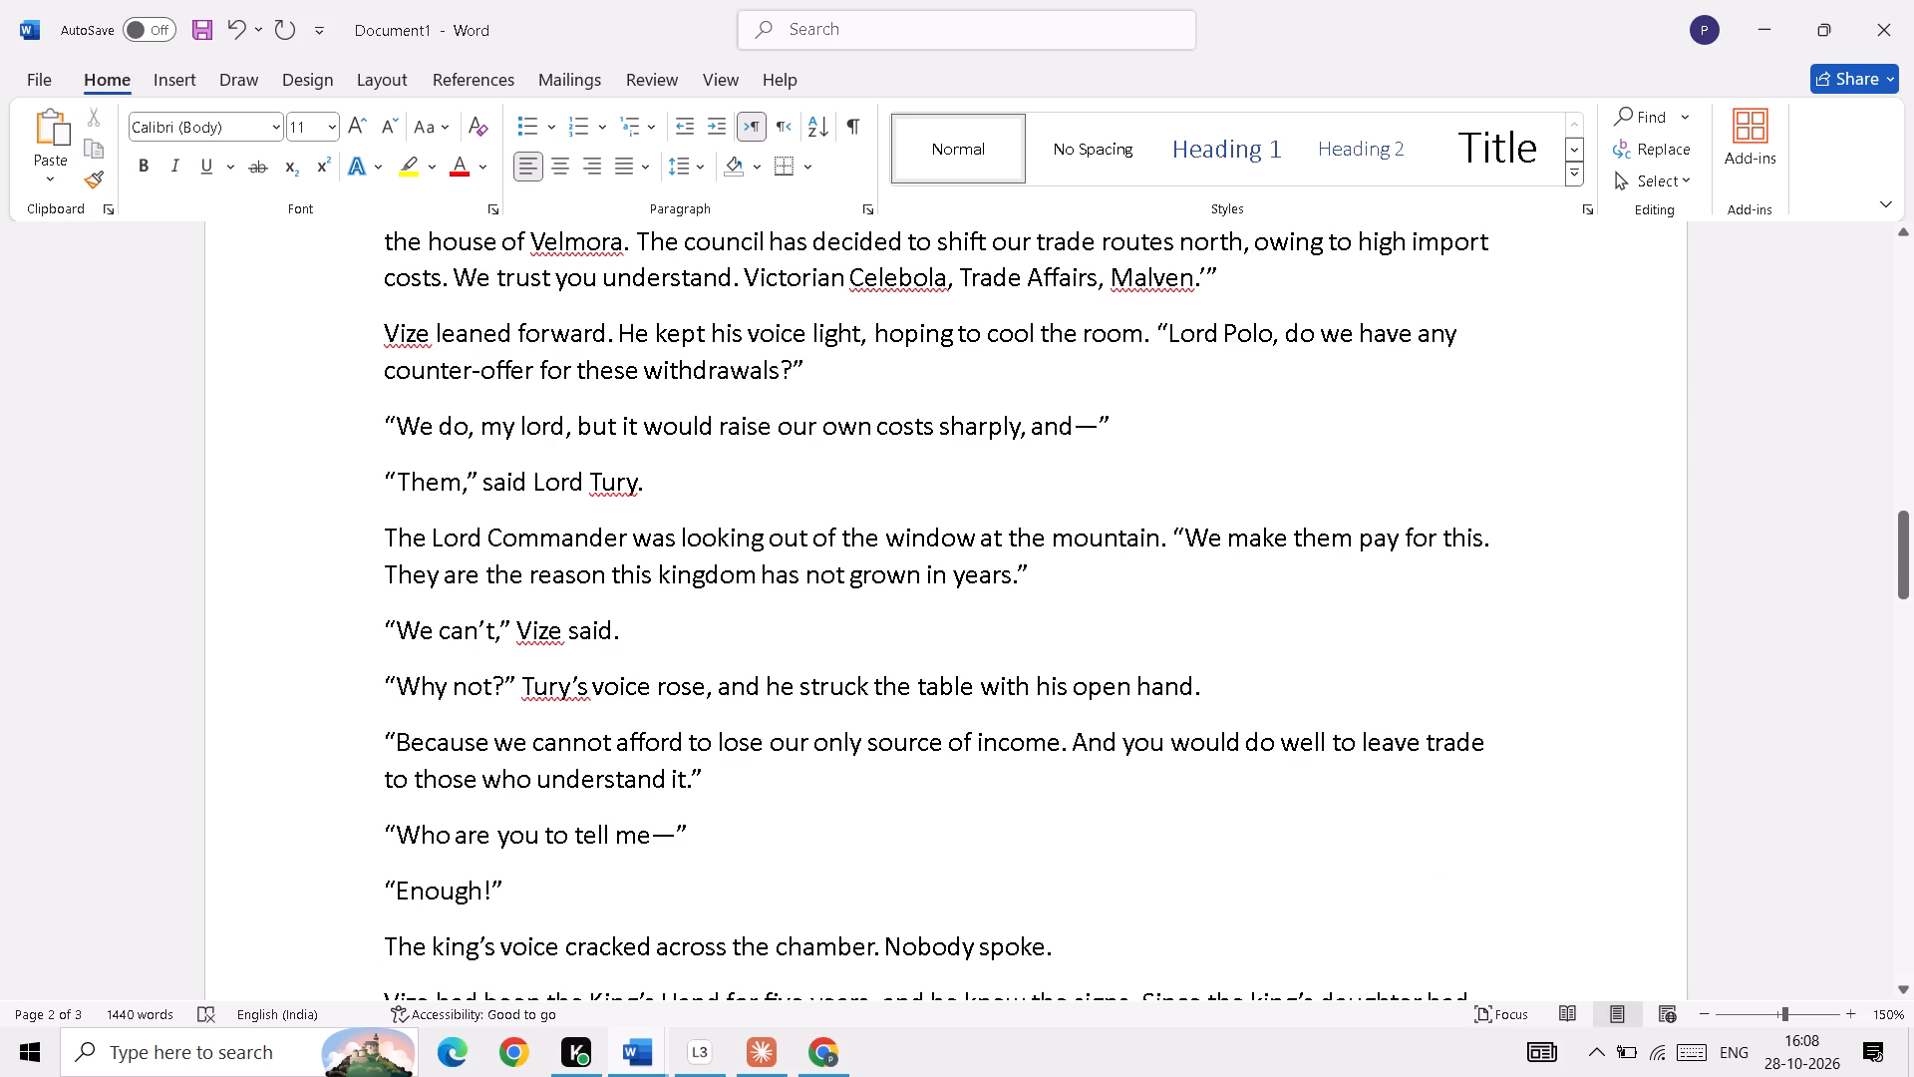
{"action": "left_click", "coordinate": [628, 536]}
{"action": "key", "text": "space"}
{"action": "type", "text": "and"}
{"action": "key", "text": "space"}
{"action": "type", "text": "the"}
{"action": "key", "text": "space"}
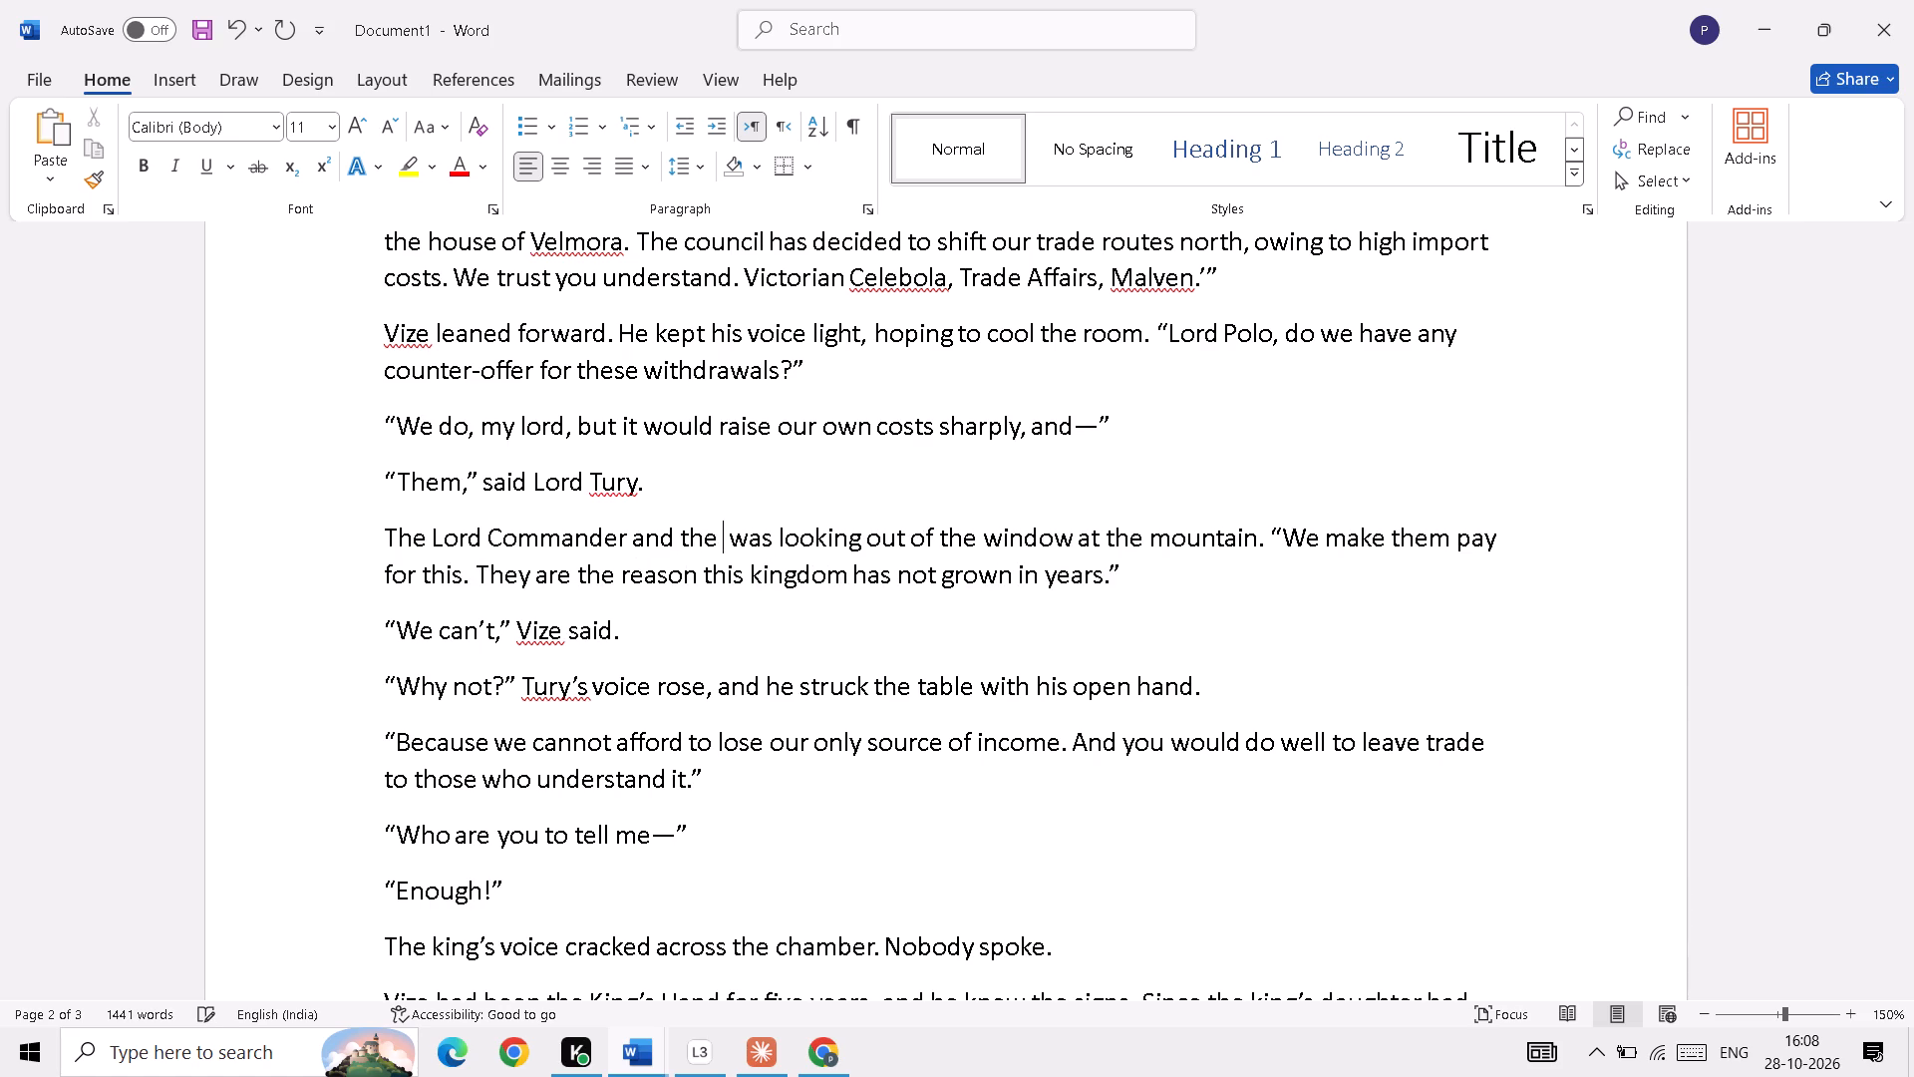
{"action": "key", "text": "BackSpace"}
{"action": "key", "text": "BackSpace"}
{"action": "key", "text": "BackSpace"}
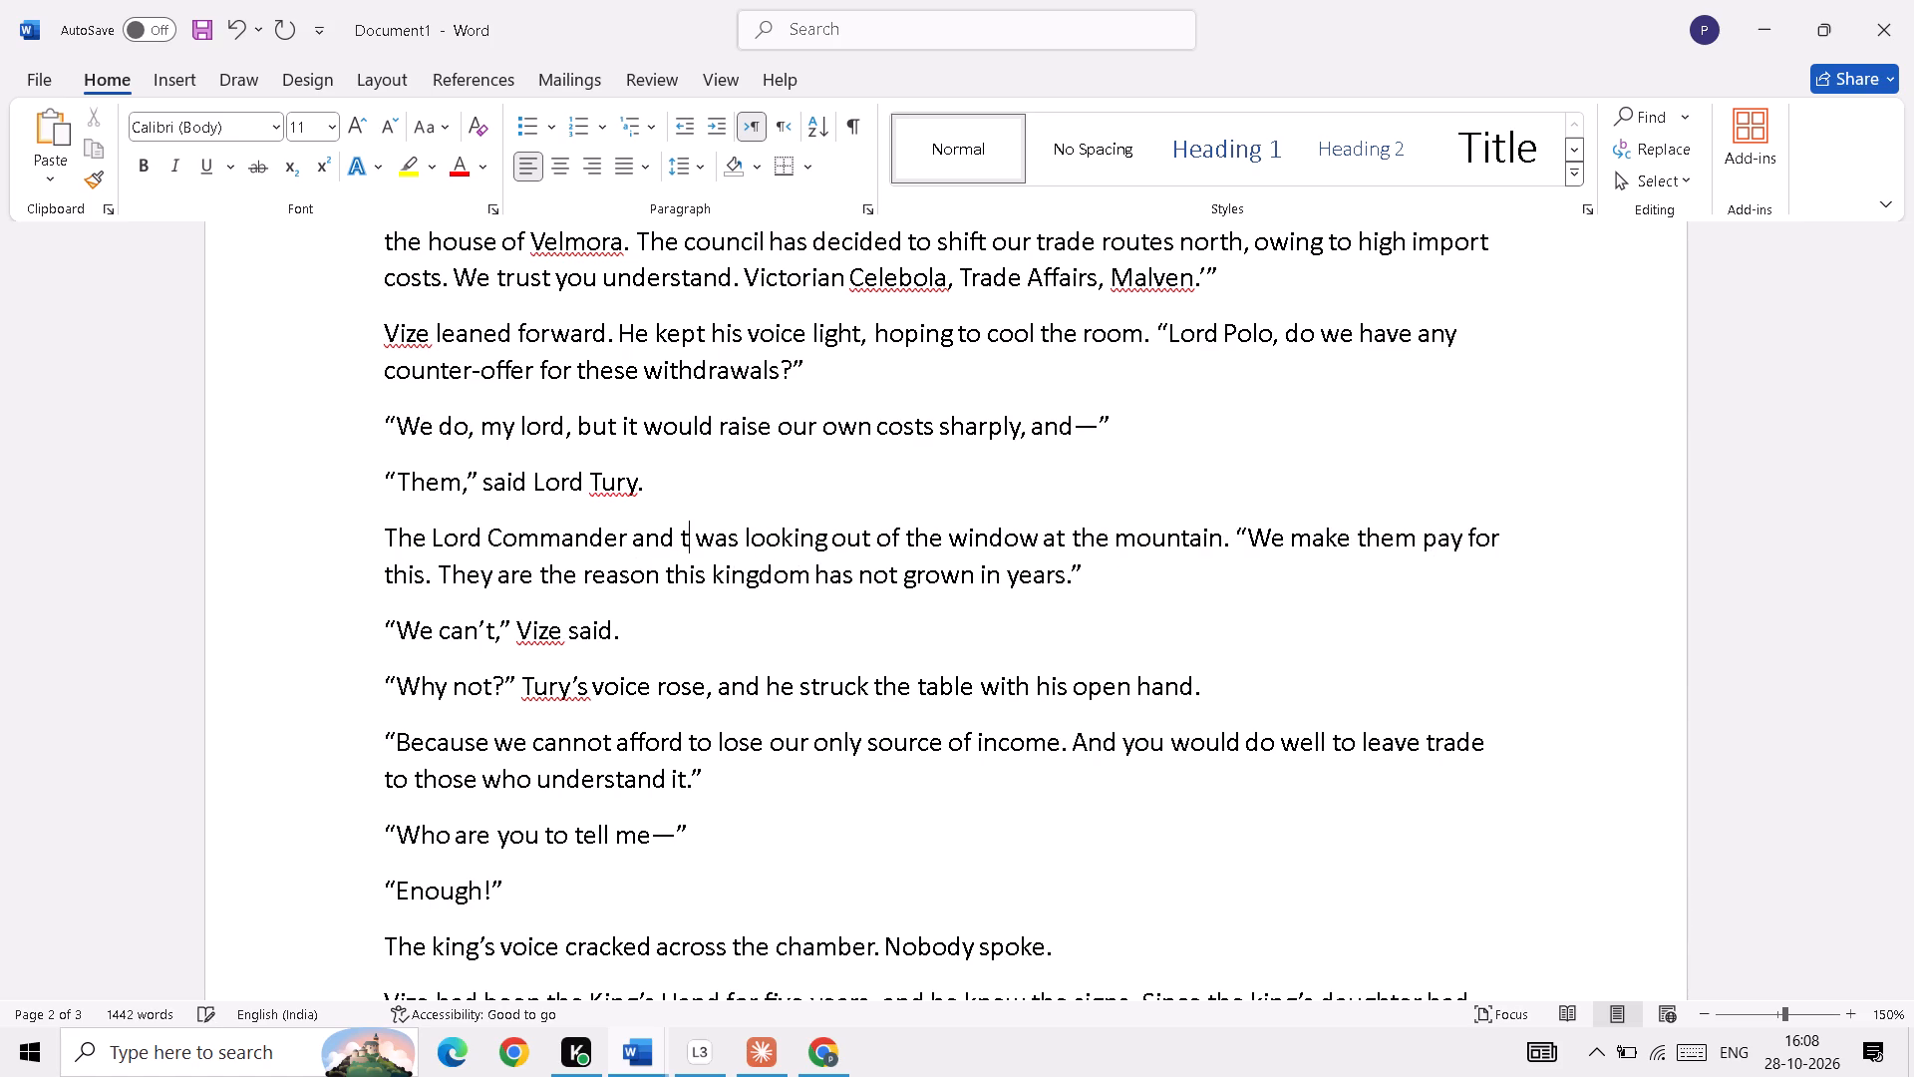
{"action": "key", "text": "BackSpace"}
{"action": "type", "text": "the young br"}
{"action": "key", "text": "BackSpace"}
{"action": "key", "text": "BackSpace"}
{"action": "key", "text": "BackSpace"}
{"action": "key", "text": "BackSpace"}
{"action": "key", "text": "BackSpace"}
{"action": "key", "text": "BackSpace"}
{"action": "key", "text": "BackSpace"}
{"action": "key", "text": "BackSpace"}
{"action": "key", "text": "BackSpace"}
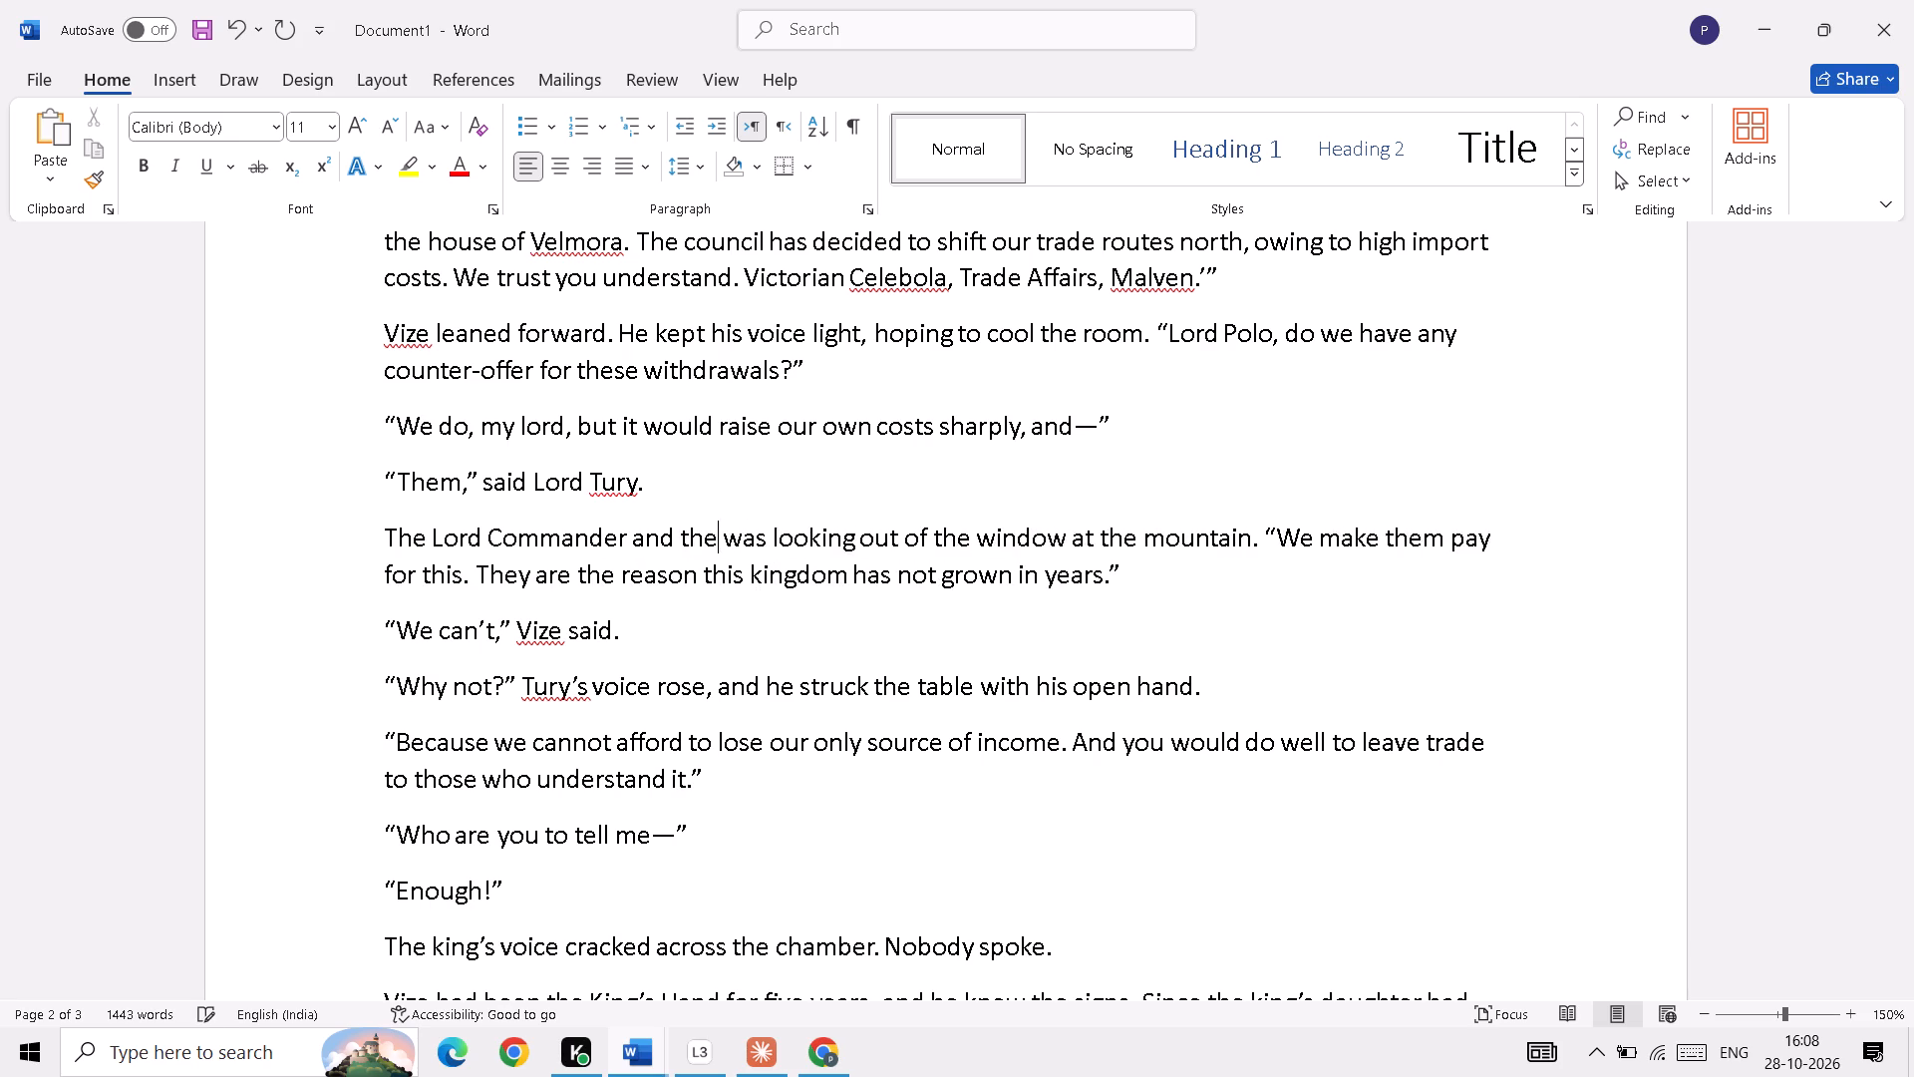
{"action": "key", "text": "BackSpace"}
{"action": "key", "text": "BackSpace"}
{"action": "key", "text": "BackSpace"}
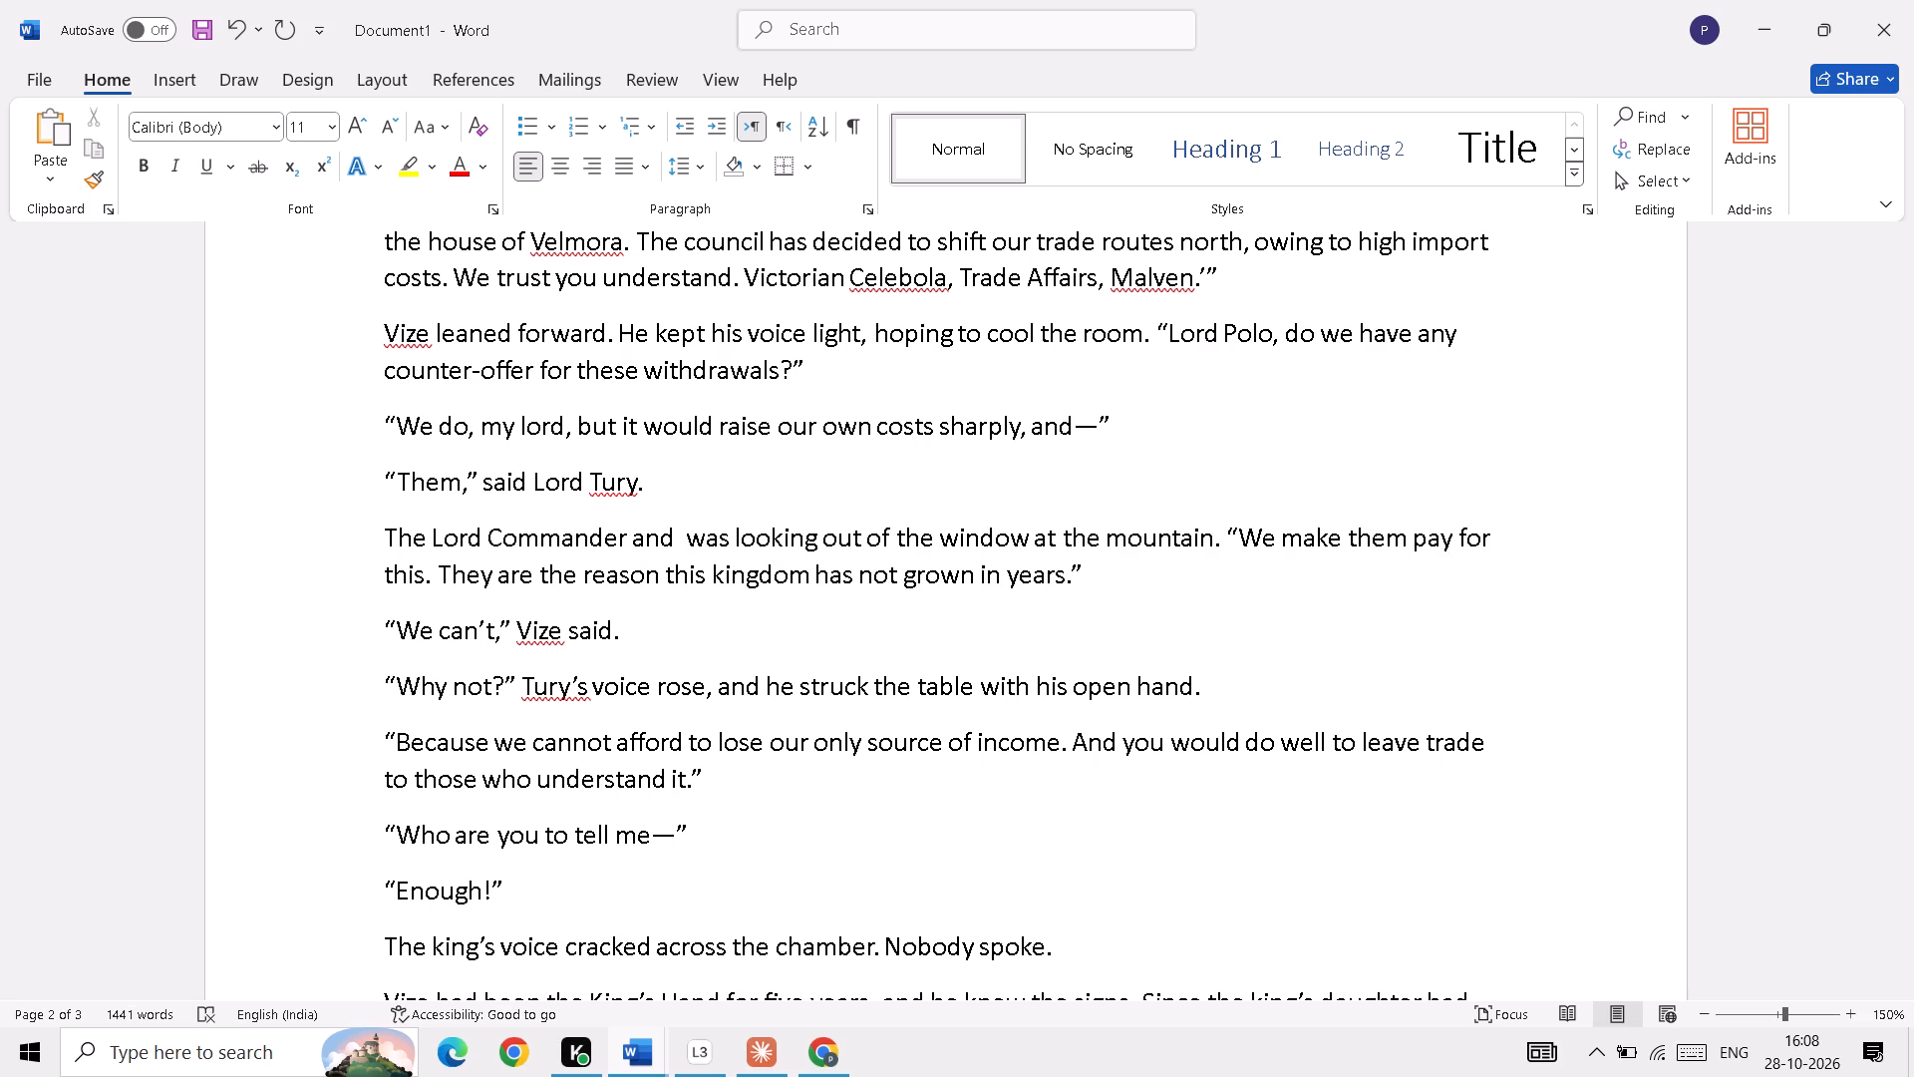
{"action": "type", "text": "the"}
{"action": "key", "text": "space"}
{"action": "key", "text": "o"}
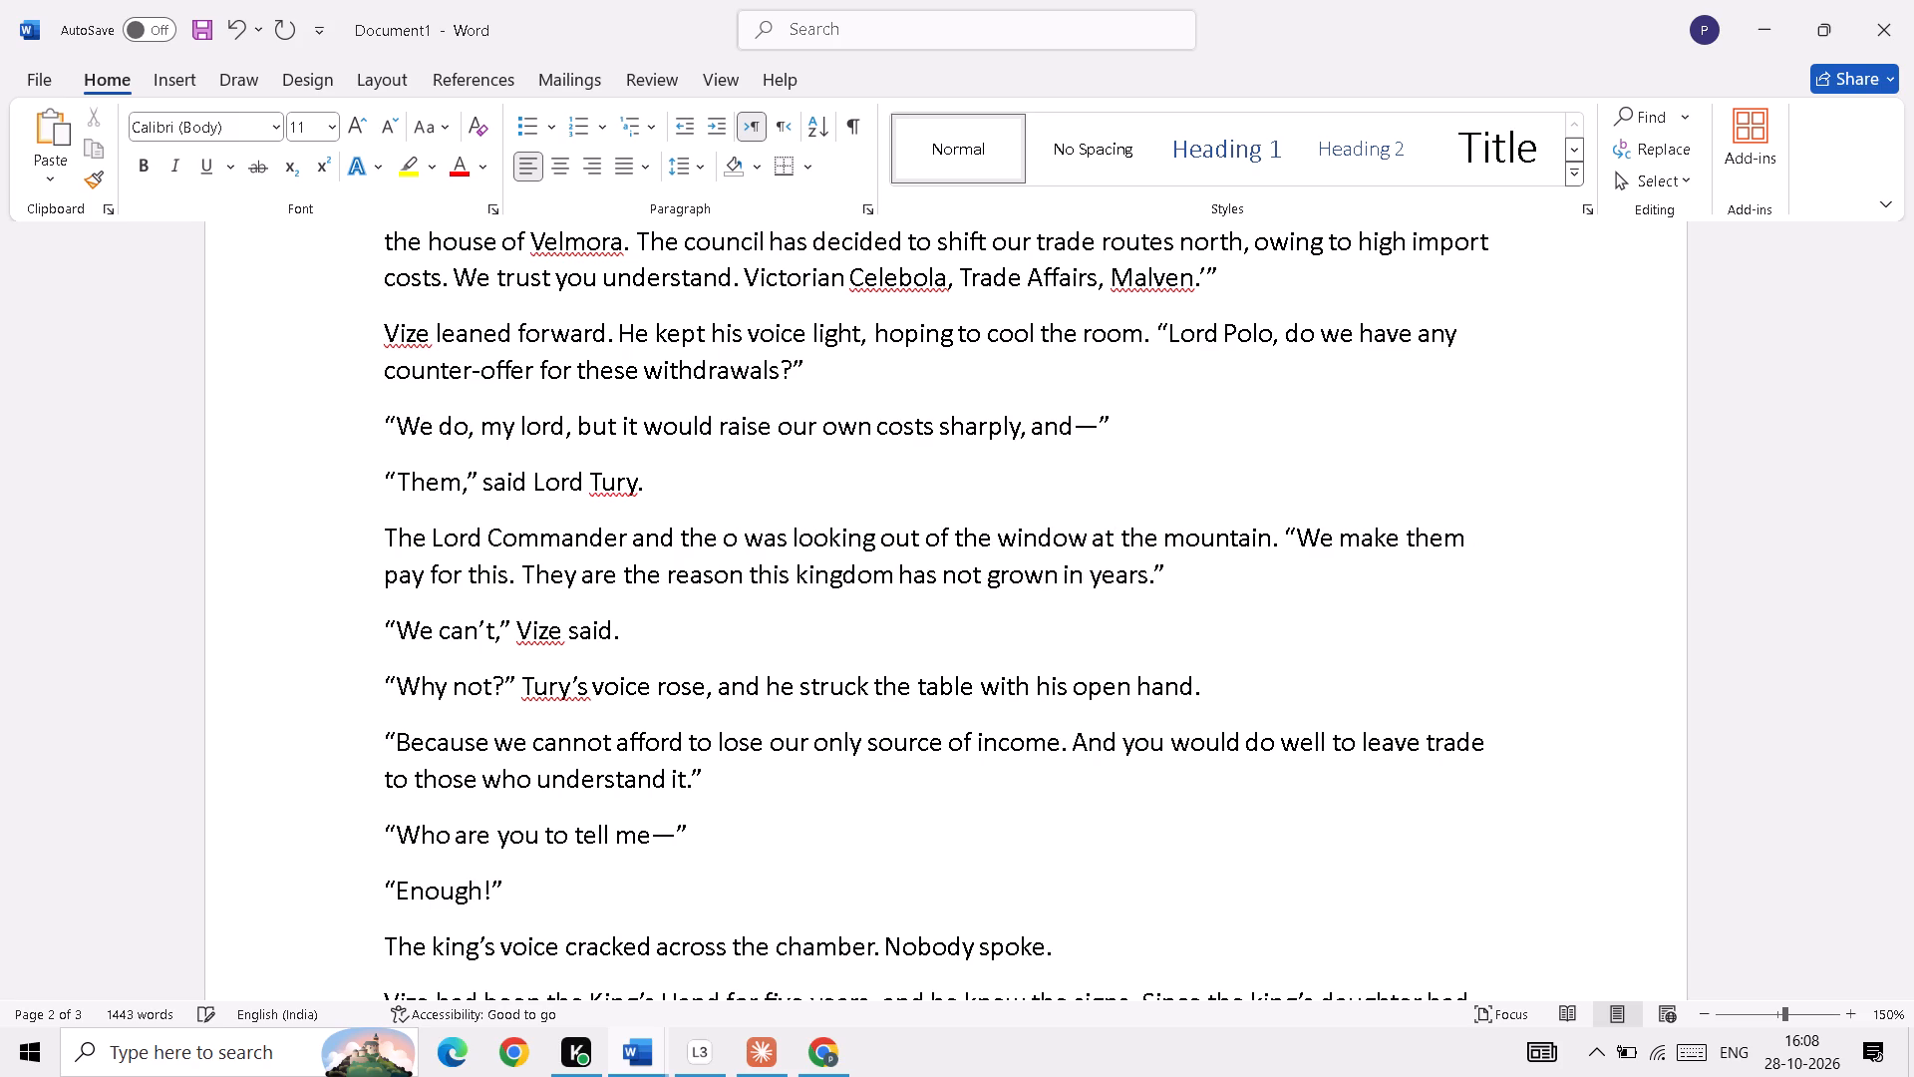
{"action": "key", "text": "BackSpace"}
{"action": "type", "text": "young"}
{"action": "key", "text": "space"}
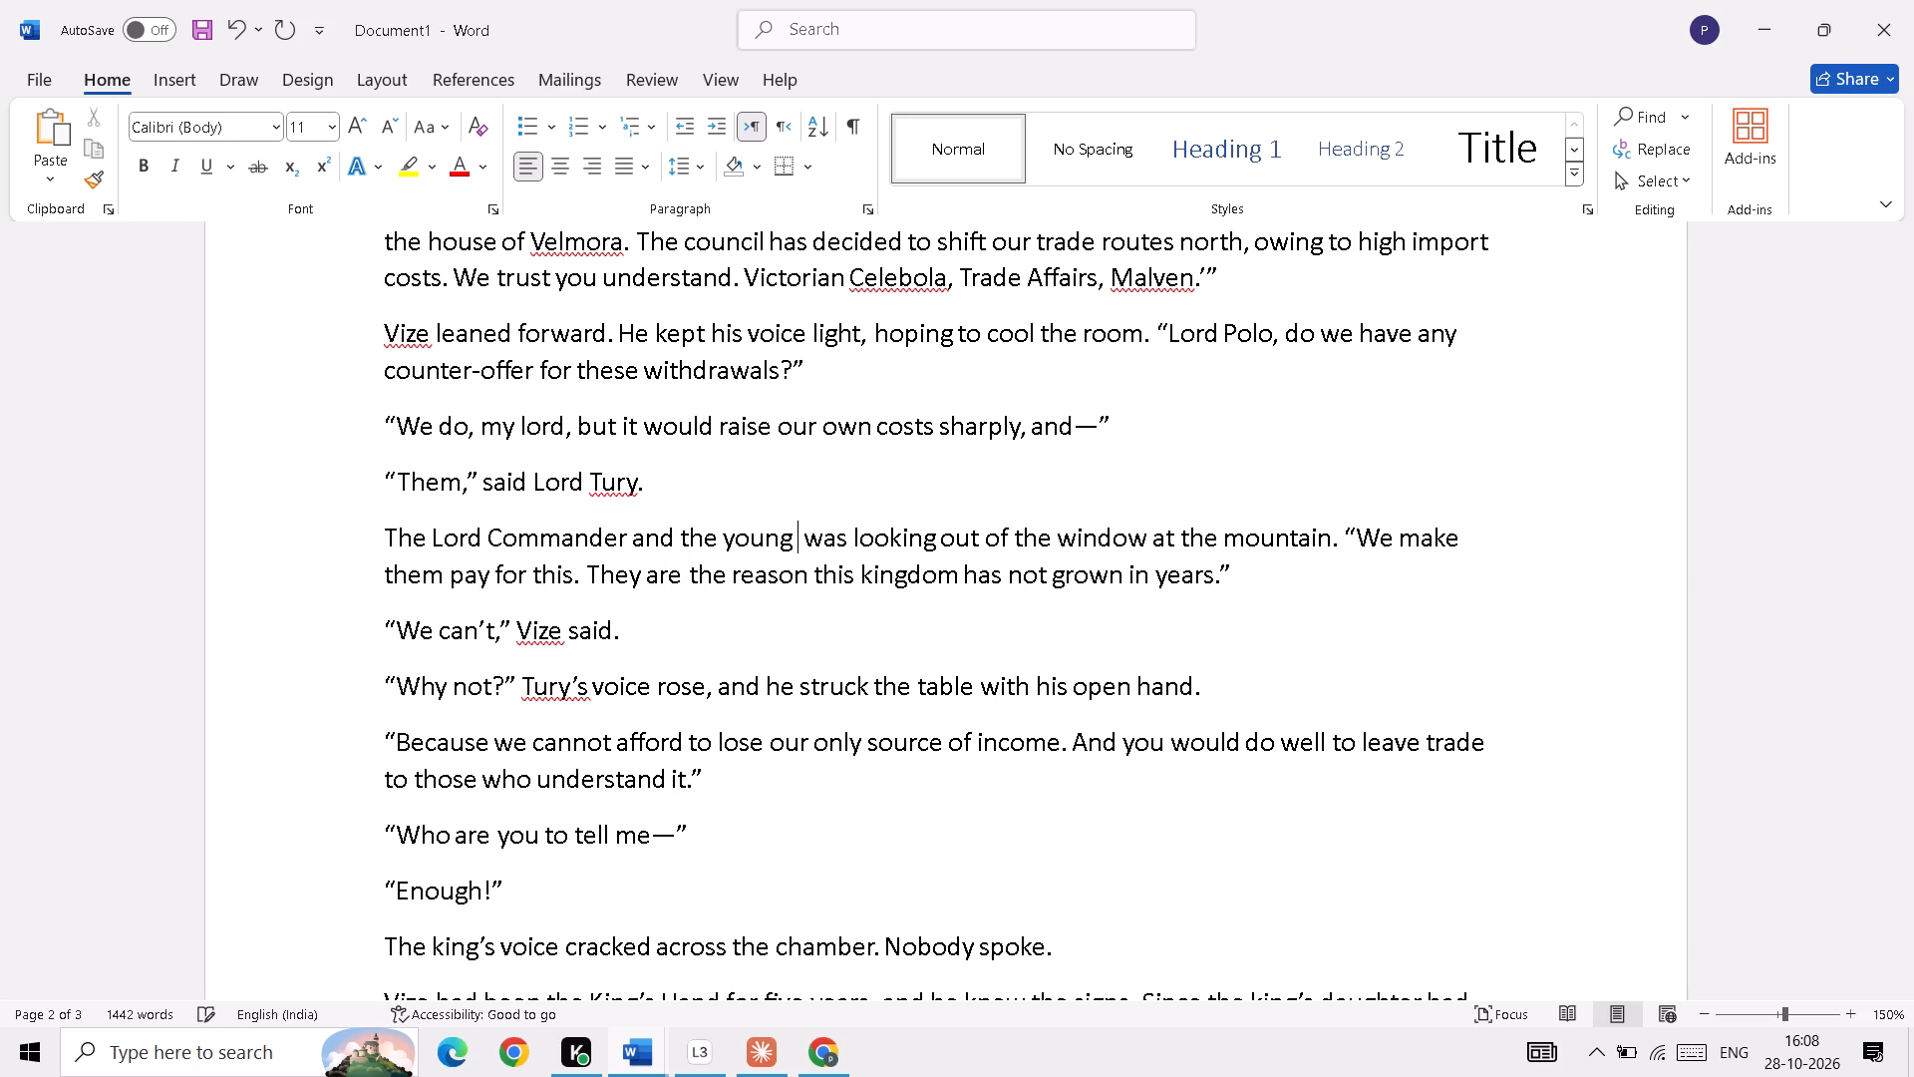
{"action": "key", "text": "b"}
{"action": "type", "text": "rother of king"}
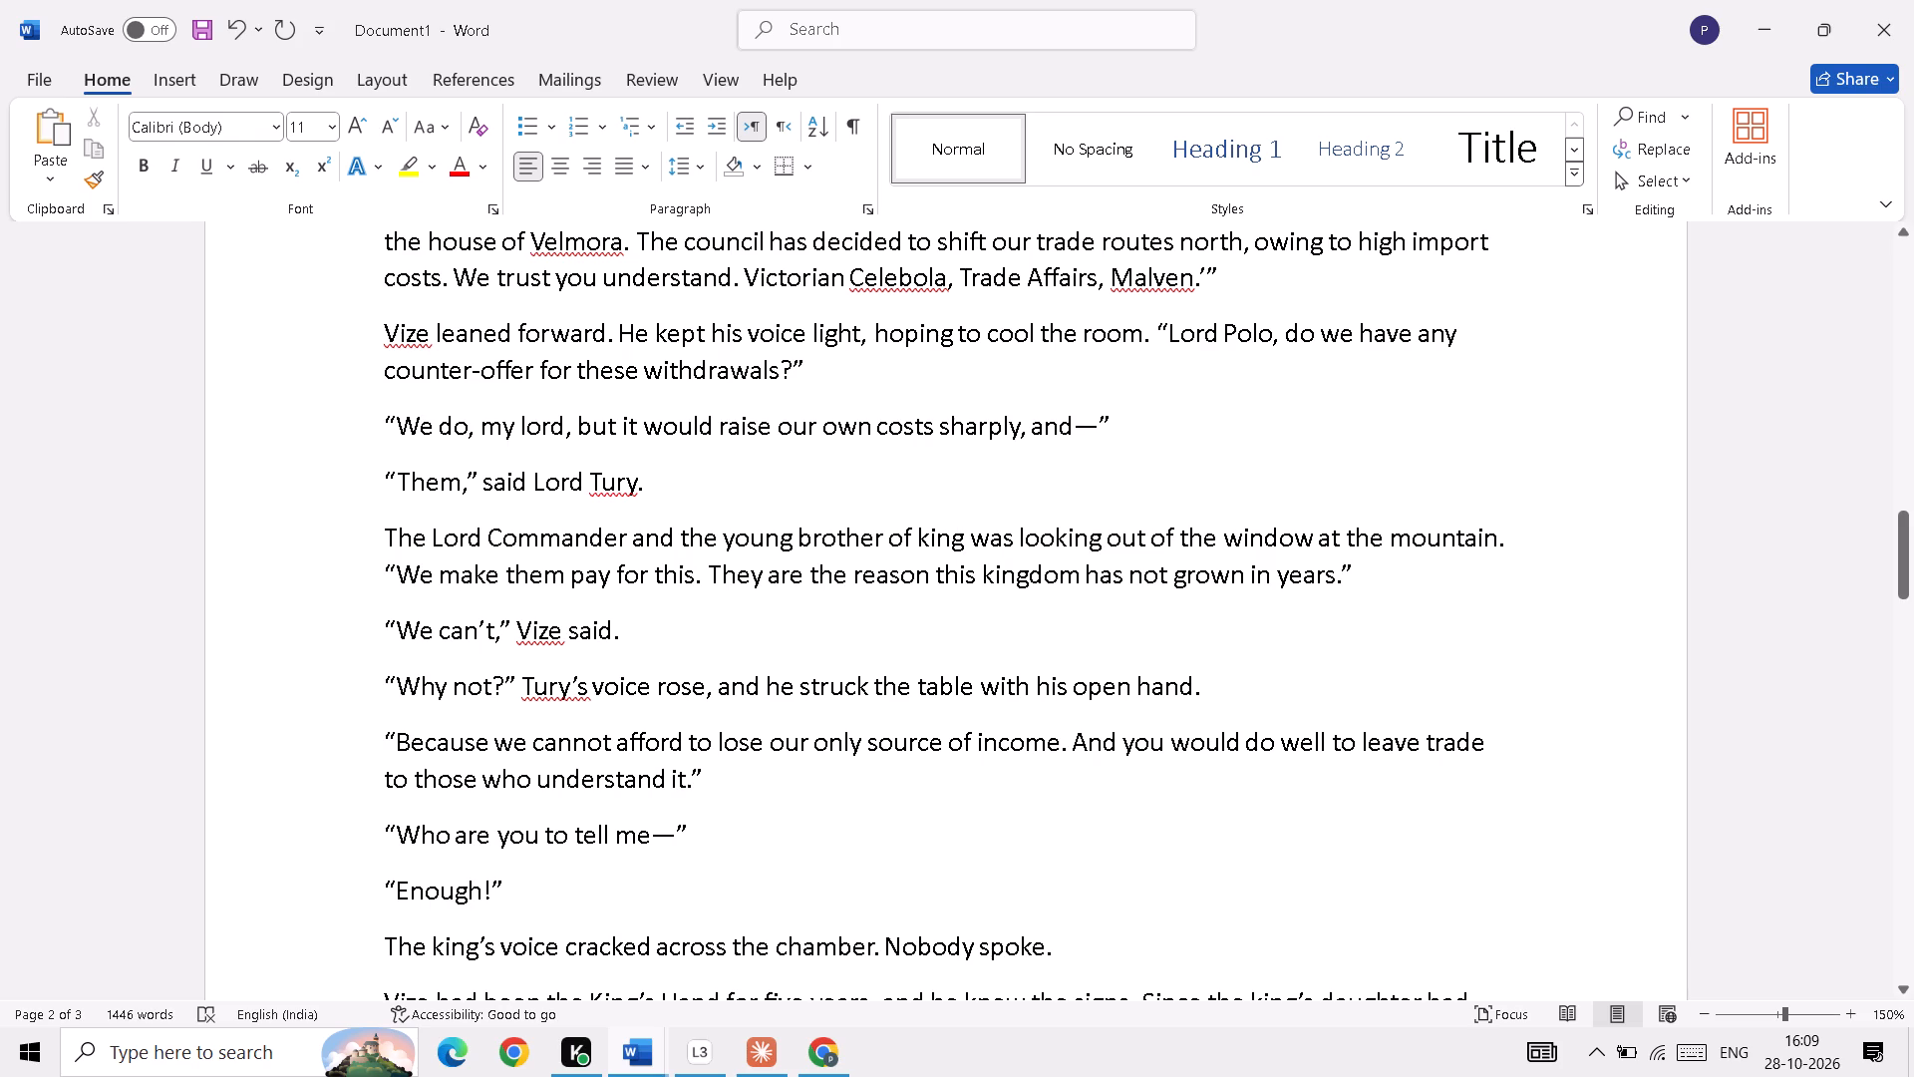
Reread the council scene from the quarrel through the map speech, look ahead to Drishya's objections, and review Vize's marriage-alliance argument.
{"action": "scroll", "coordinate": [919, 564], "scroll_direction": "down", "scroll_amount": 4}
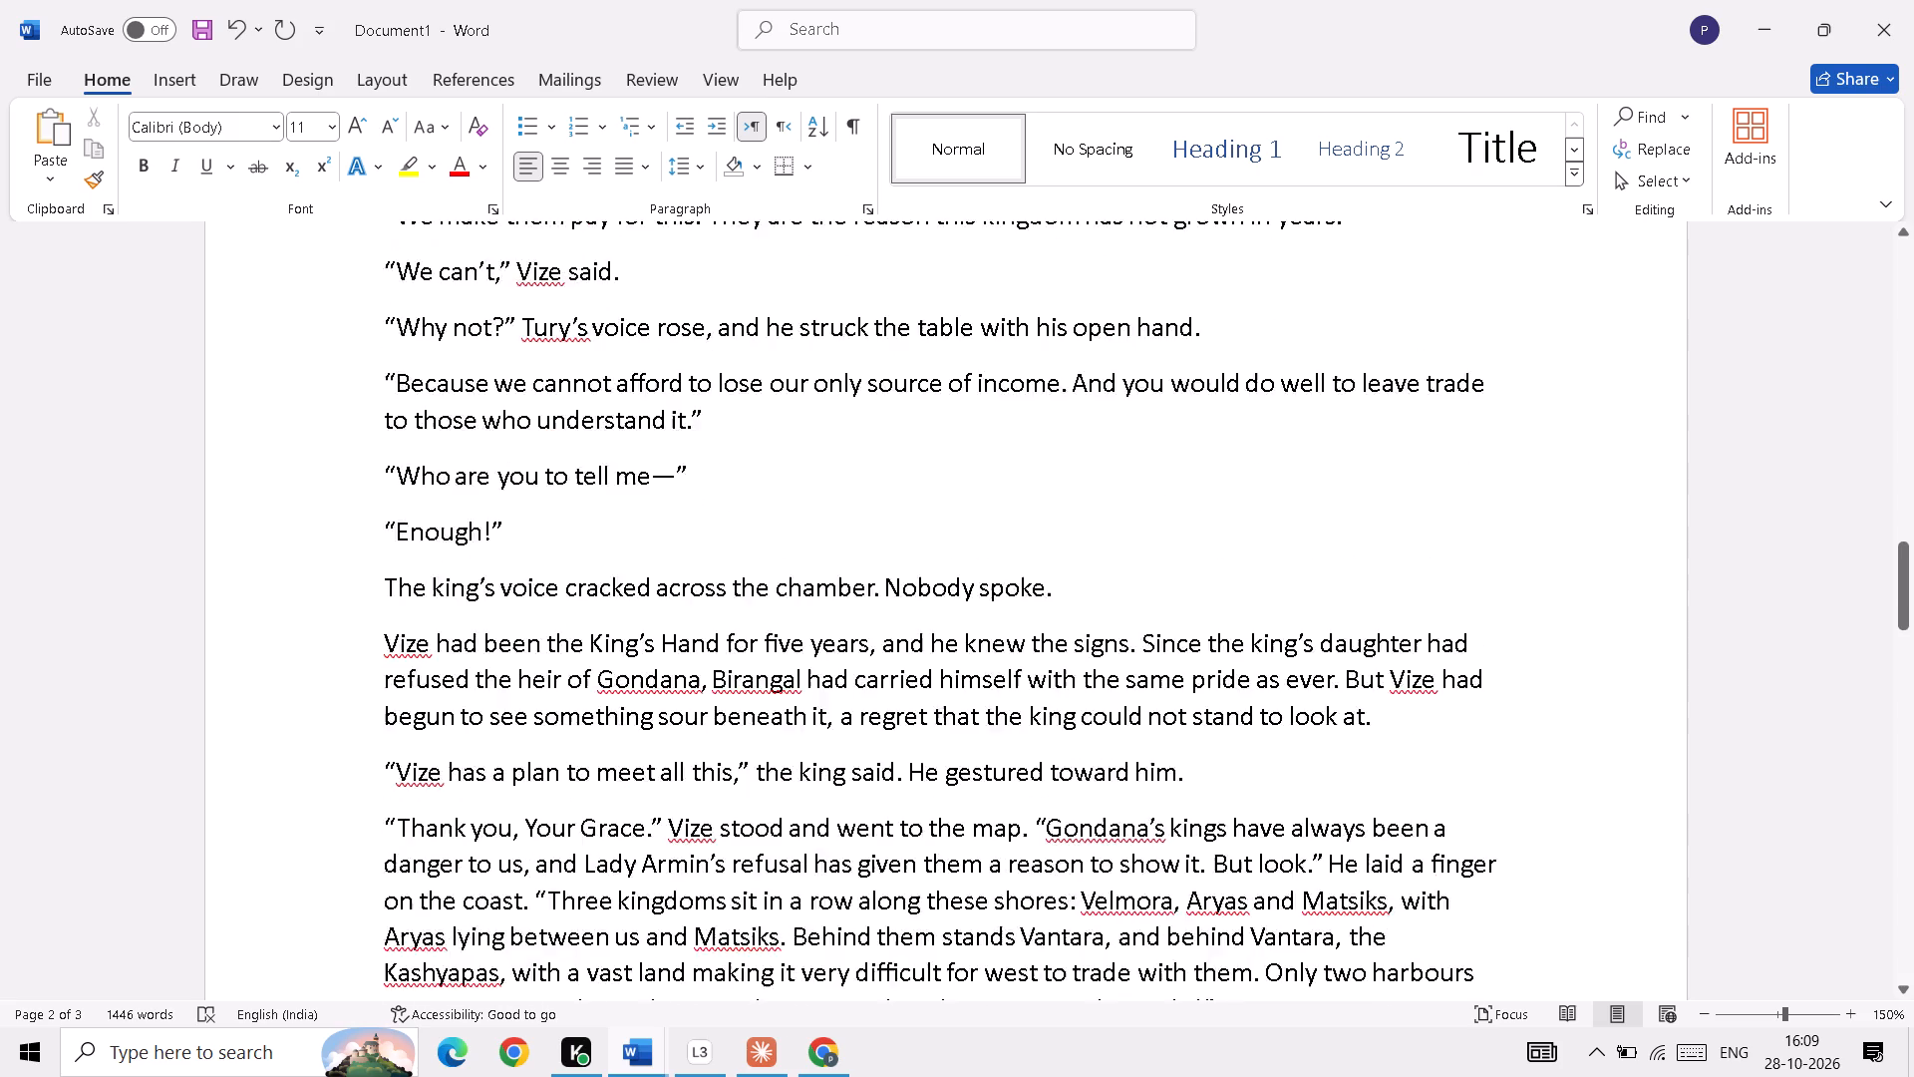
{"action": "scroll", "coordinate": [919, 565], "scroll_direction": "down", "scroll_amount": 5}
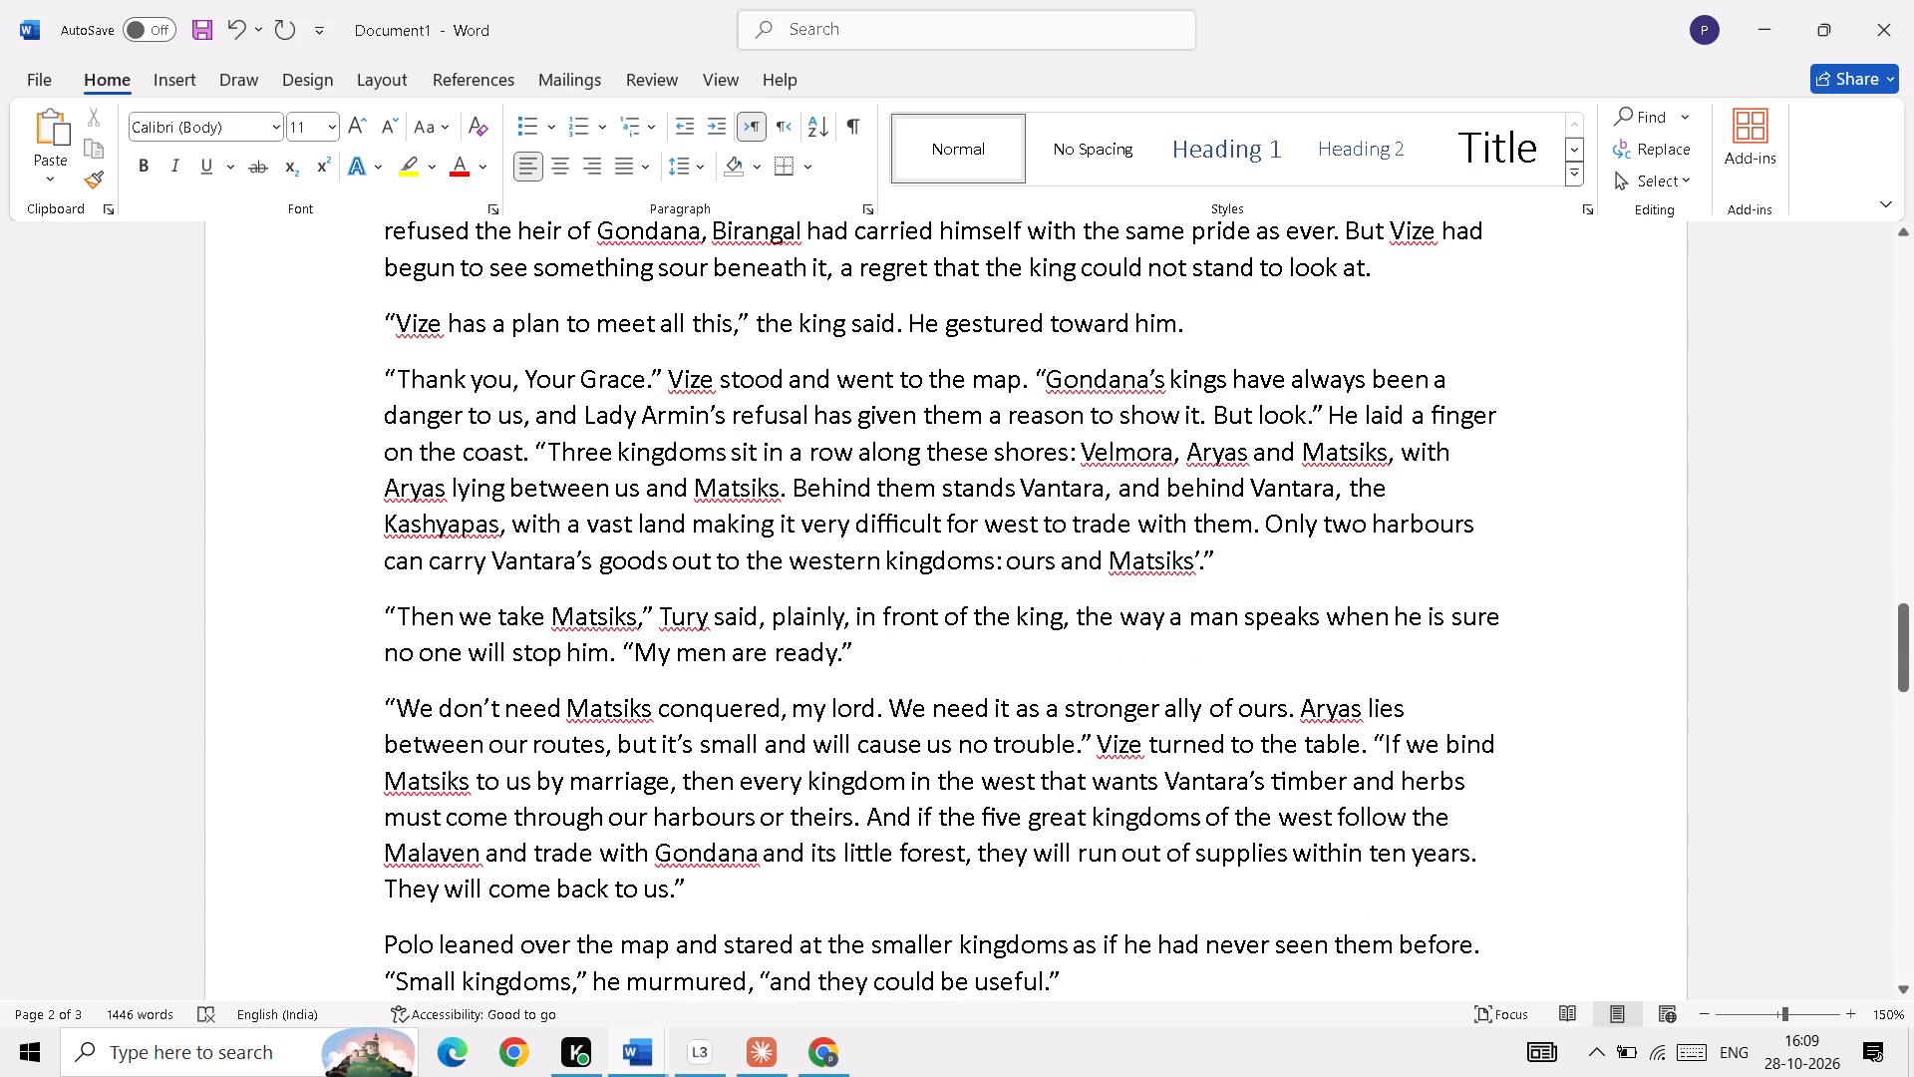
{"action": "scroll", "coordinate": [919, 565], "scroll_direction": "up", "scroll_amount": 9}
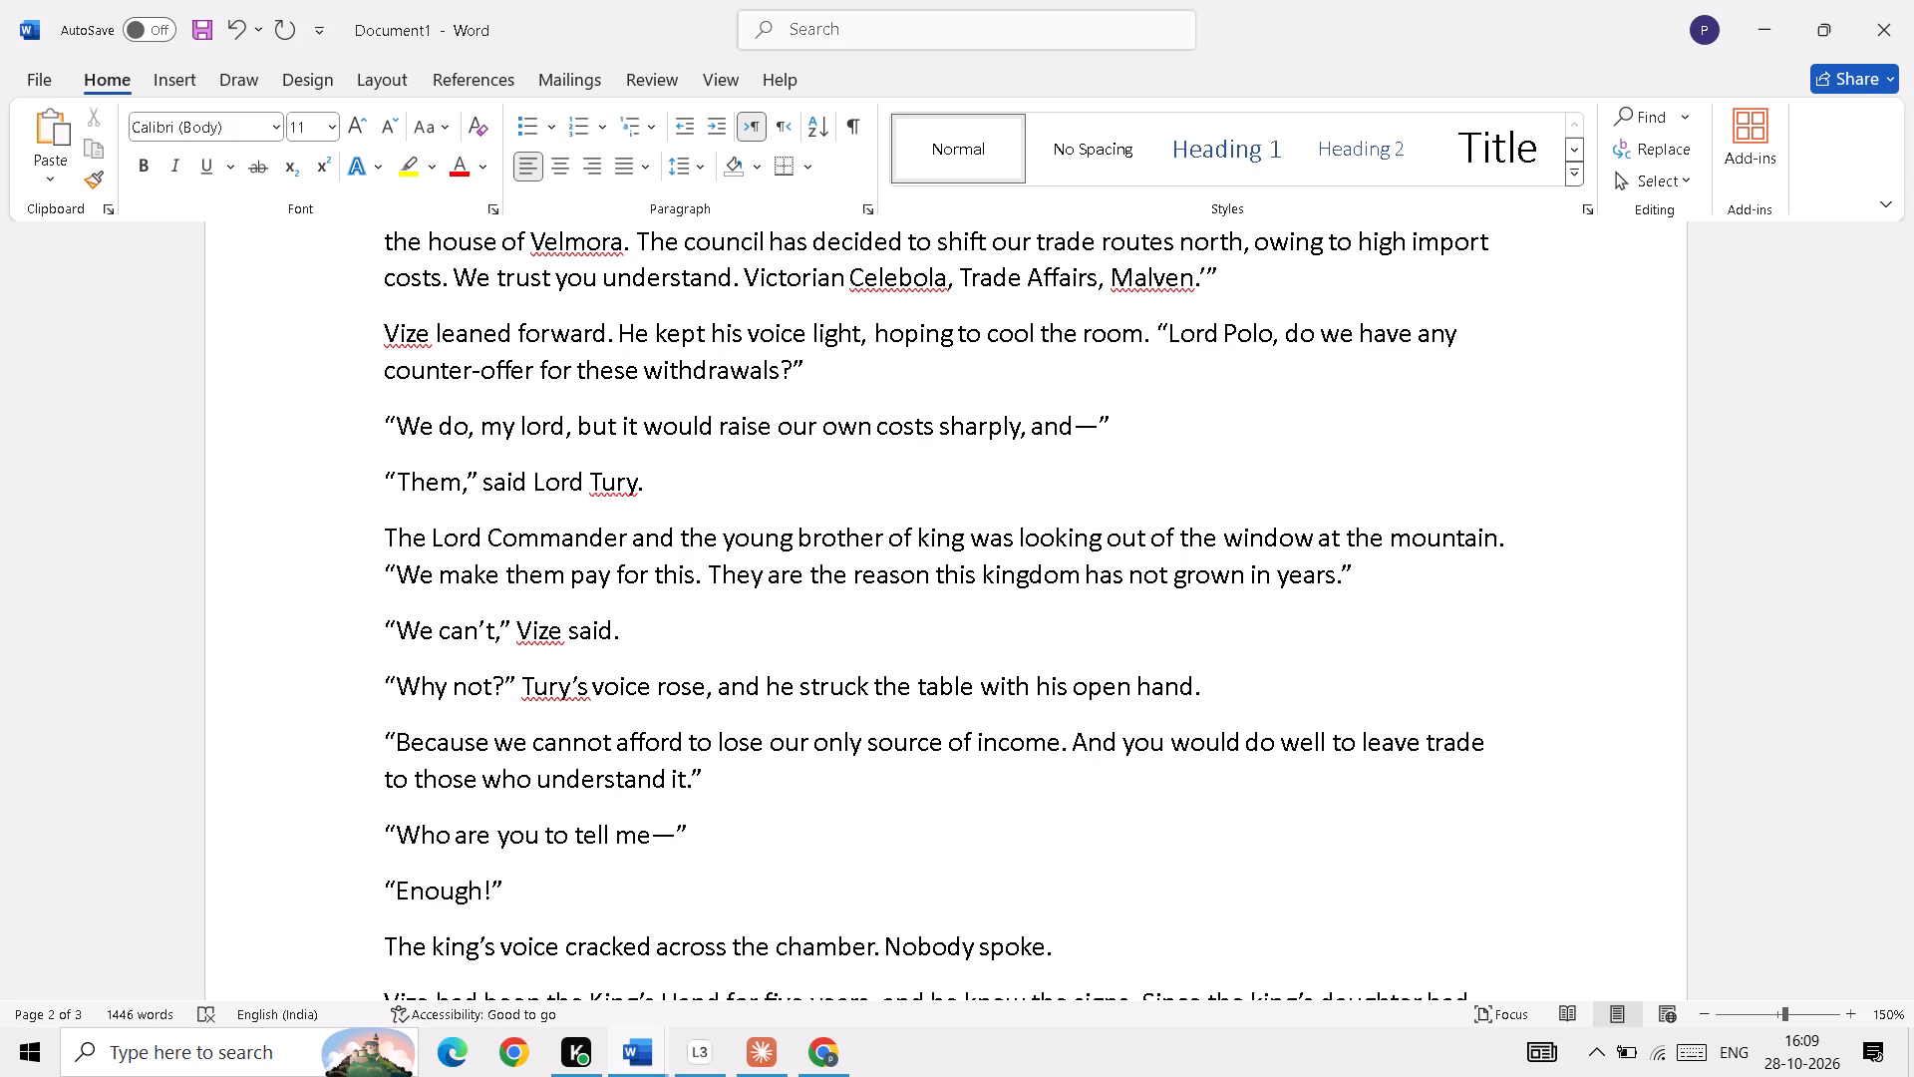
{"action": "scroll", "coordinate": [865, 741], "scroll_direction": "down", "scroll_amount": 6}
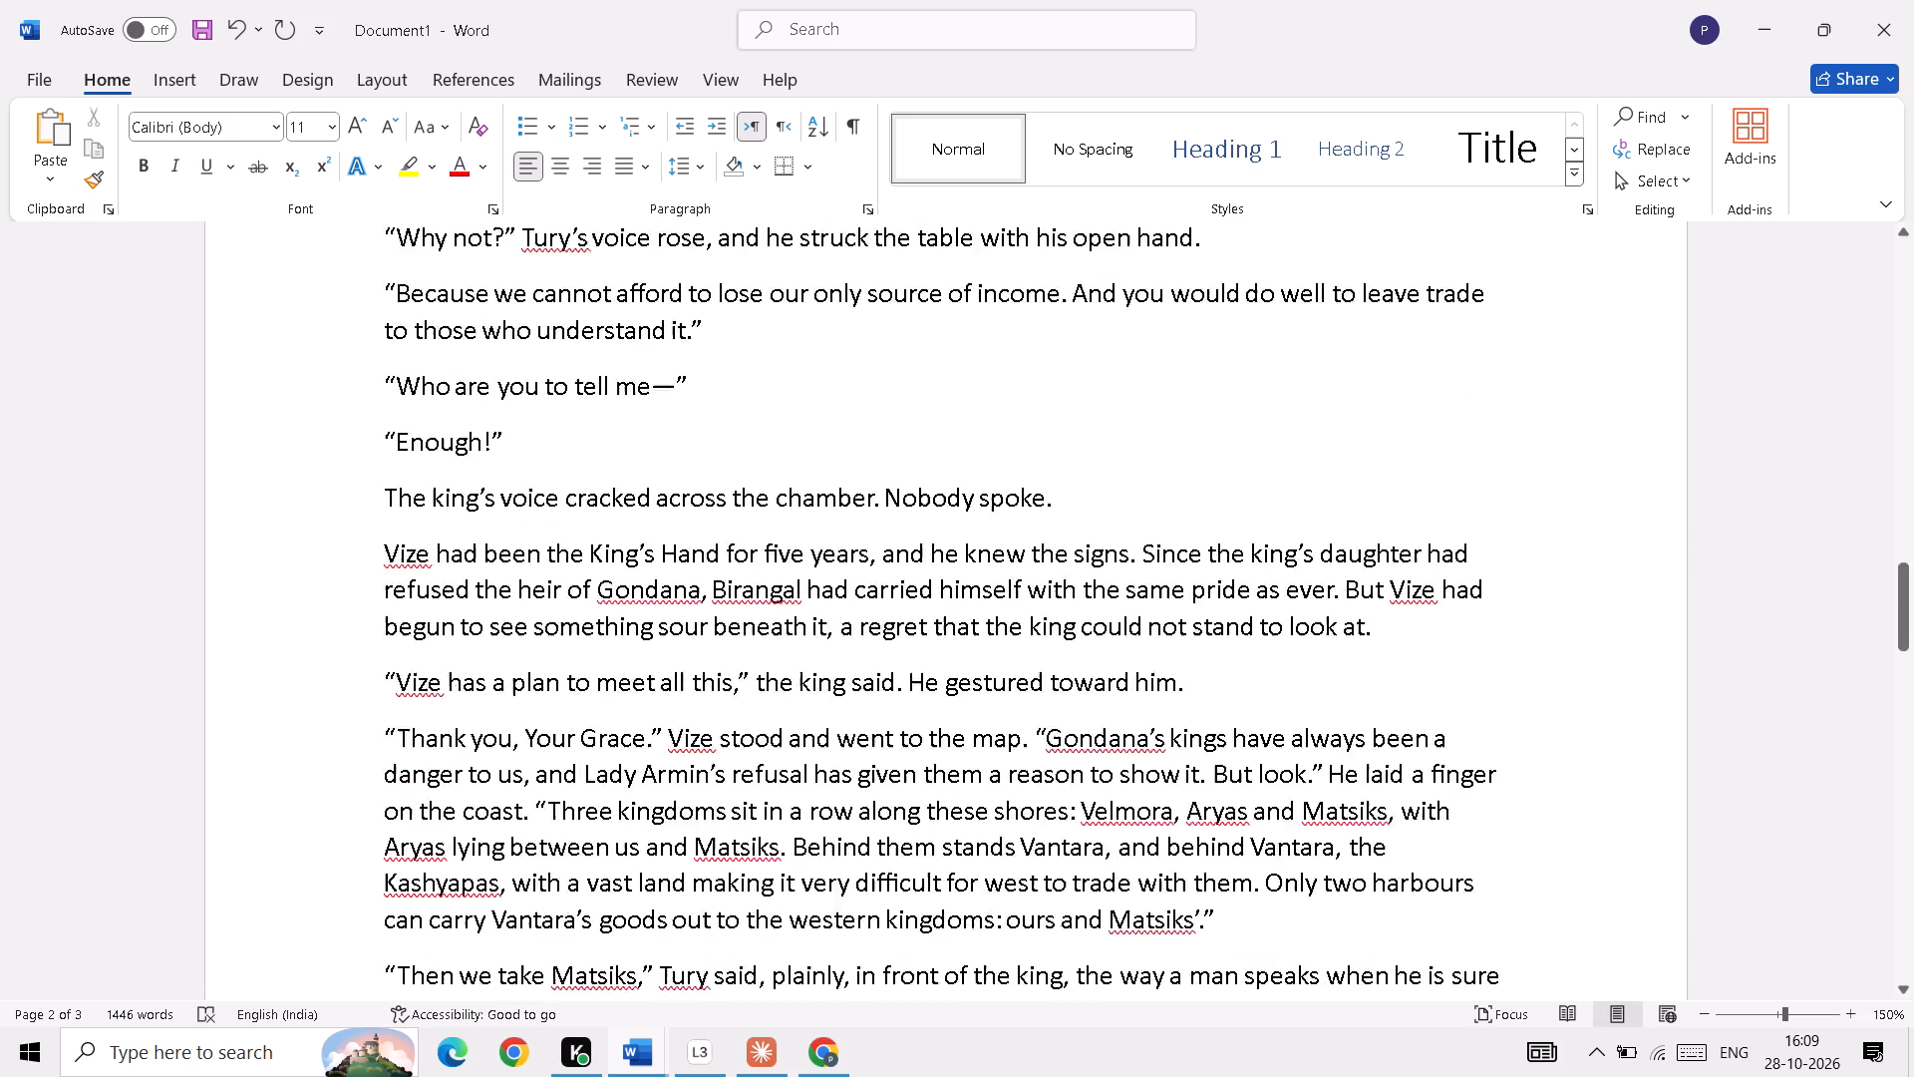
{"action": "scroll", "coordinate": [831, 786], "scroll_direction": "down", "scroll_amount": 13}
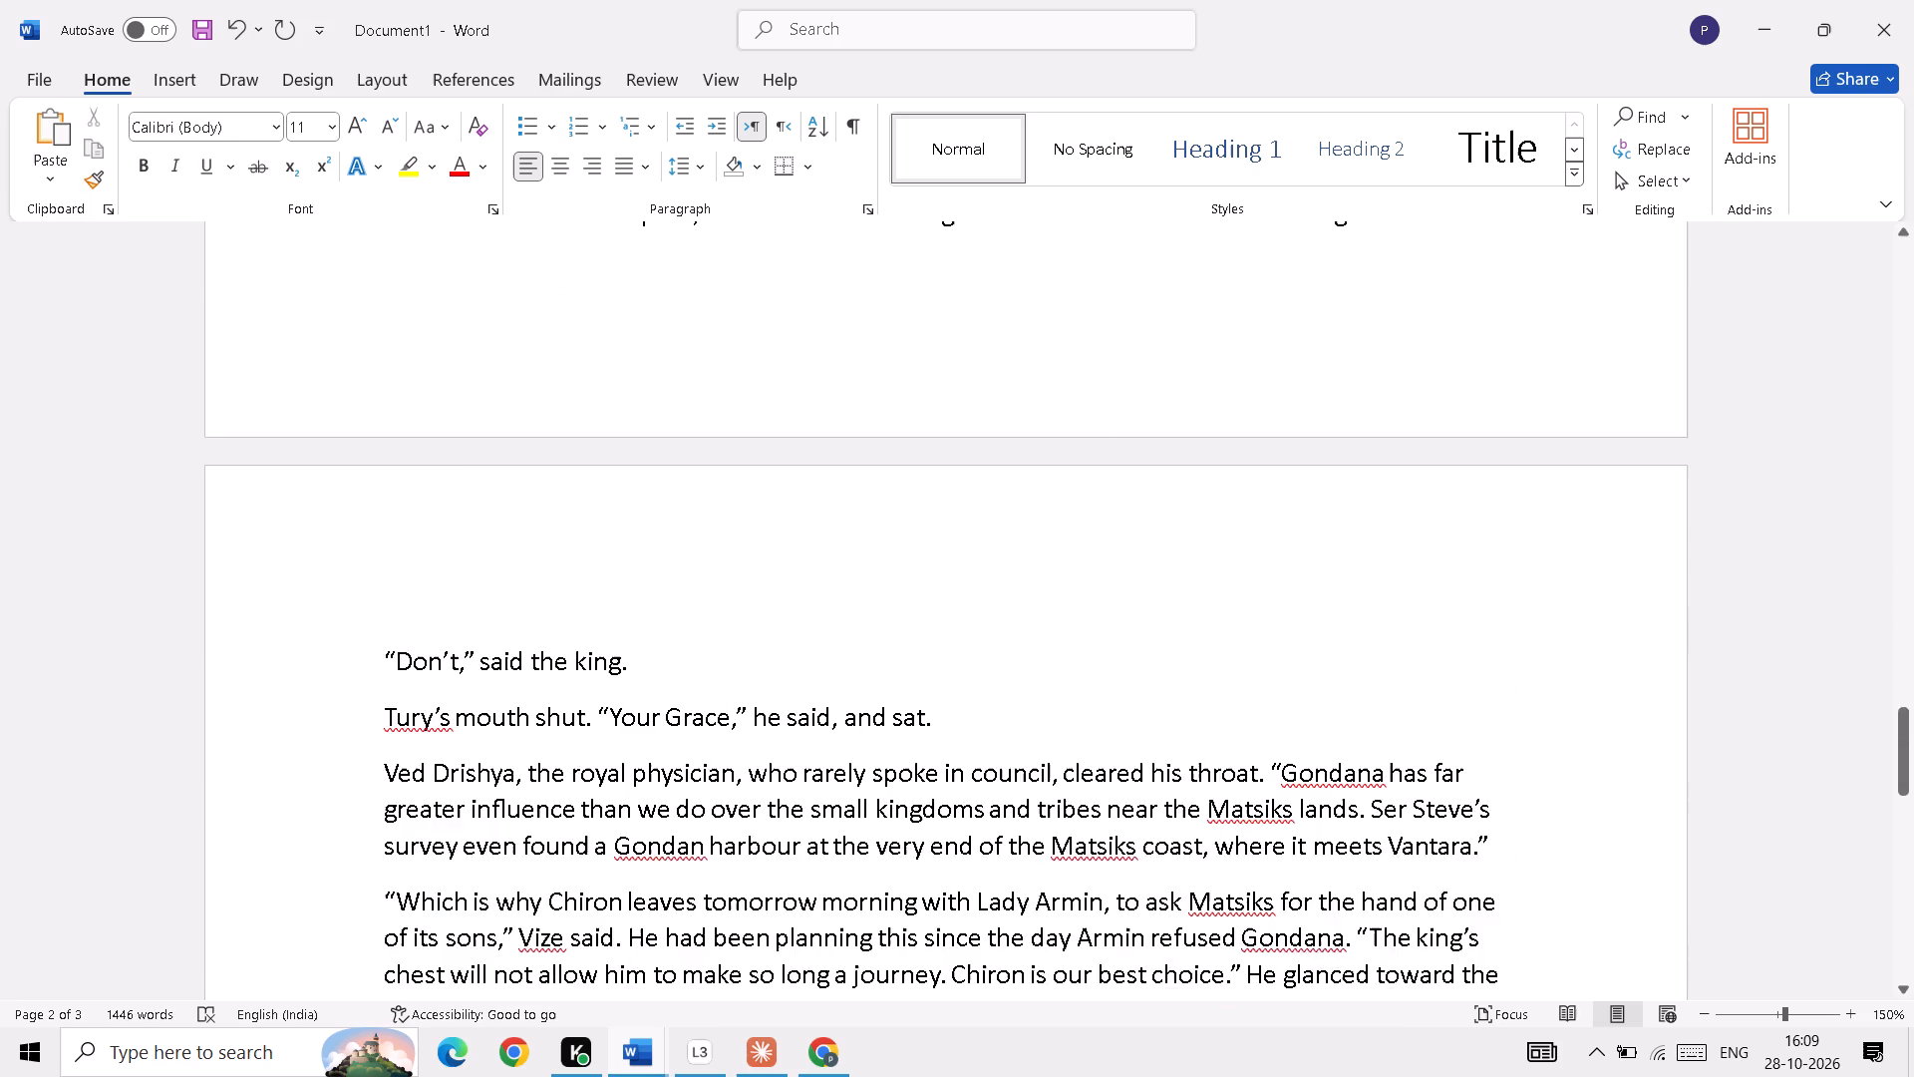
{"action": "scroll", "coordinate": [831, 786], "scroll_direction": "down", "scroll_amount": 2}
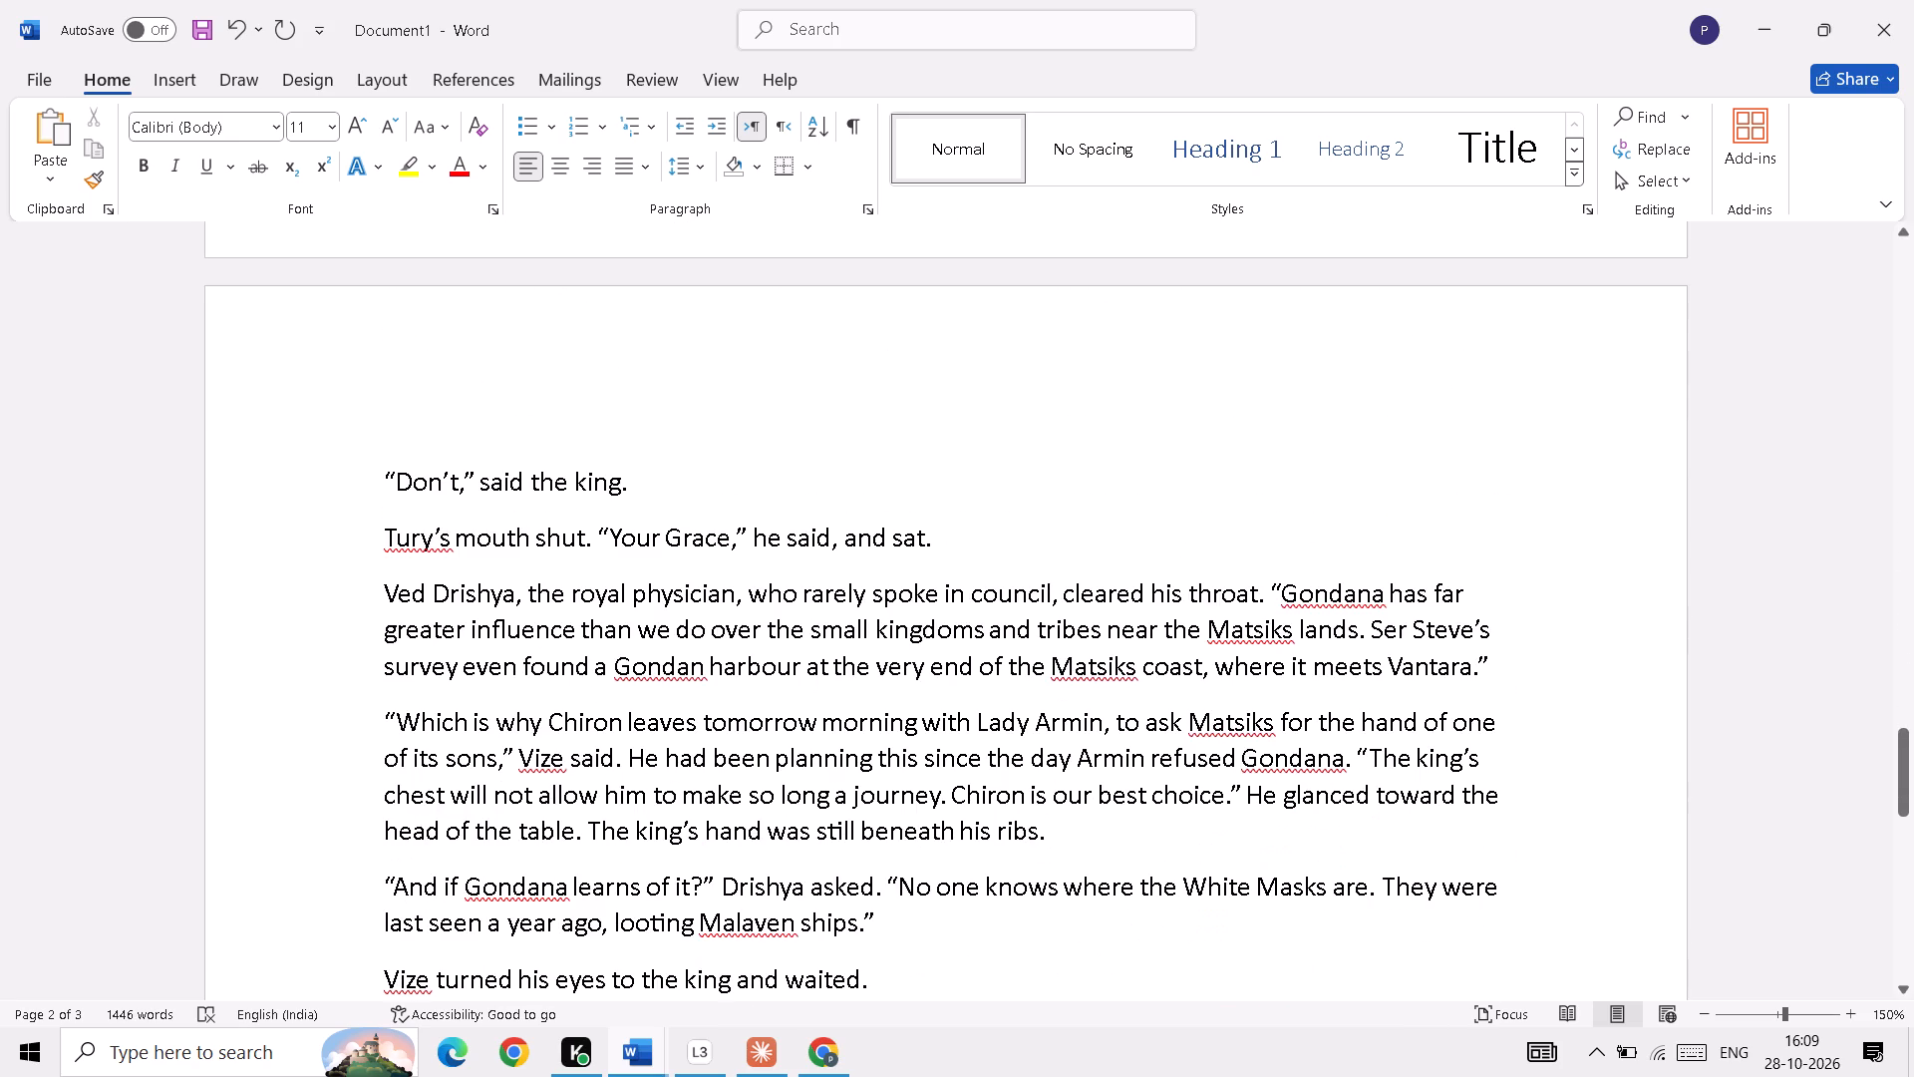
{"action": "scroll", "coordinate": [831, 786], "scroll_direction": "up", "scroll_amount": 7}
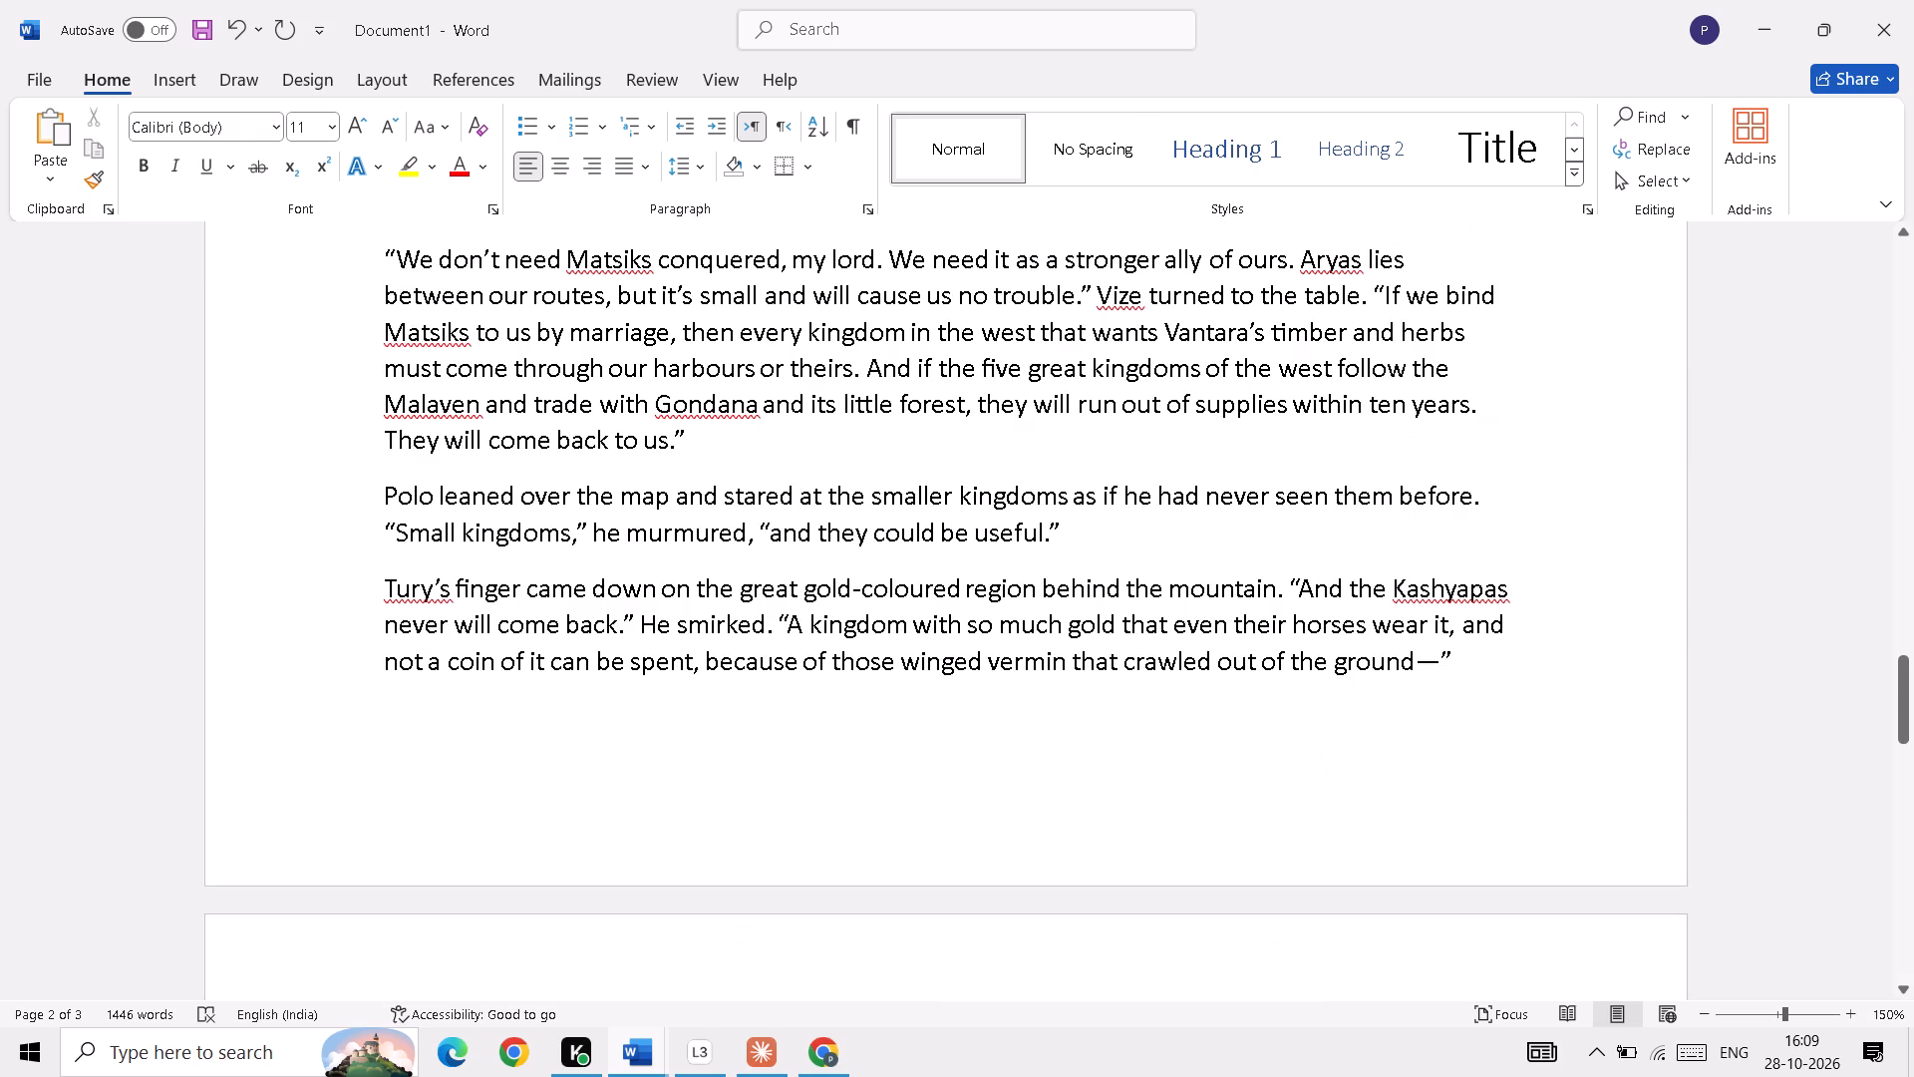
{"action": "scroll", "coordinate": [831, 786], "scroll_direction": "up", "scroll_amount": 2}
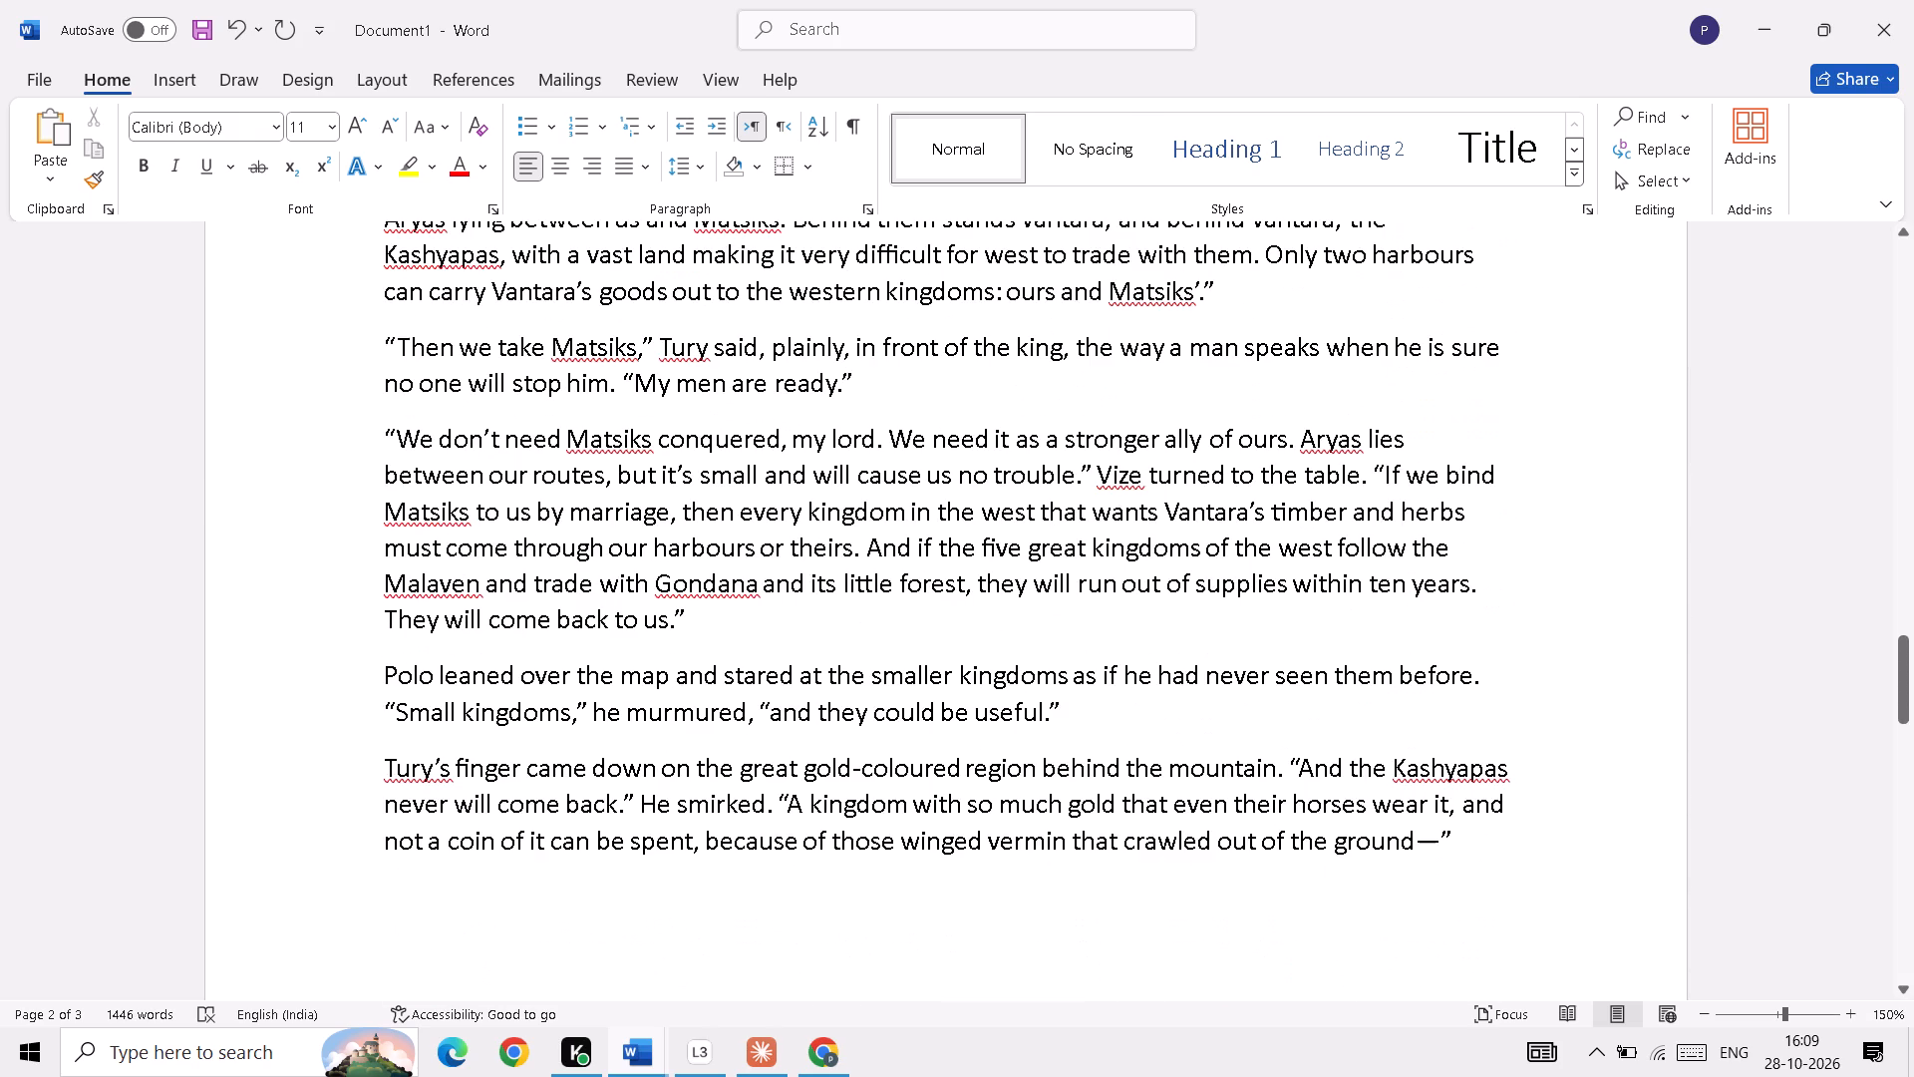
{"action": "scroll", "coordinate": [831, 786], "scroll_direction": "up", "scroll_amount": 2}
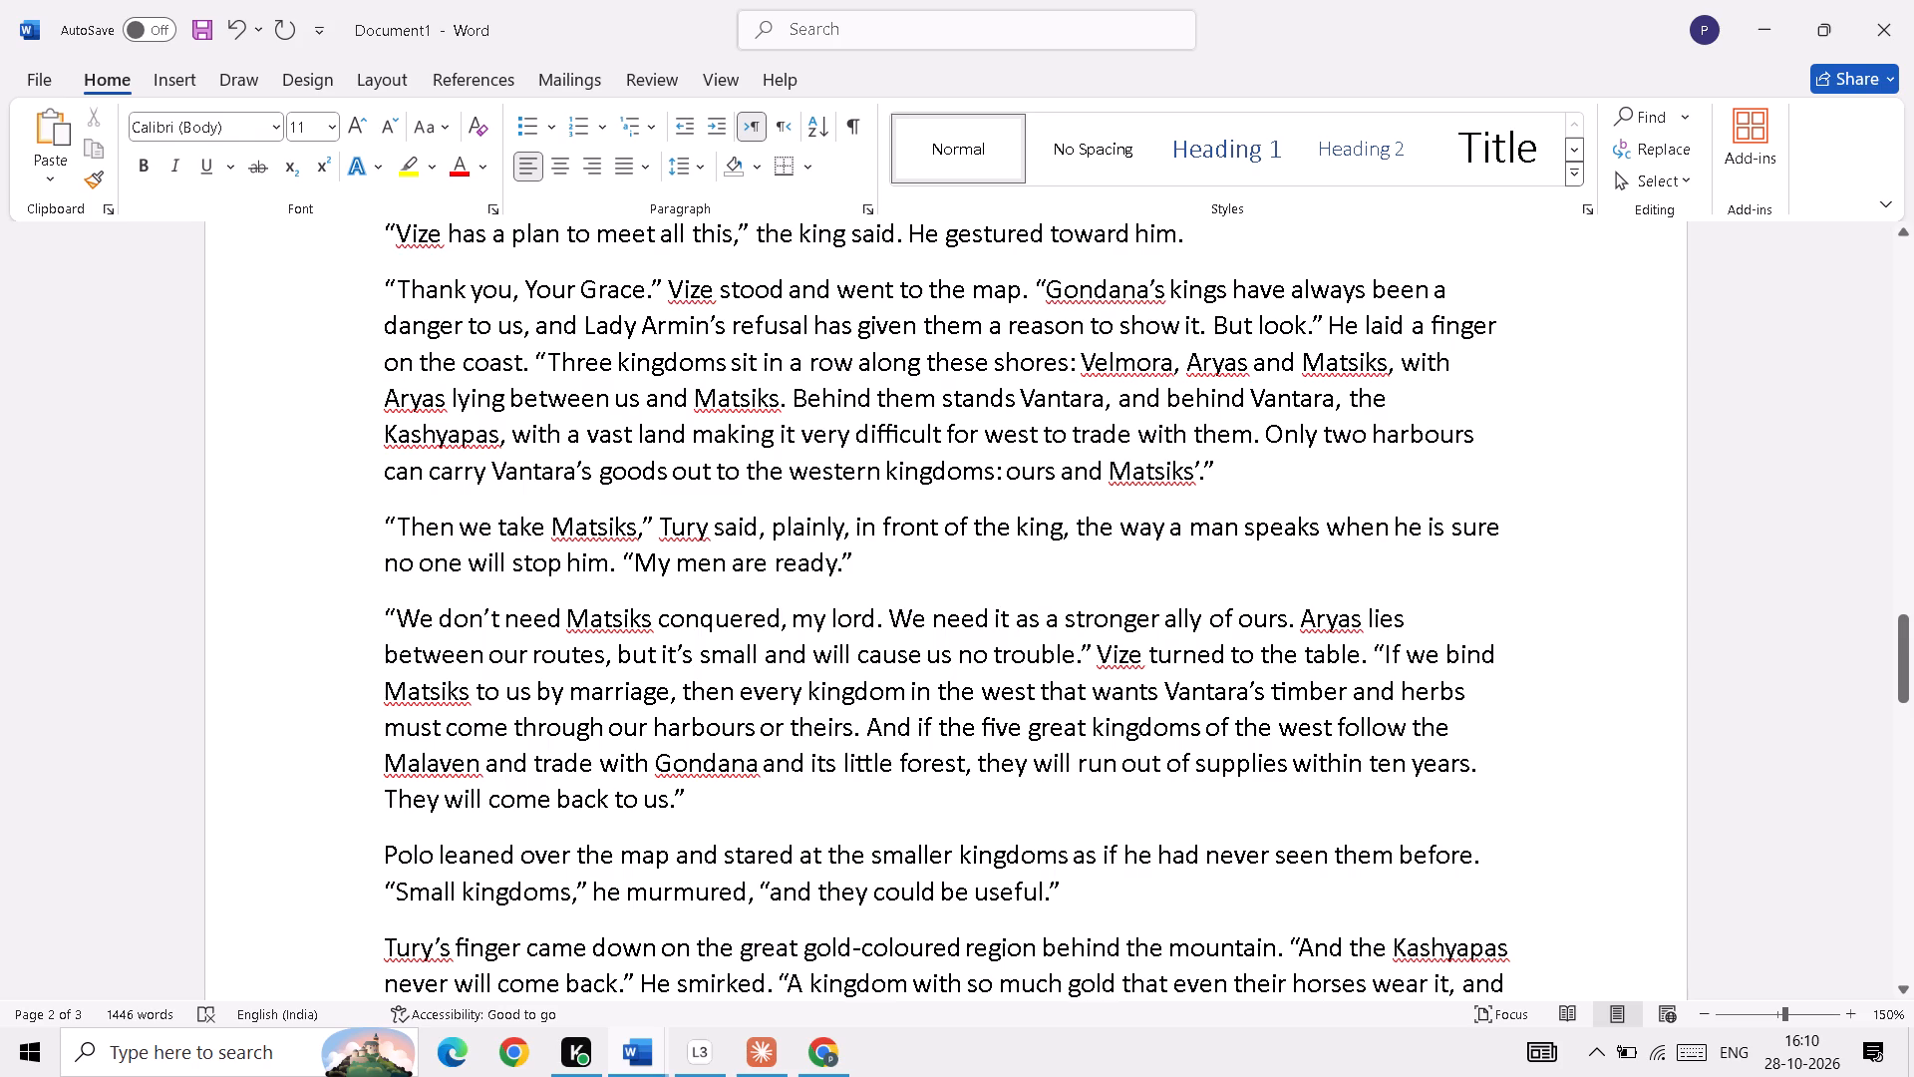
Insert "]]" and three paragraph breaks after "Vantara's timber and" in Vize's marriage-alliance speech.
{"action": "left_click", "coordinate": [1394, 690]}
{"action": "type", "text": "]]"}
{"action": "key", "text": "Return"}
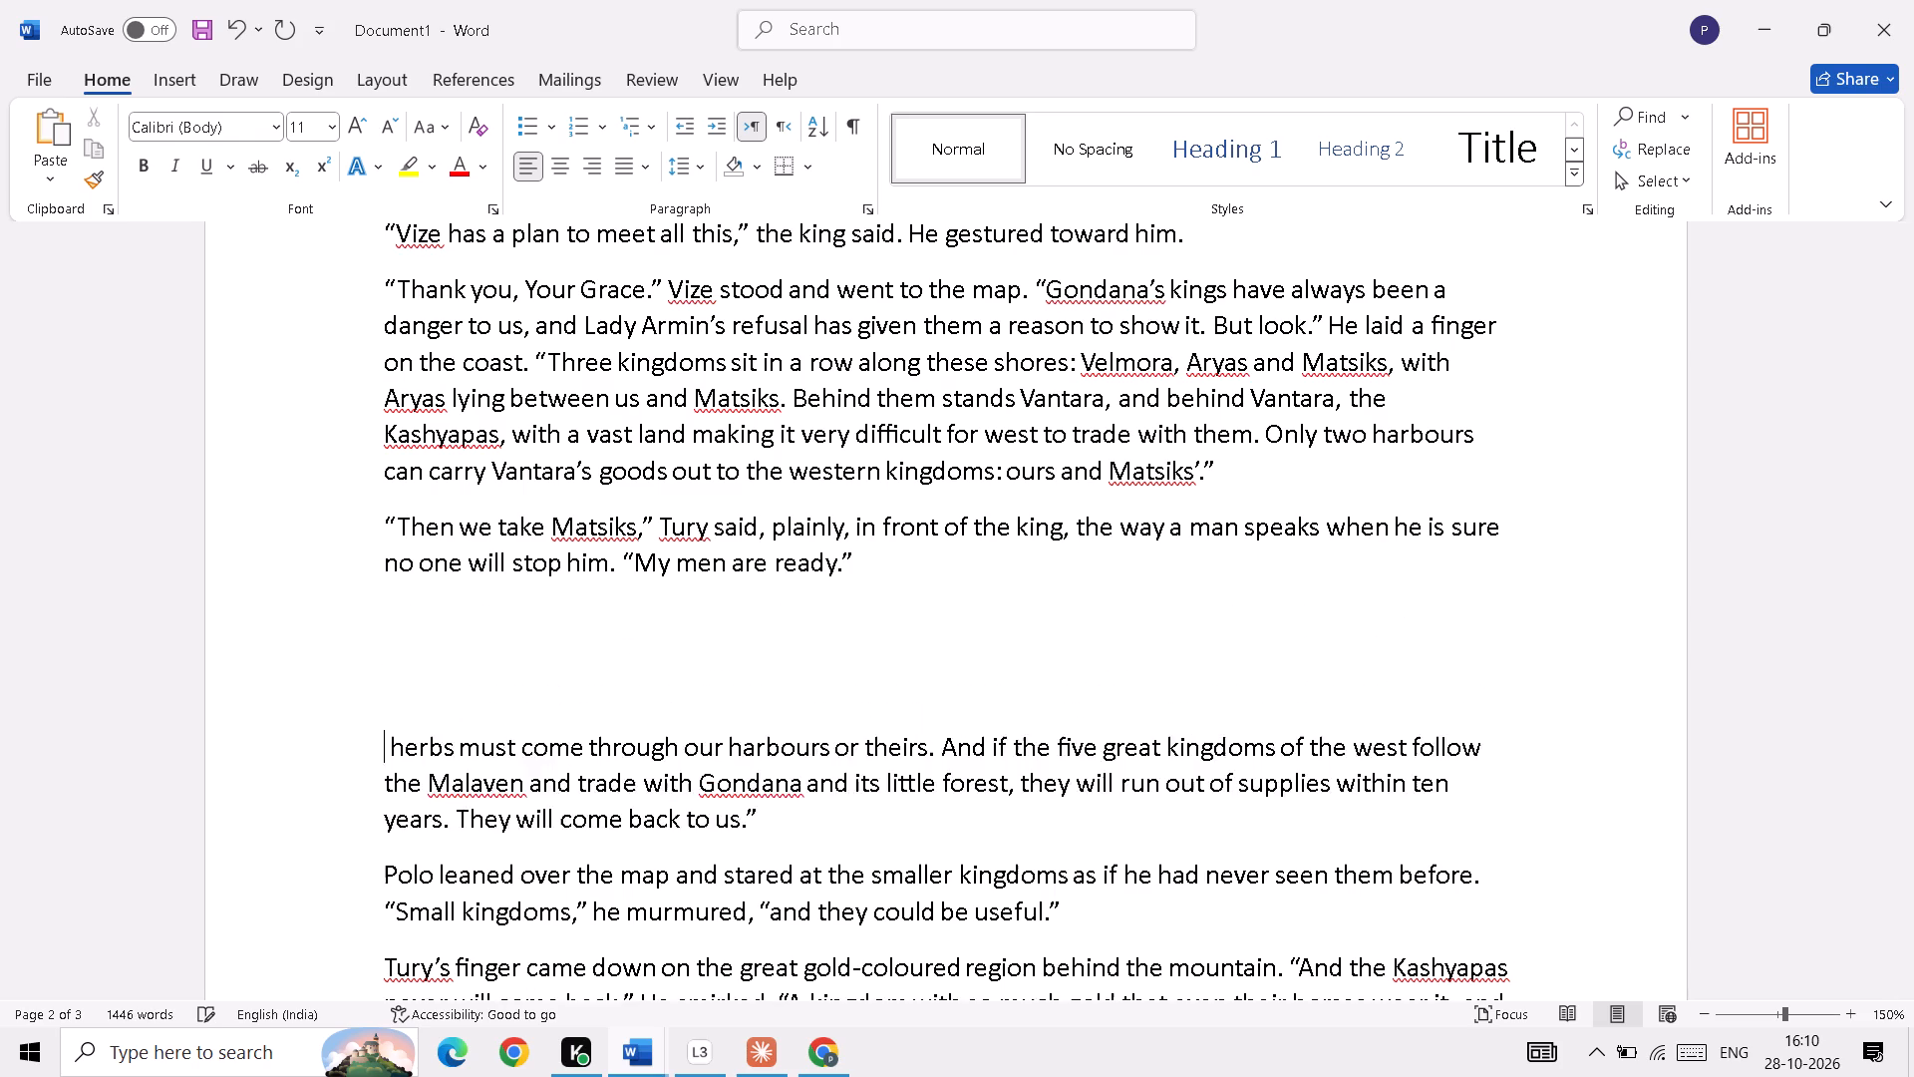
{"action": "key", "text": "Return"}
{"action": "key", "text": "Return"}
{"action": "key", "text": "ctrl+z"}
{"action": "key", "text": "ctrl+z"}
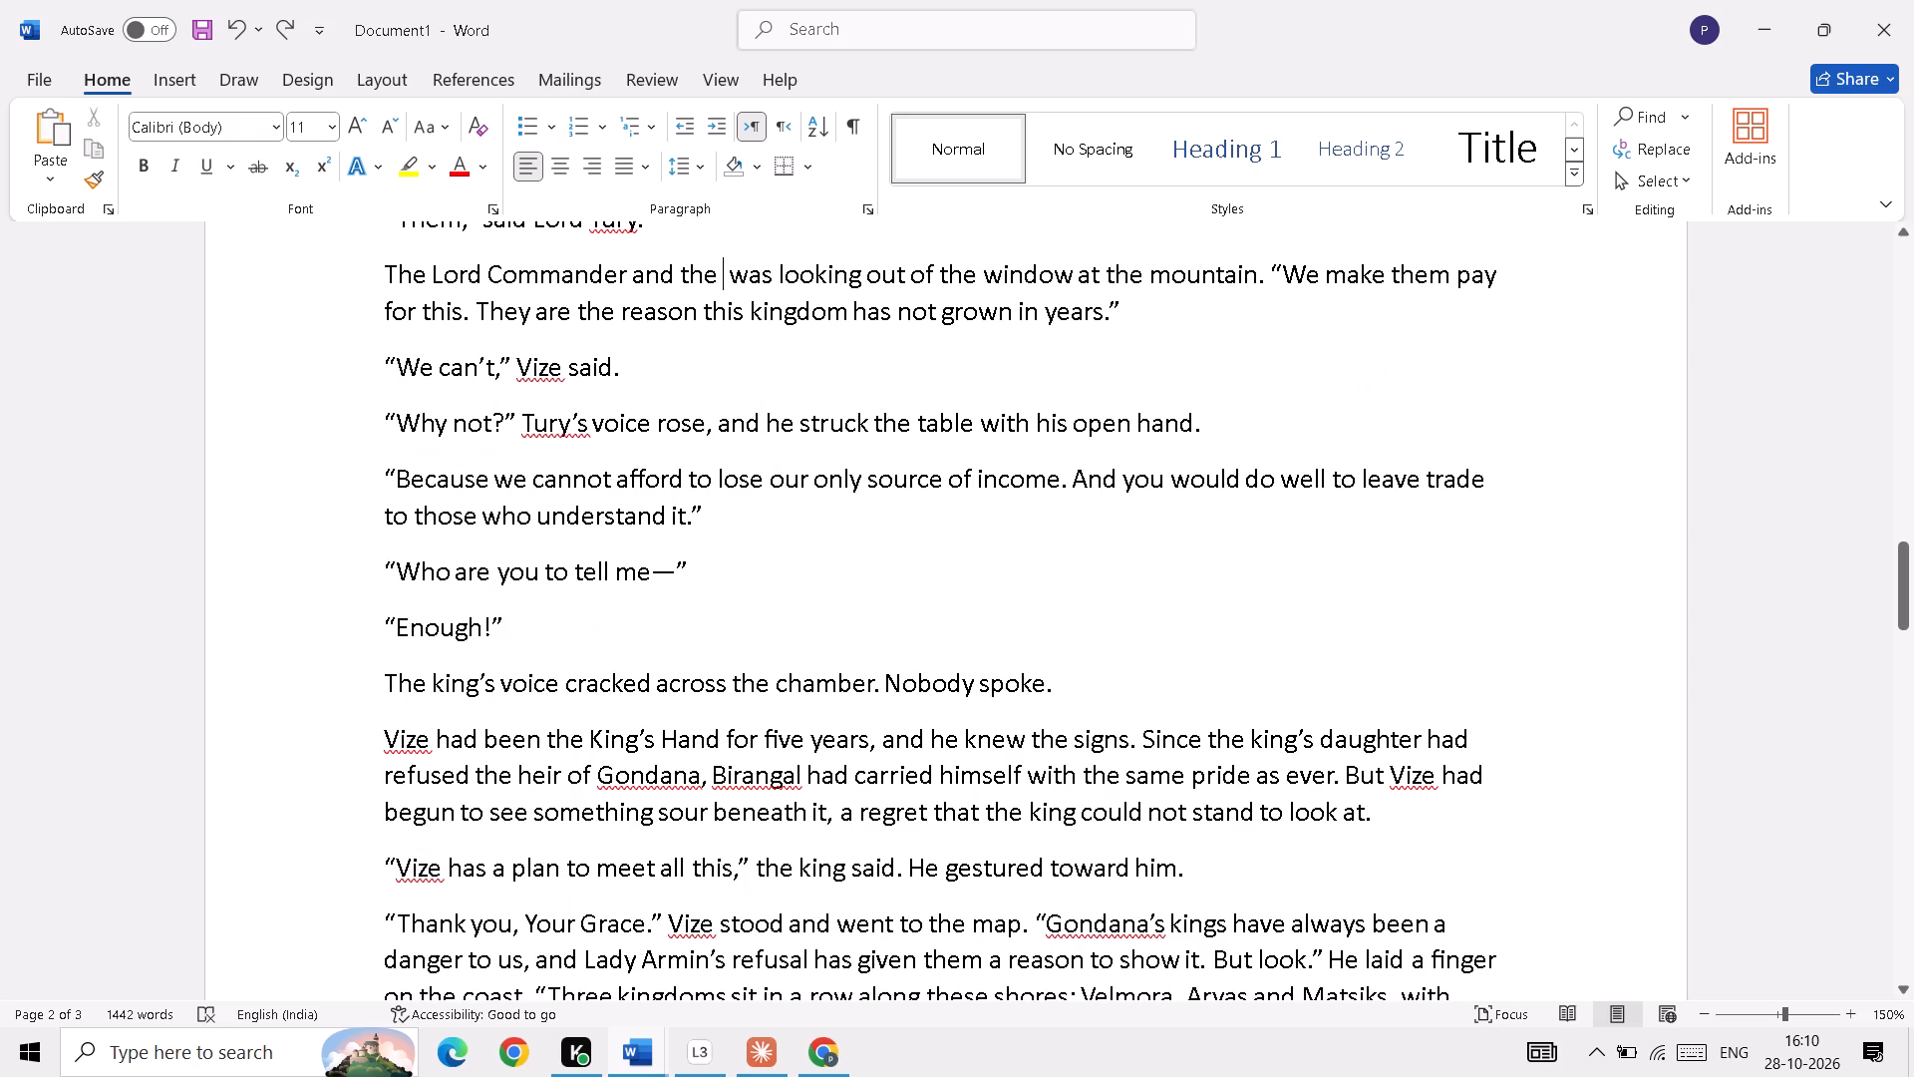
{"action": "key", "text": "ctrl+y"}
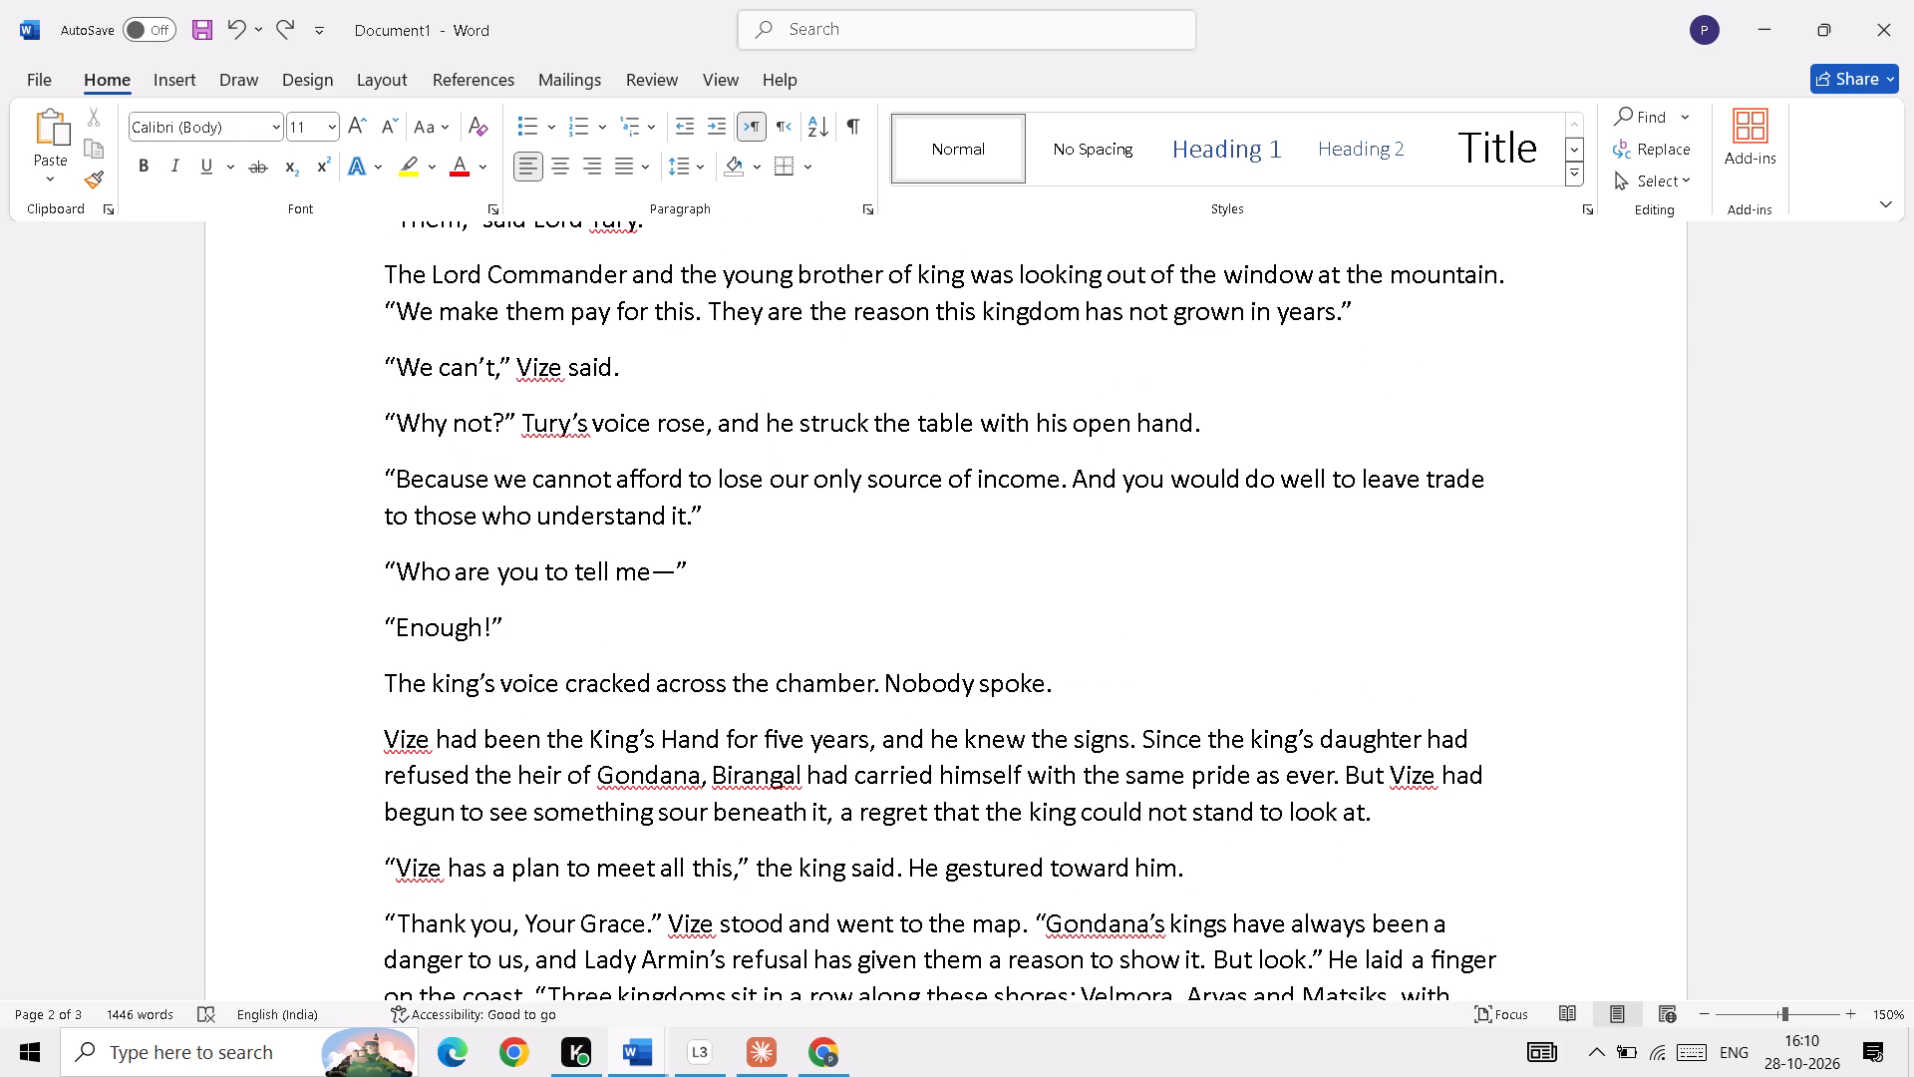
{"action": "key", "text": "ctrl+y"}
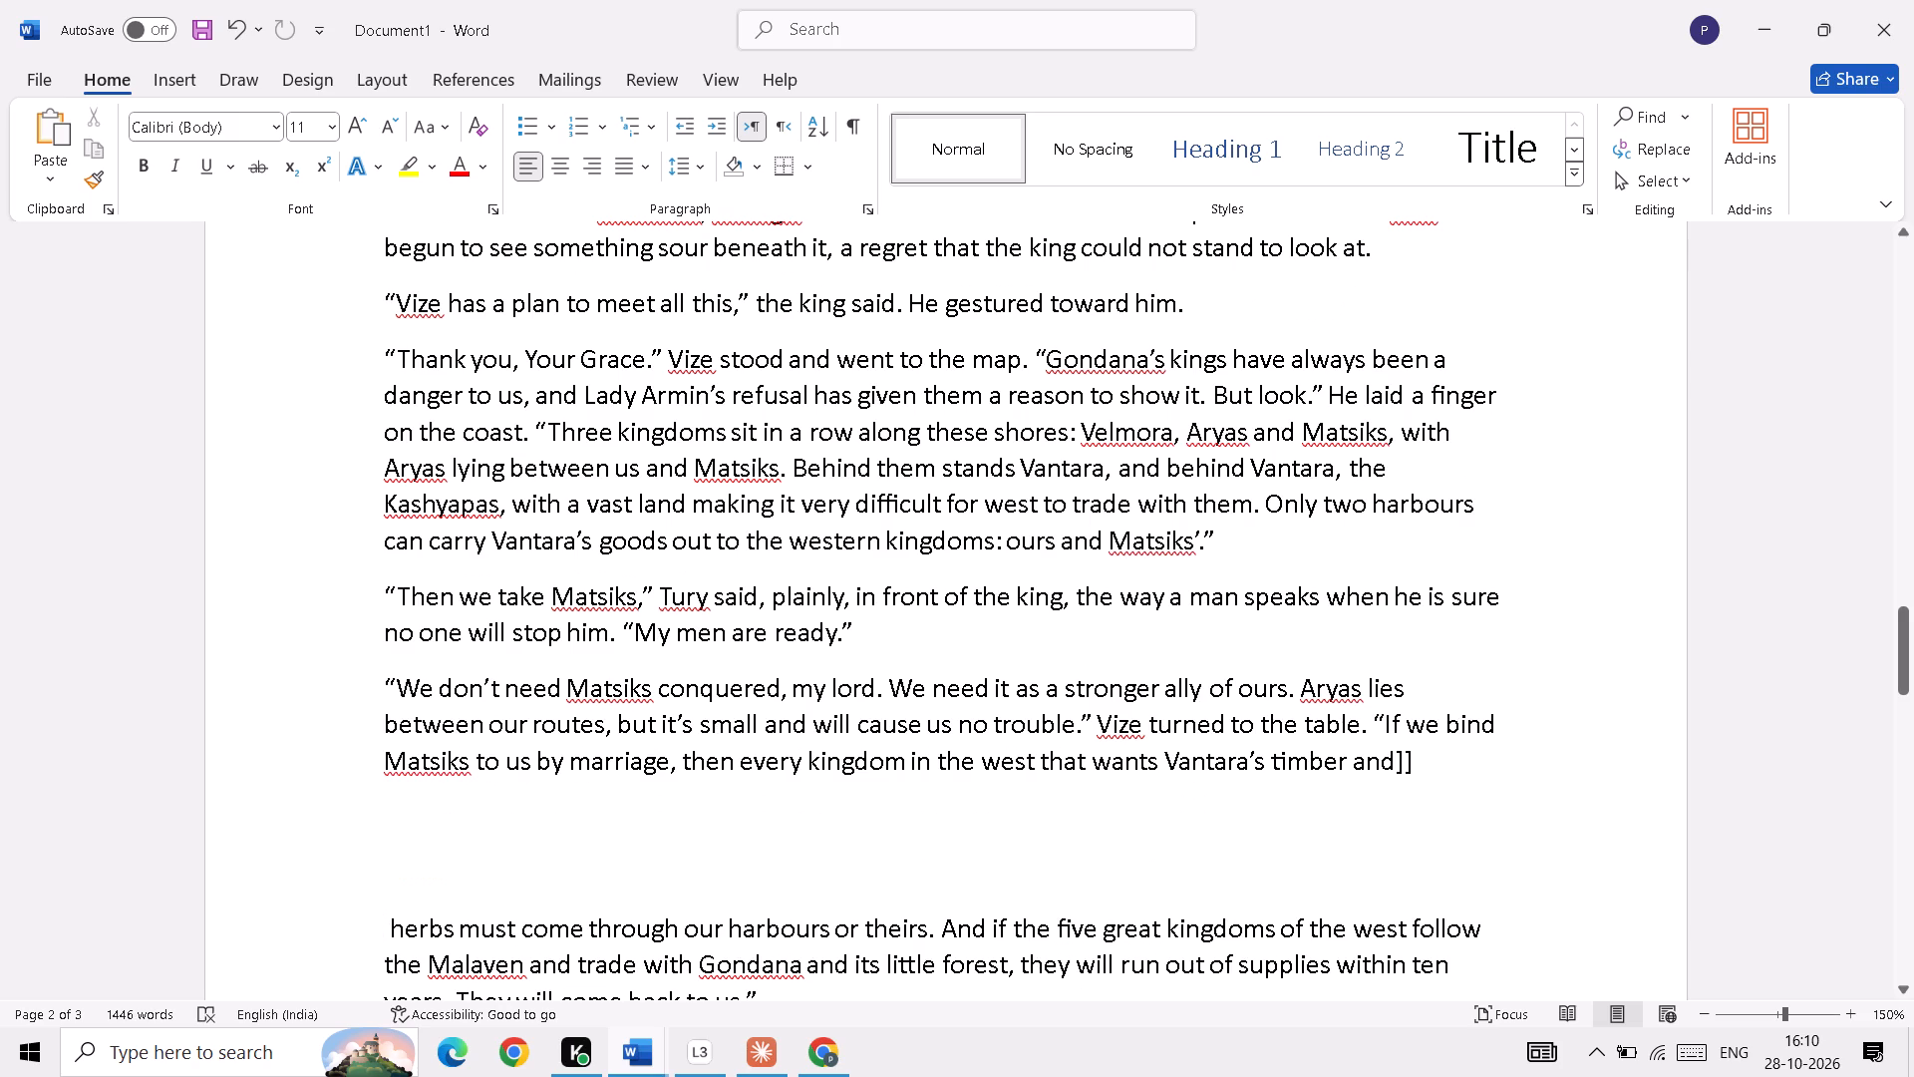
Remove the stray "and]]" and the paragraph breaks between "Vantara's timber" and "herbs" in Vize's marriage-alliance speech.
{"action": "key", "text": "BackSpace"}
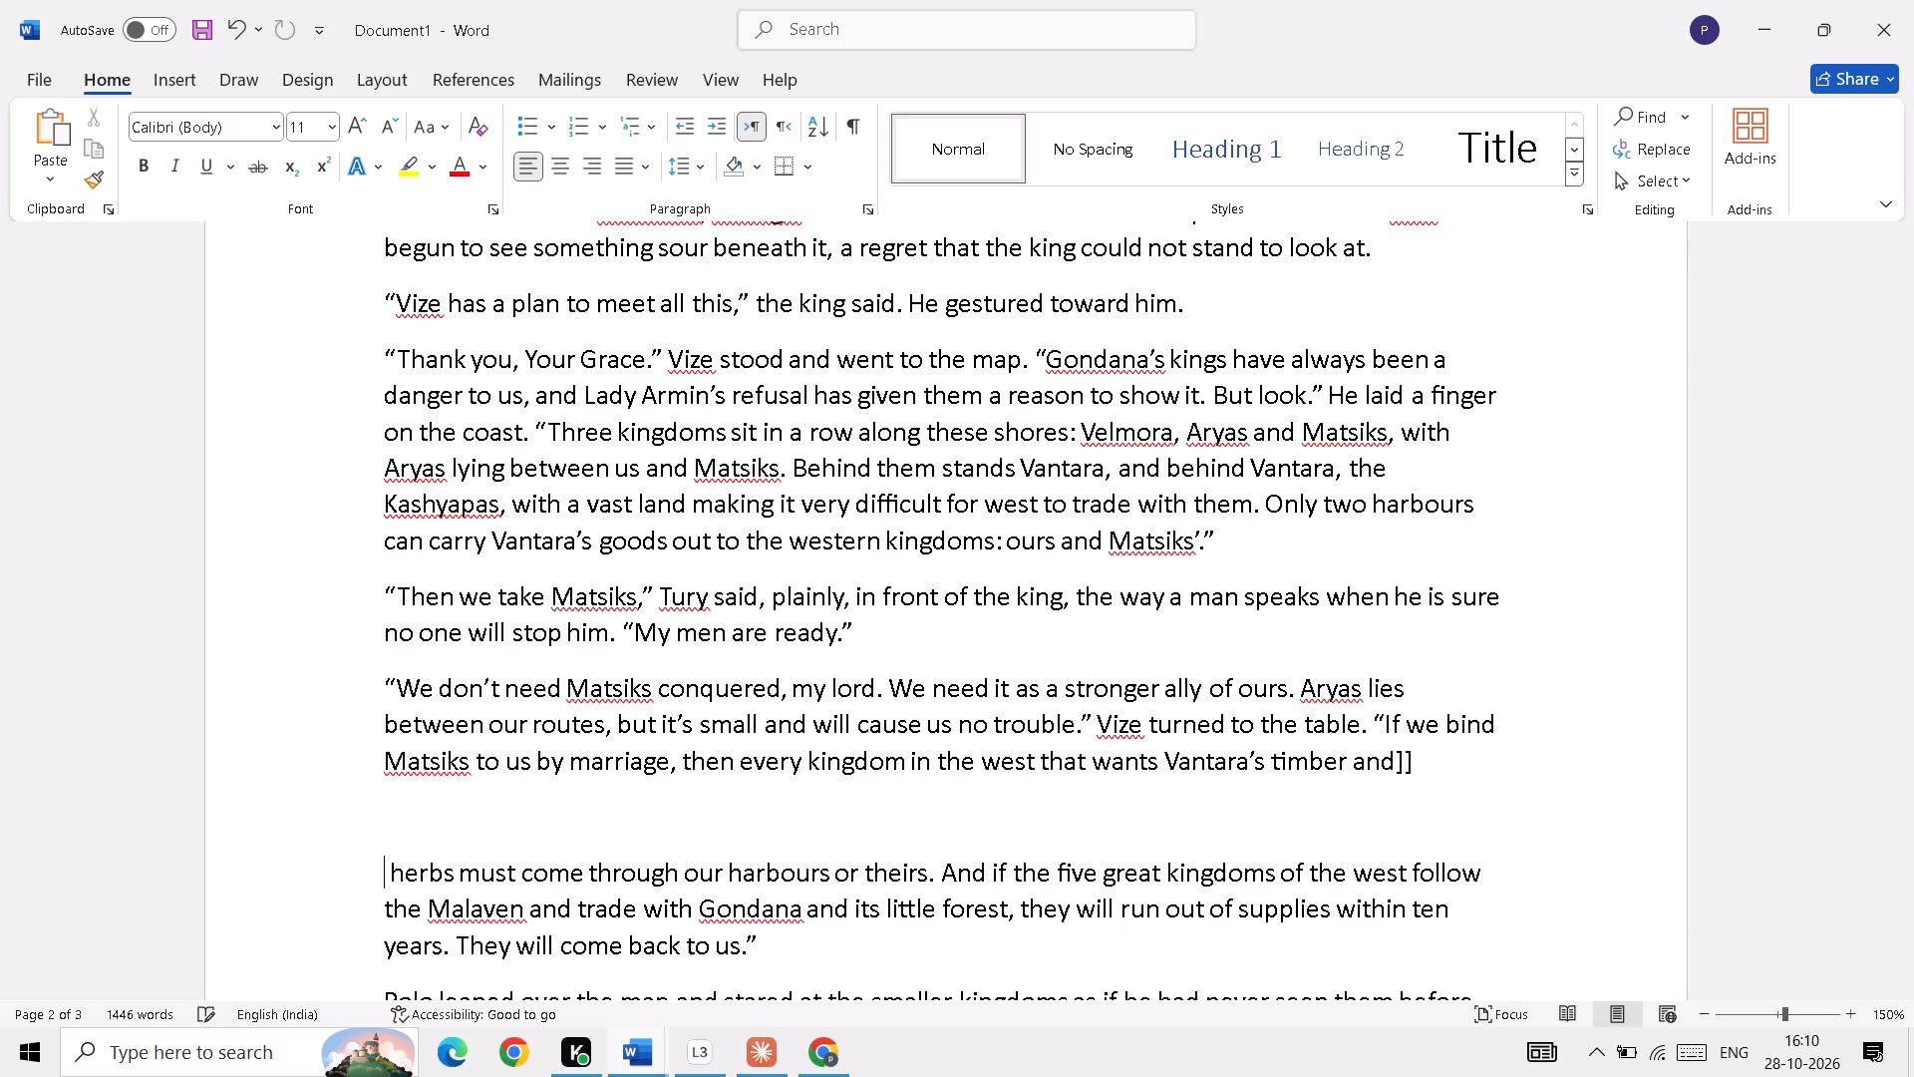
{"action": "key", "text": "BackSpace"}
{"action": "key", "text": "BackSpace"}
{"action": "key", "text": "BackSpace"}
{"action": "key", "text": "BackSpace"}
{"action": "key", "text": "BackSpace"}
{"action": "key", "text": "BackSpace"}
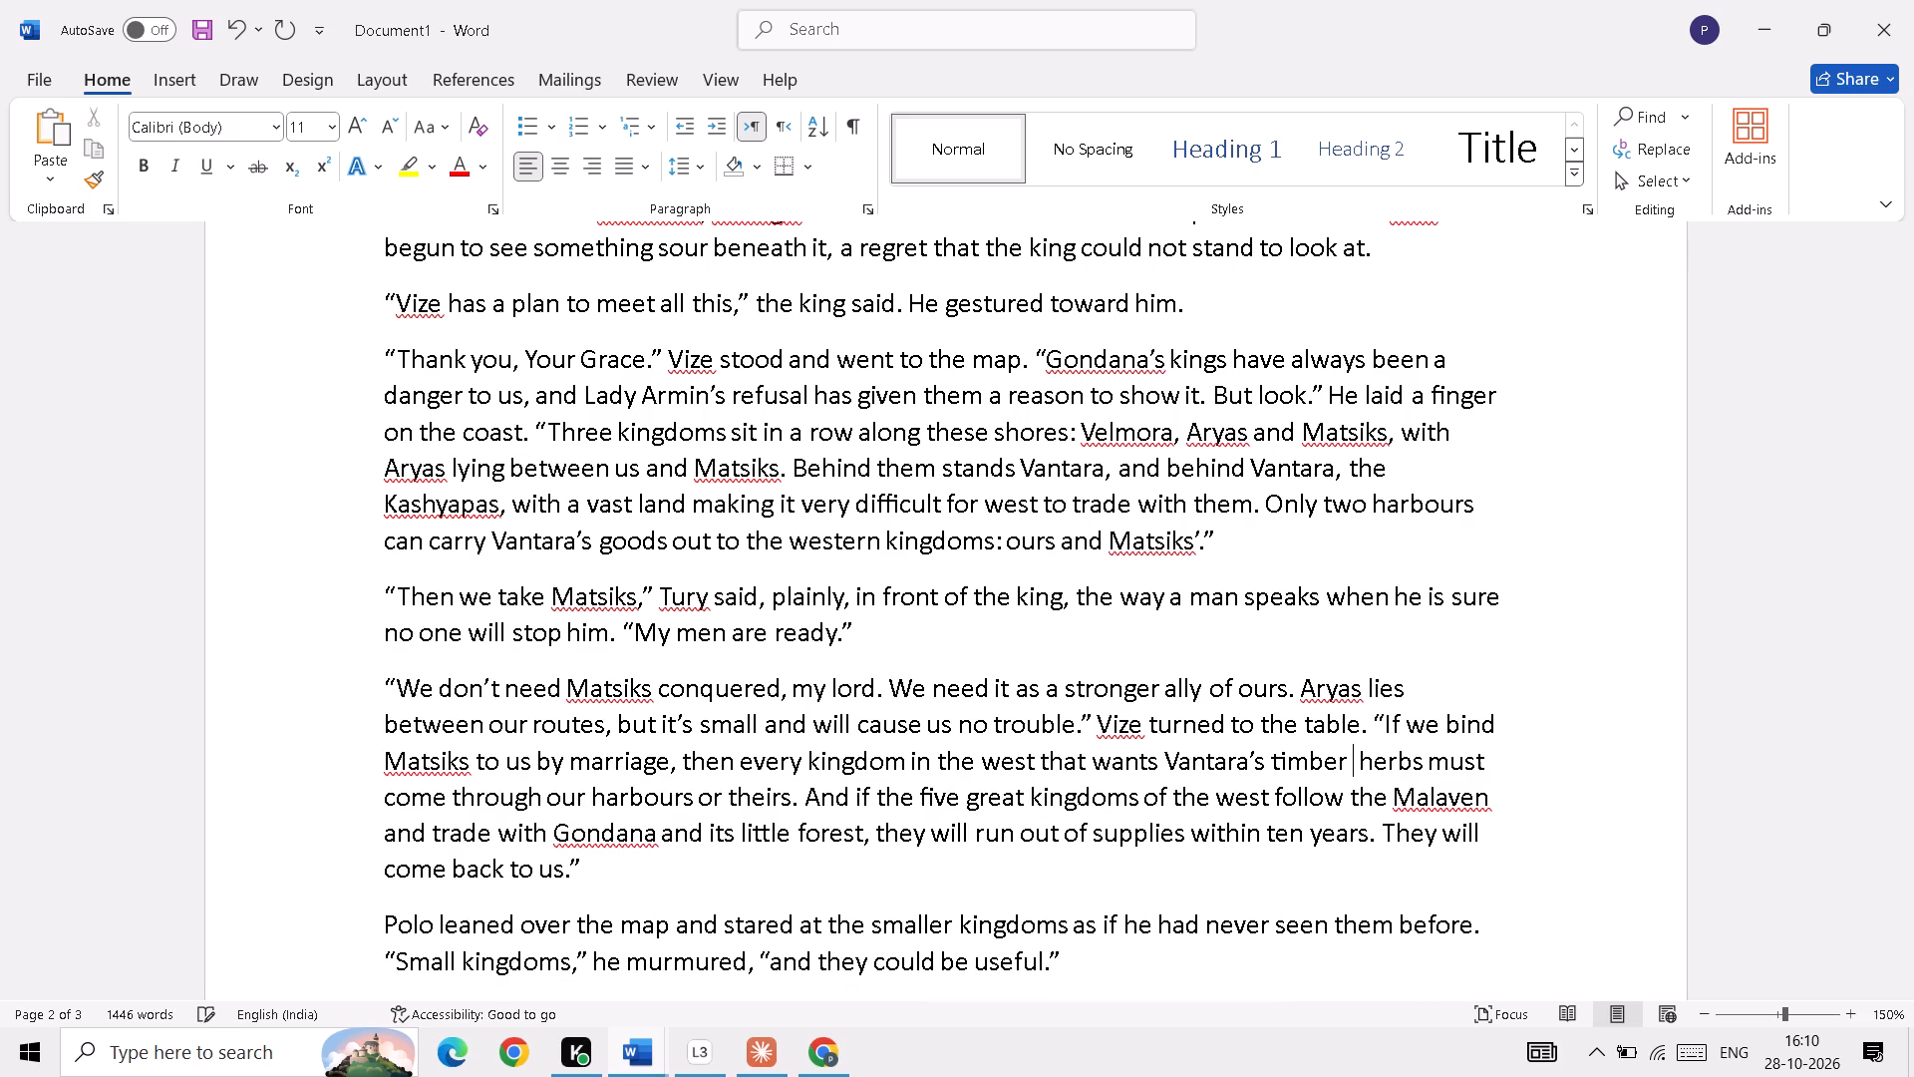
{"action": "key", "text": "BackSpace"}
{"action": "key", "text": "BackSpace"}
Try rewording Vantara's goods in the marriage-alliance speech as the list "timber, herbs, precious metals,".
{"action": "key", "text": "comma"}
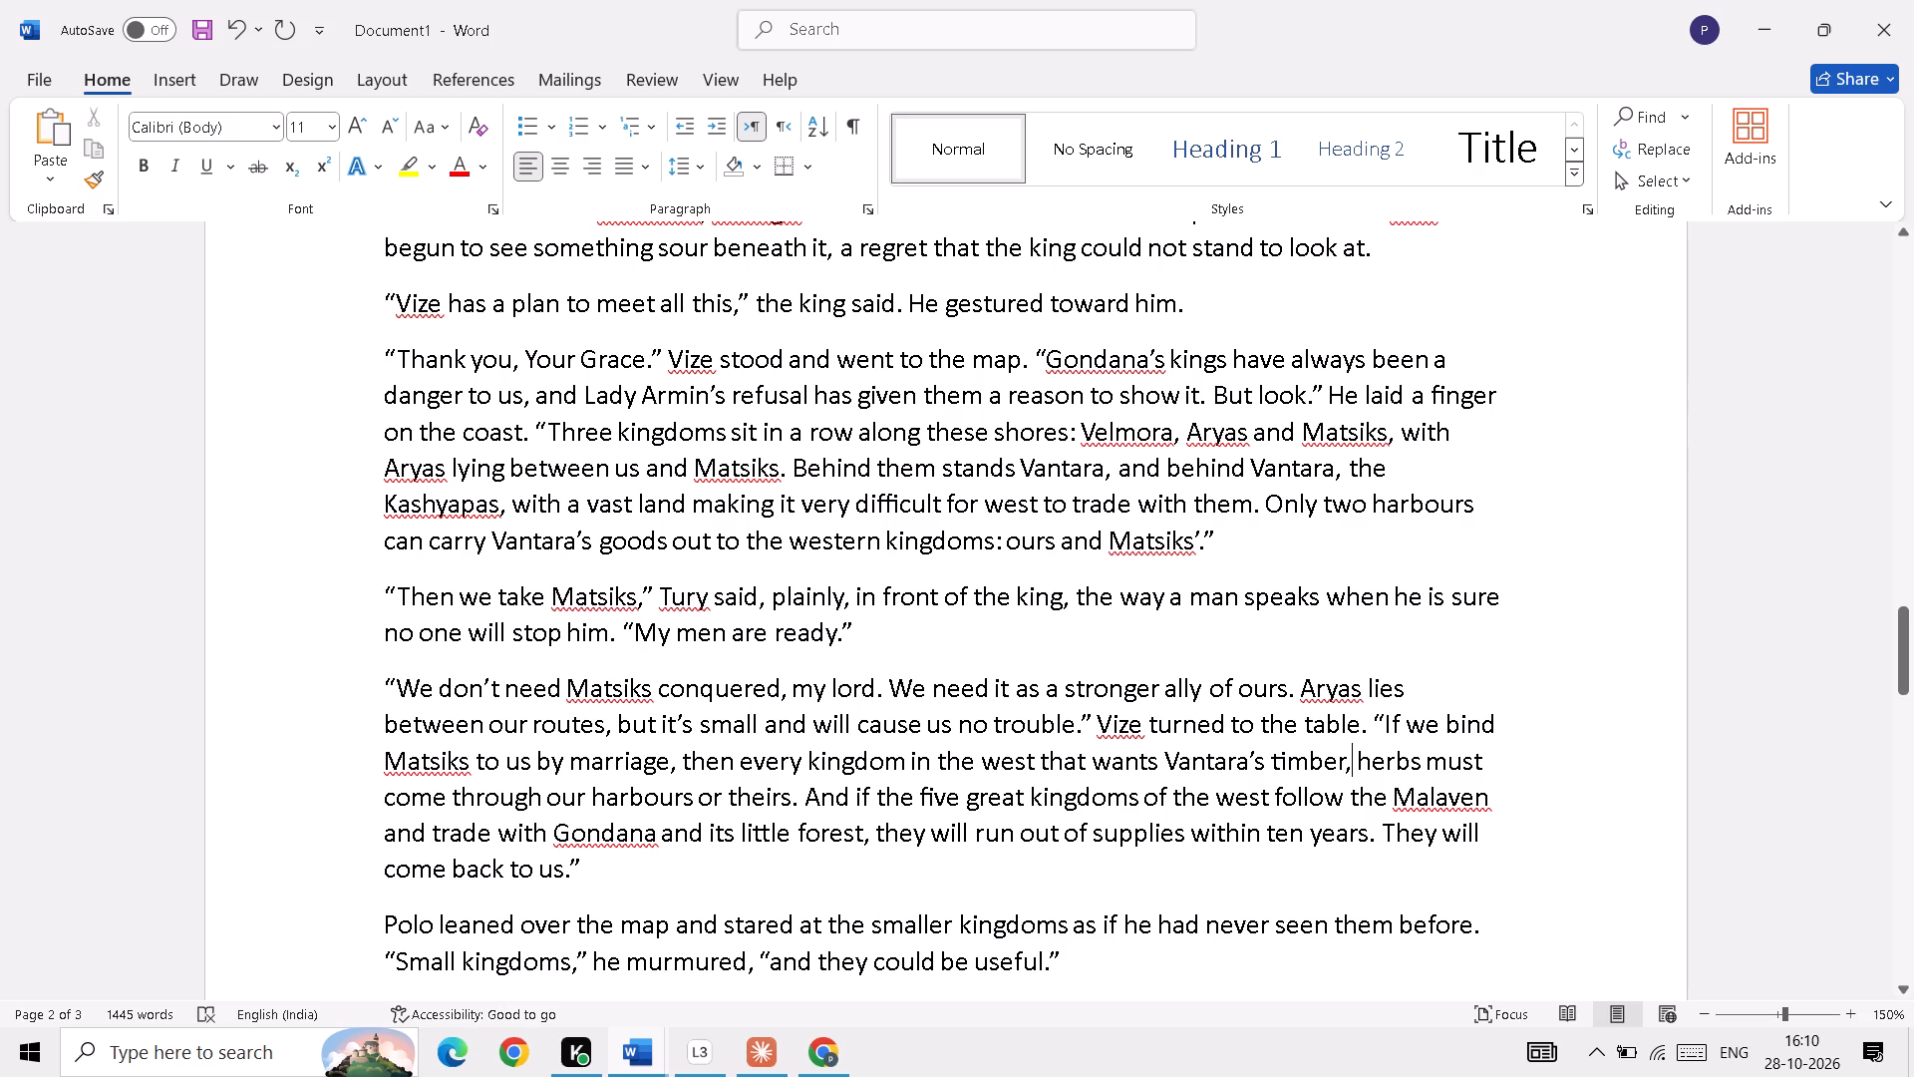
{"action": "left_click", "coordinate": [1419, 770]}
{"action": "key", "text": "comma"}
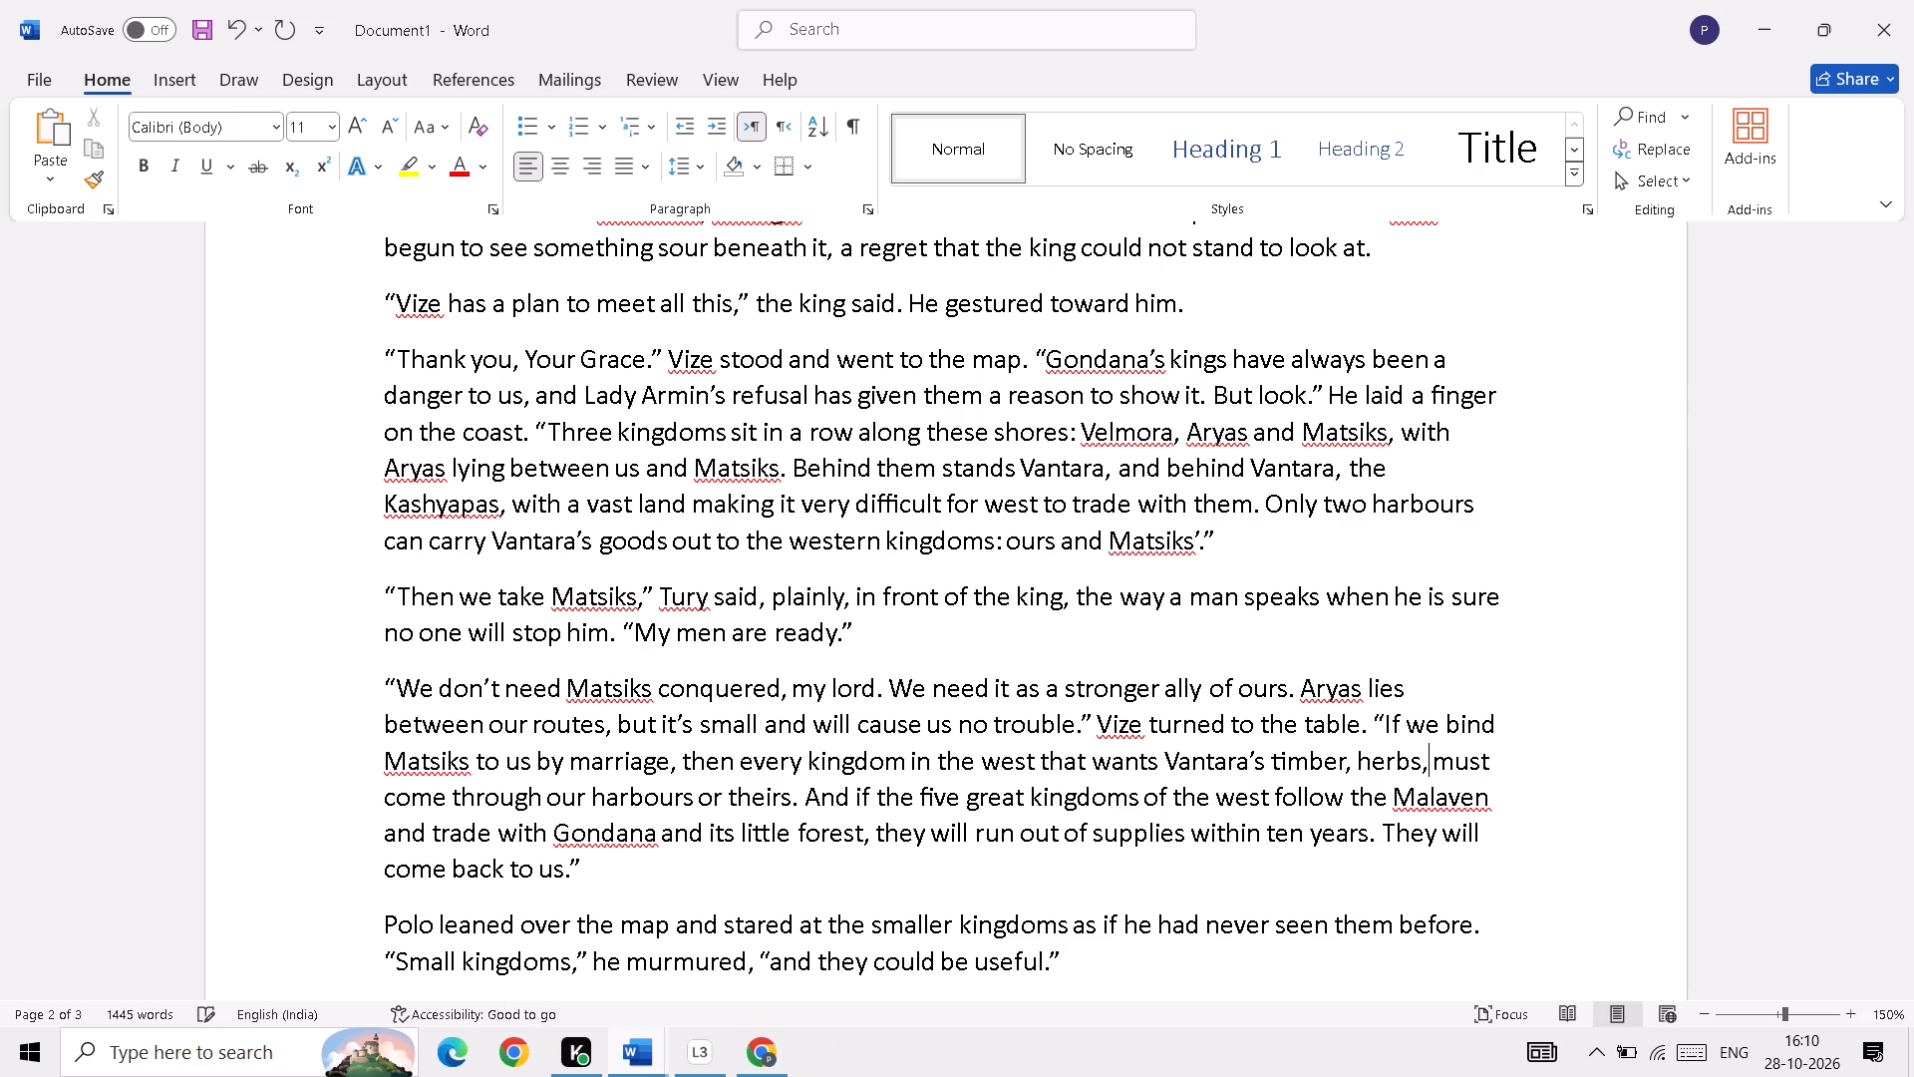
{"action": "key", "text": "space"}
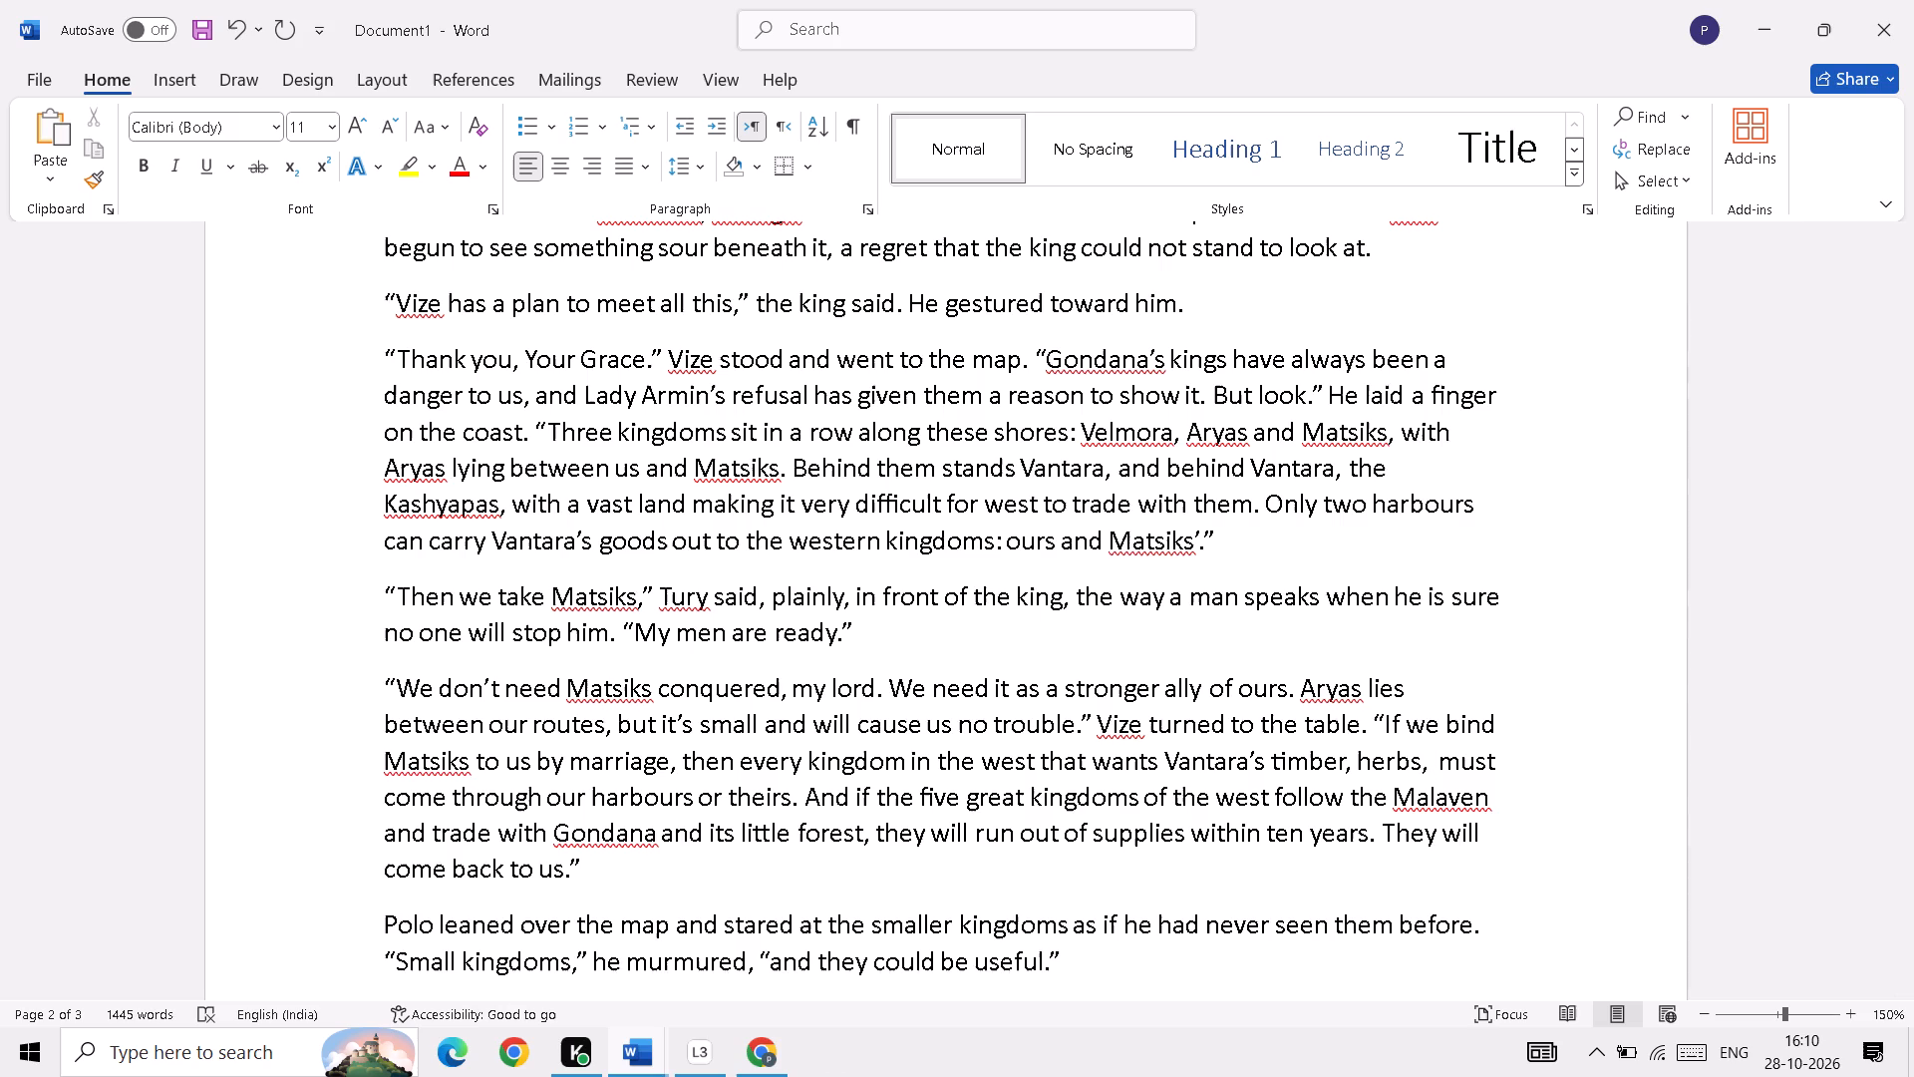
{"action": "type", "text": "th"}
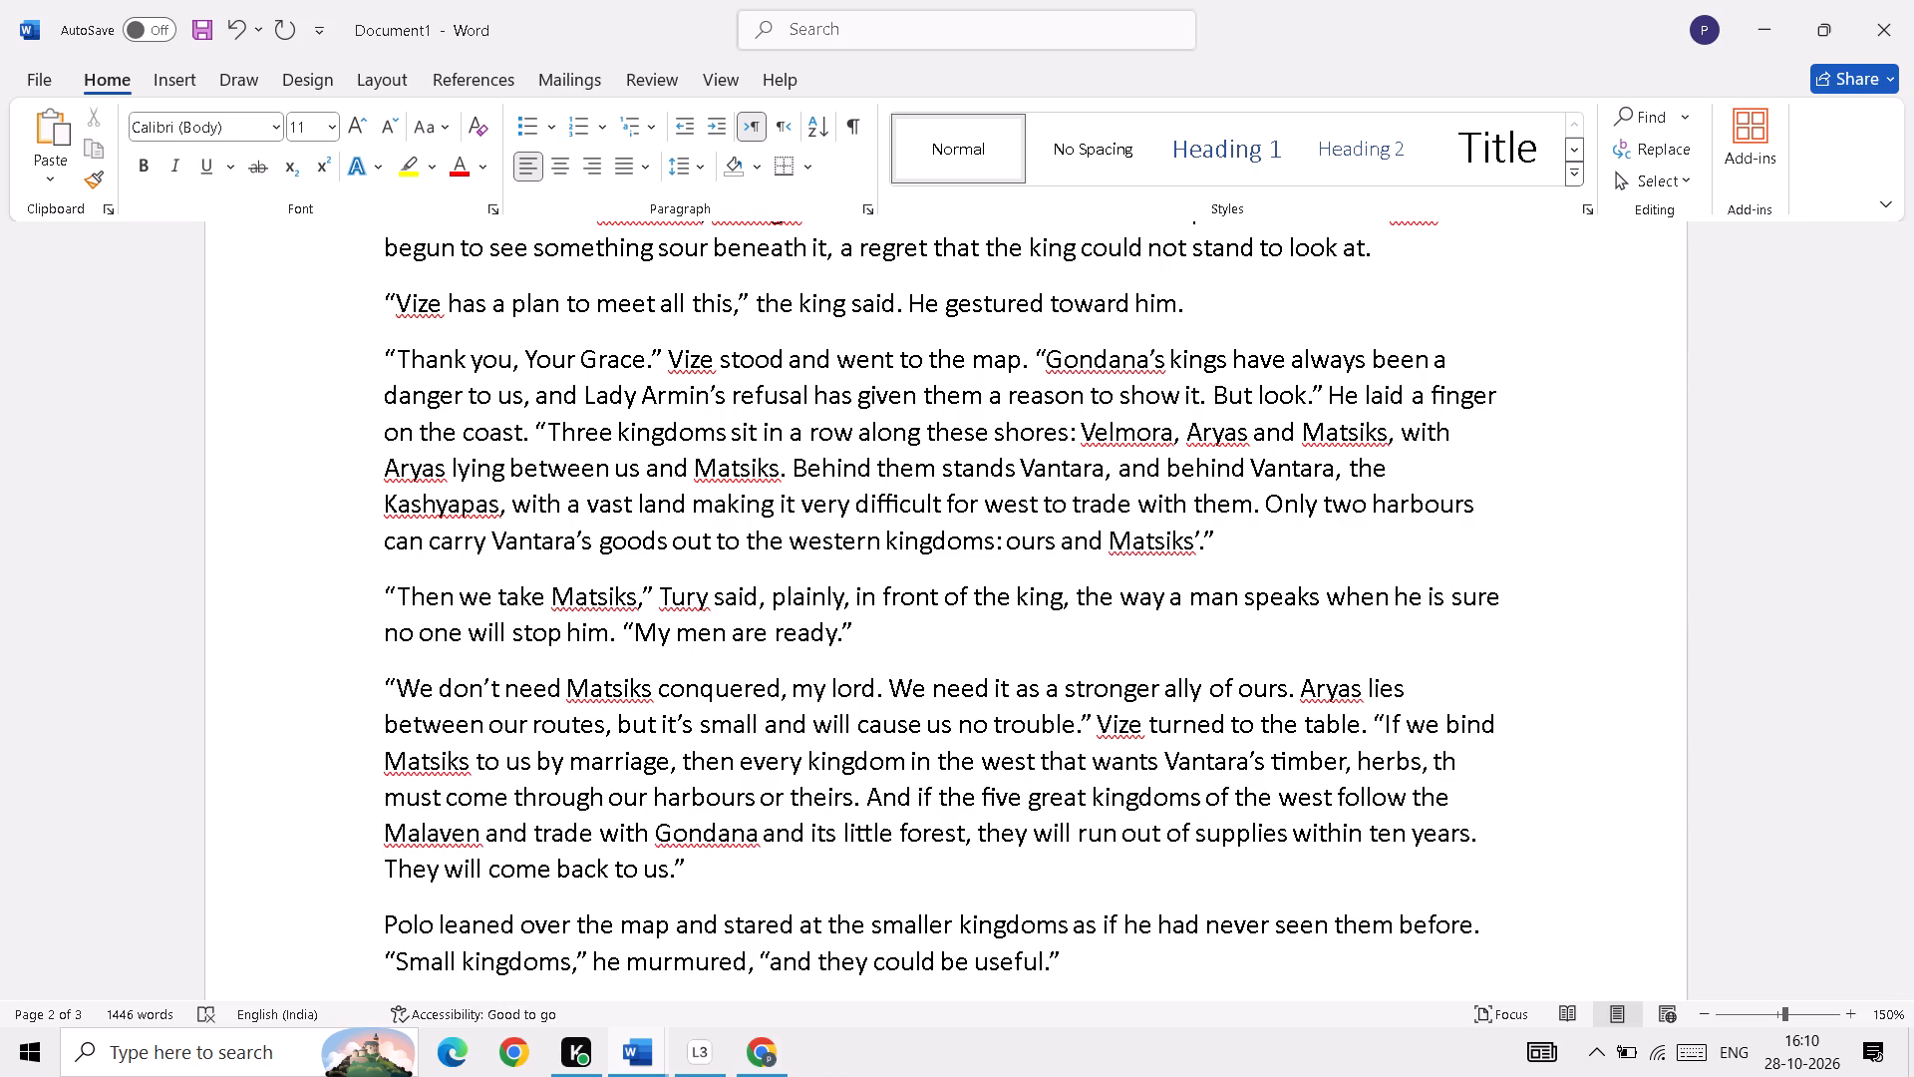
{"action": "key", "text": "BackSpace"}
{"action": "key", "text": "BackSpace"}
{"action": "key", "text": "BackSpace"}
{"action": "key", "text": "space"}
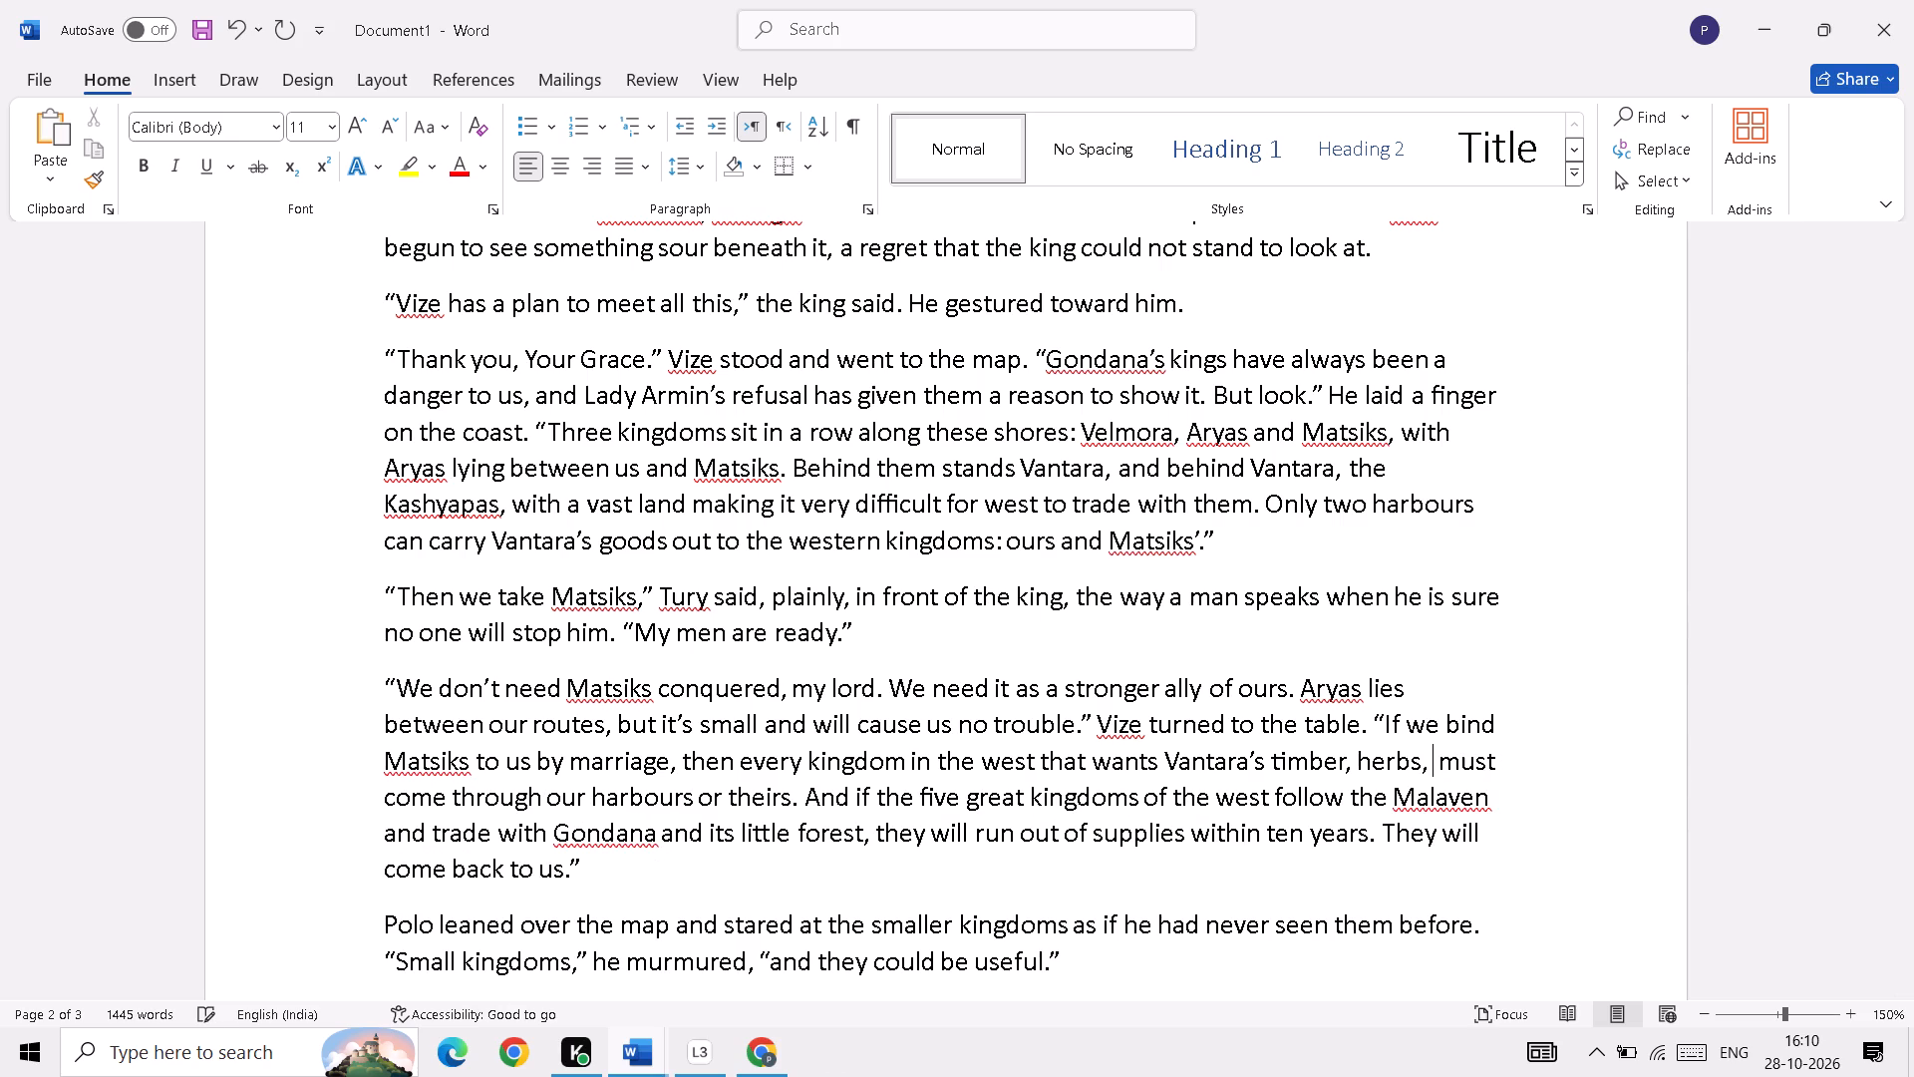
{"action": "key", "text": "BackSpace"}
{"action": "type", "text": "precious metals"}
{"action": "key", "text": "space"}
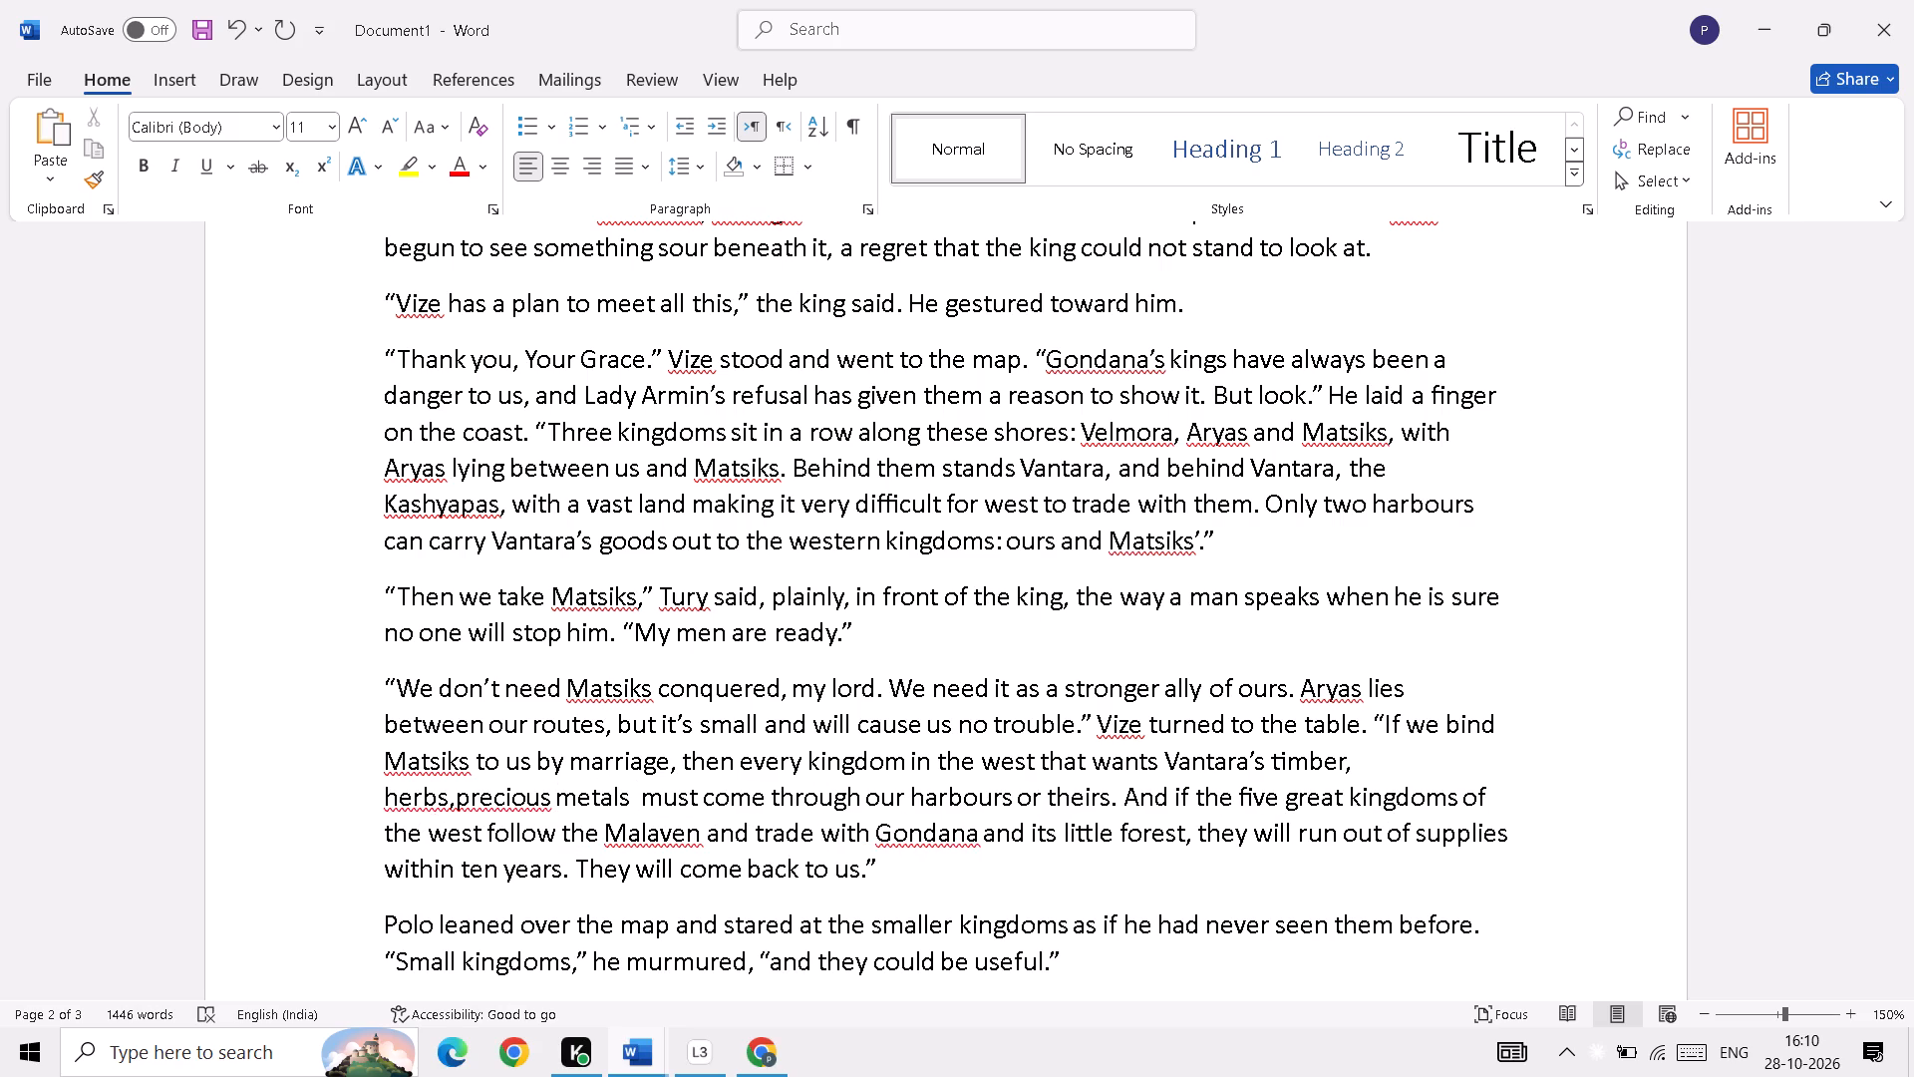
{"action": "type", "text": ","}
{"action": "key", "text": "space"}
Replace the list of goods after "every kingdom in the west that wants" so the phrase reads "Vantaras resources".
{"action": "key", "text": "BackSpace"}
{"action": "key", "text": "BackSpace"}
{"action": "key", "text": "BackSpace"}
{"action": "key", "text": "BackSpace"}
{"action": "key", "text": "BackSpace"}
{"action": "key", "text": "BackSpace"}
{"action": "key", "text": "BackSpace"}
{"action": "key", "text": "BackSpace"}
{"action": "key", "text": "BackSpace"}
{"action": "key", "text": "BackSpace"}
{"action": "key", "text": "BackSpace"}
{"action": "key", "text": "BackSpace"}
{"action": "key", "text": "BackSpace"}
{"action": "key", "text": "BackSpace"}
{"action": "key", "text": "BackSpace"}
{"action": "key", "text": "BackSpace"}
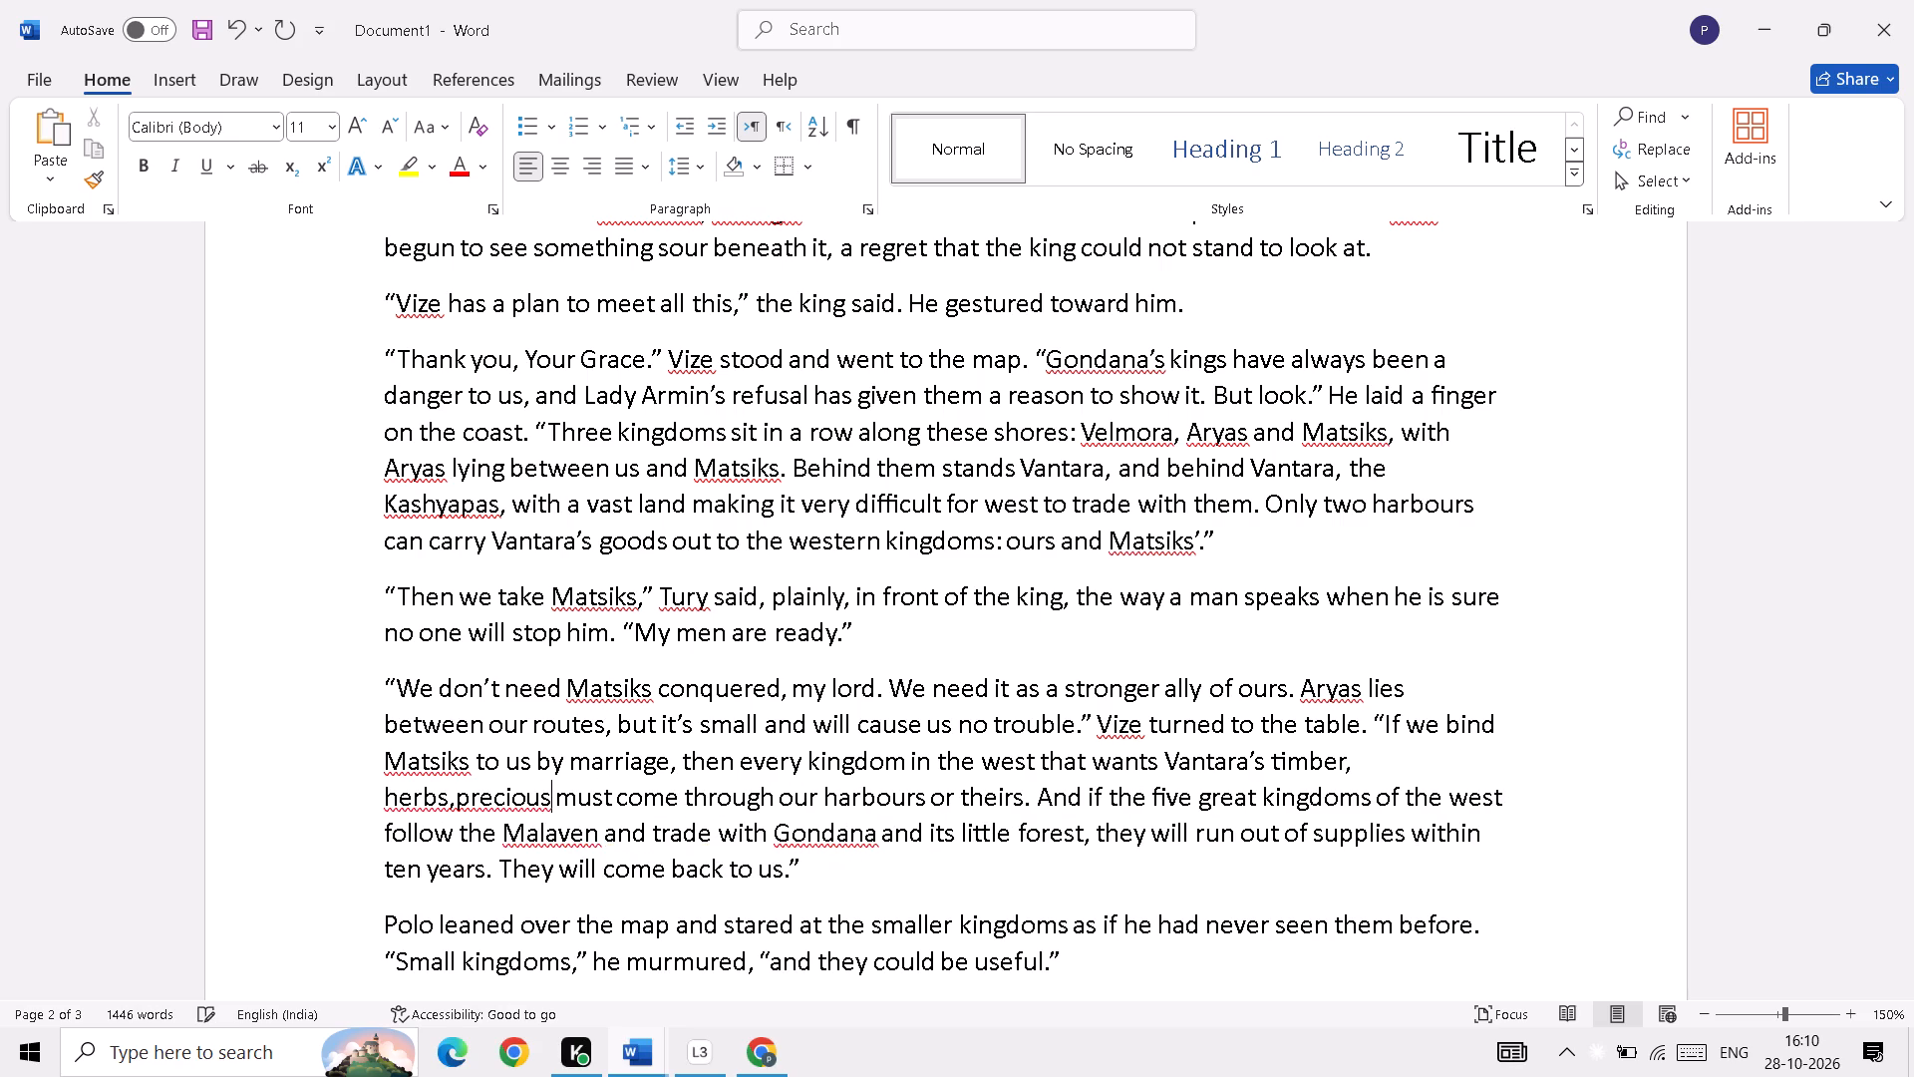
{"action": "key", "text": "BackSpace"}
{"action": "key", "text": "BackSpace"}
{"action": "key", "text": "BackSpace"}
{"action": "key", "text": "BackSpace"}
{"action": "key", "text": "BackSpace"}
{"action": "key", "text": "BackSpace"}
{"action": "key", "text": "BackSpace"}
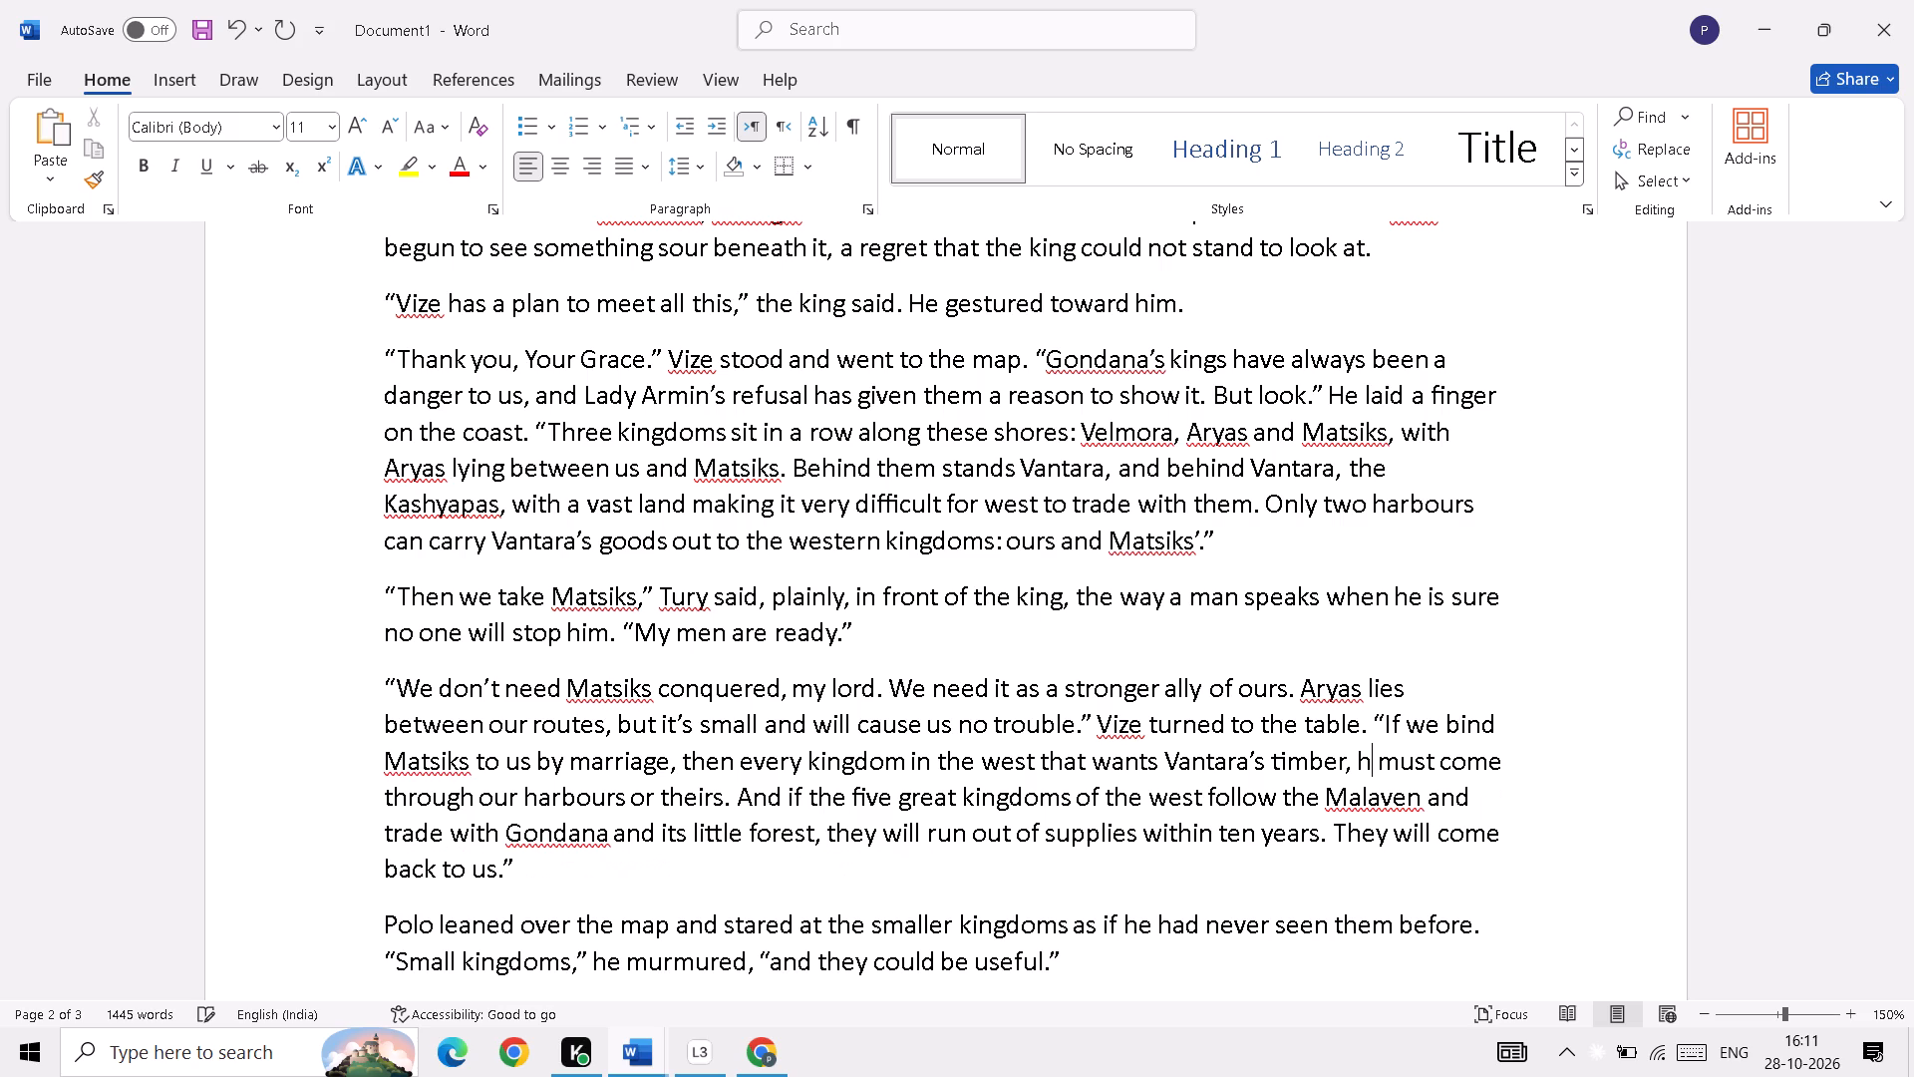
{"action": "key", "text": "BackSpace"}
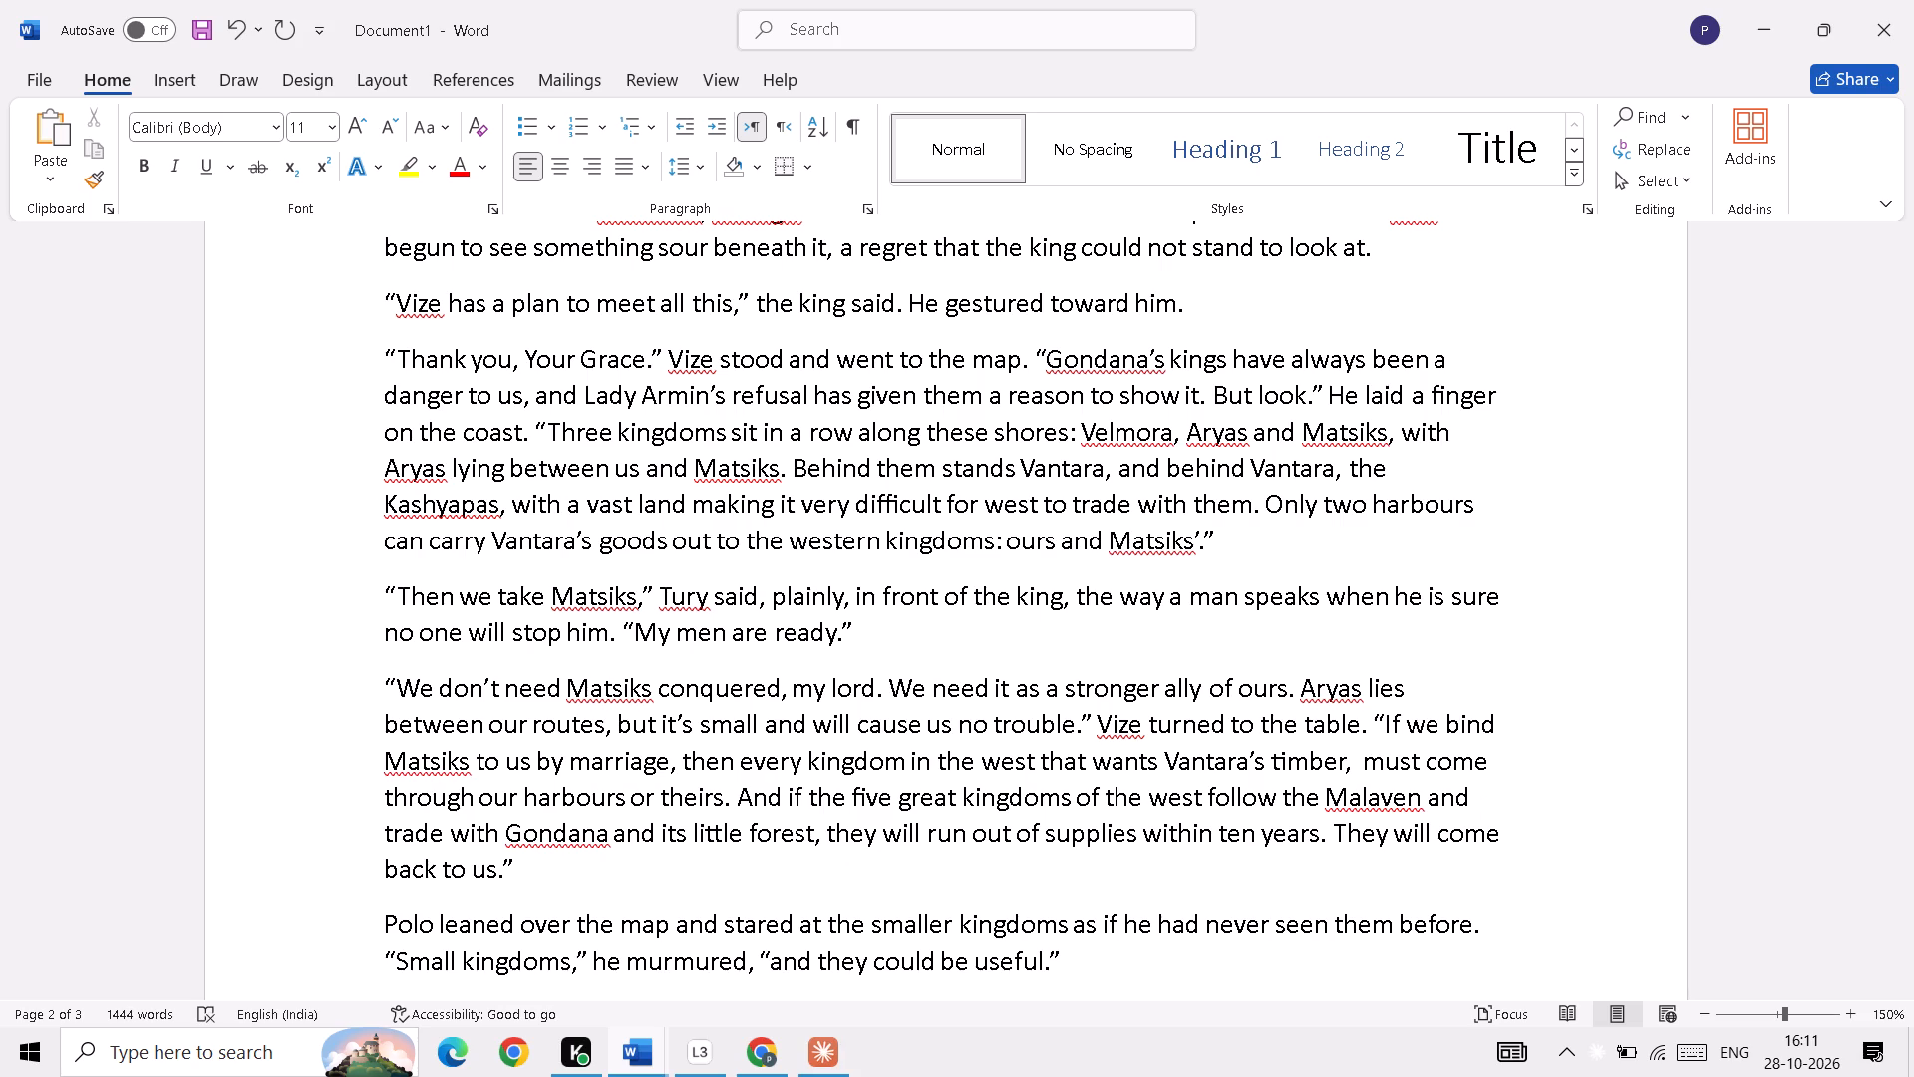
{"action": "key", "text": "ctrl+z"}
{"action": "key", "text": "BackSpace"}
{"action": "key", "text": "BackSpace"}
{"action": "key", "text": "BackSpace"}
{"action": "key", "text": "BackSpace"}
{"action": "key", "text": "BackSpace"}
{"action": "key", "text": "BackSpace"}
{"action": "key", "text": "BackSpace"}
{"action": "key", "text": "BackSpace"}
{"action": "key", "text": "BackSpace"}
{"action": "key", "text": "BackSpace"}
{"action": "key", "text": "BackSpace"}
{"action": "key", "text": "BackSpace"}
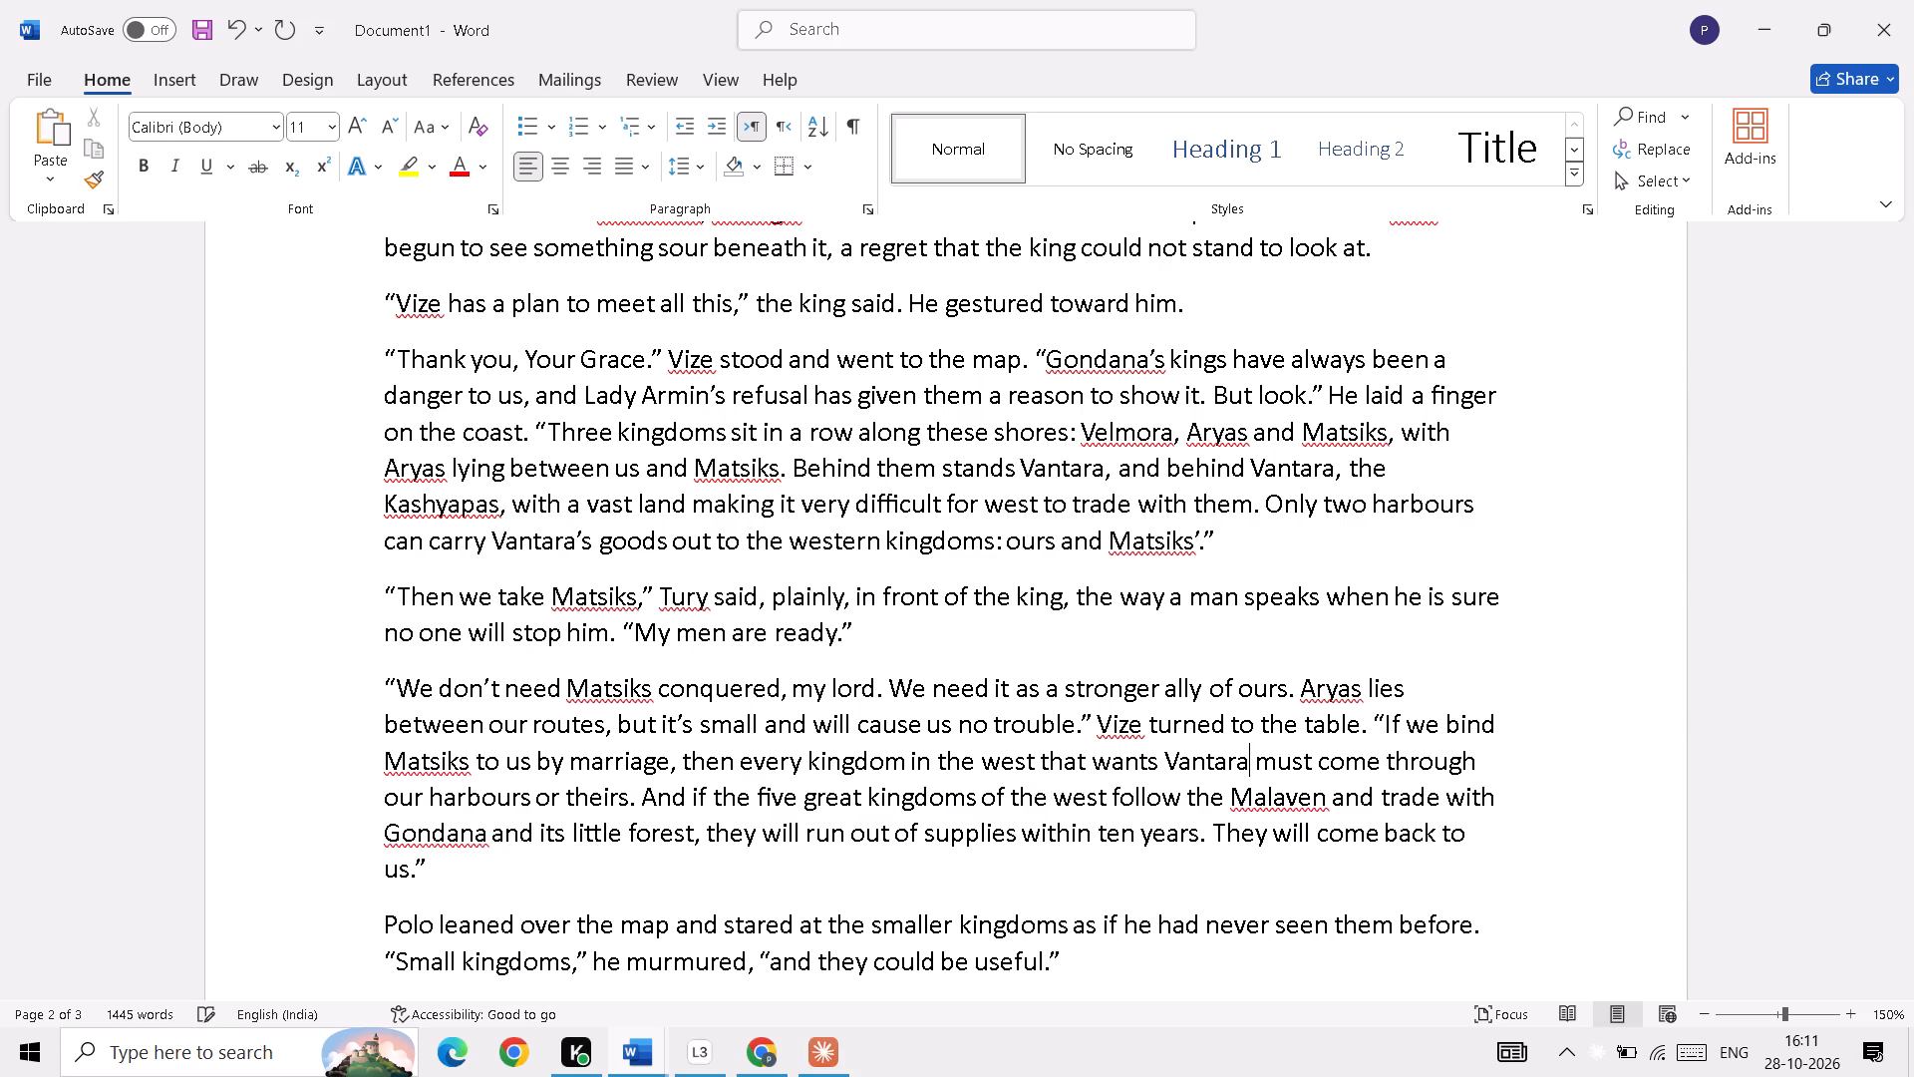
{"action": "type", "text": "s resources"}
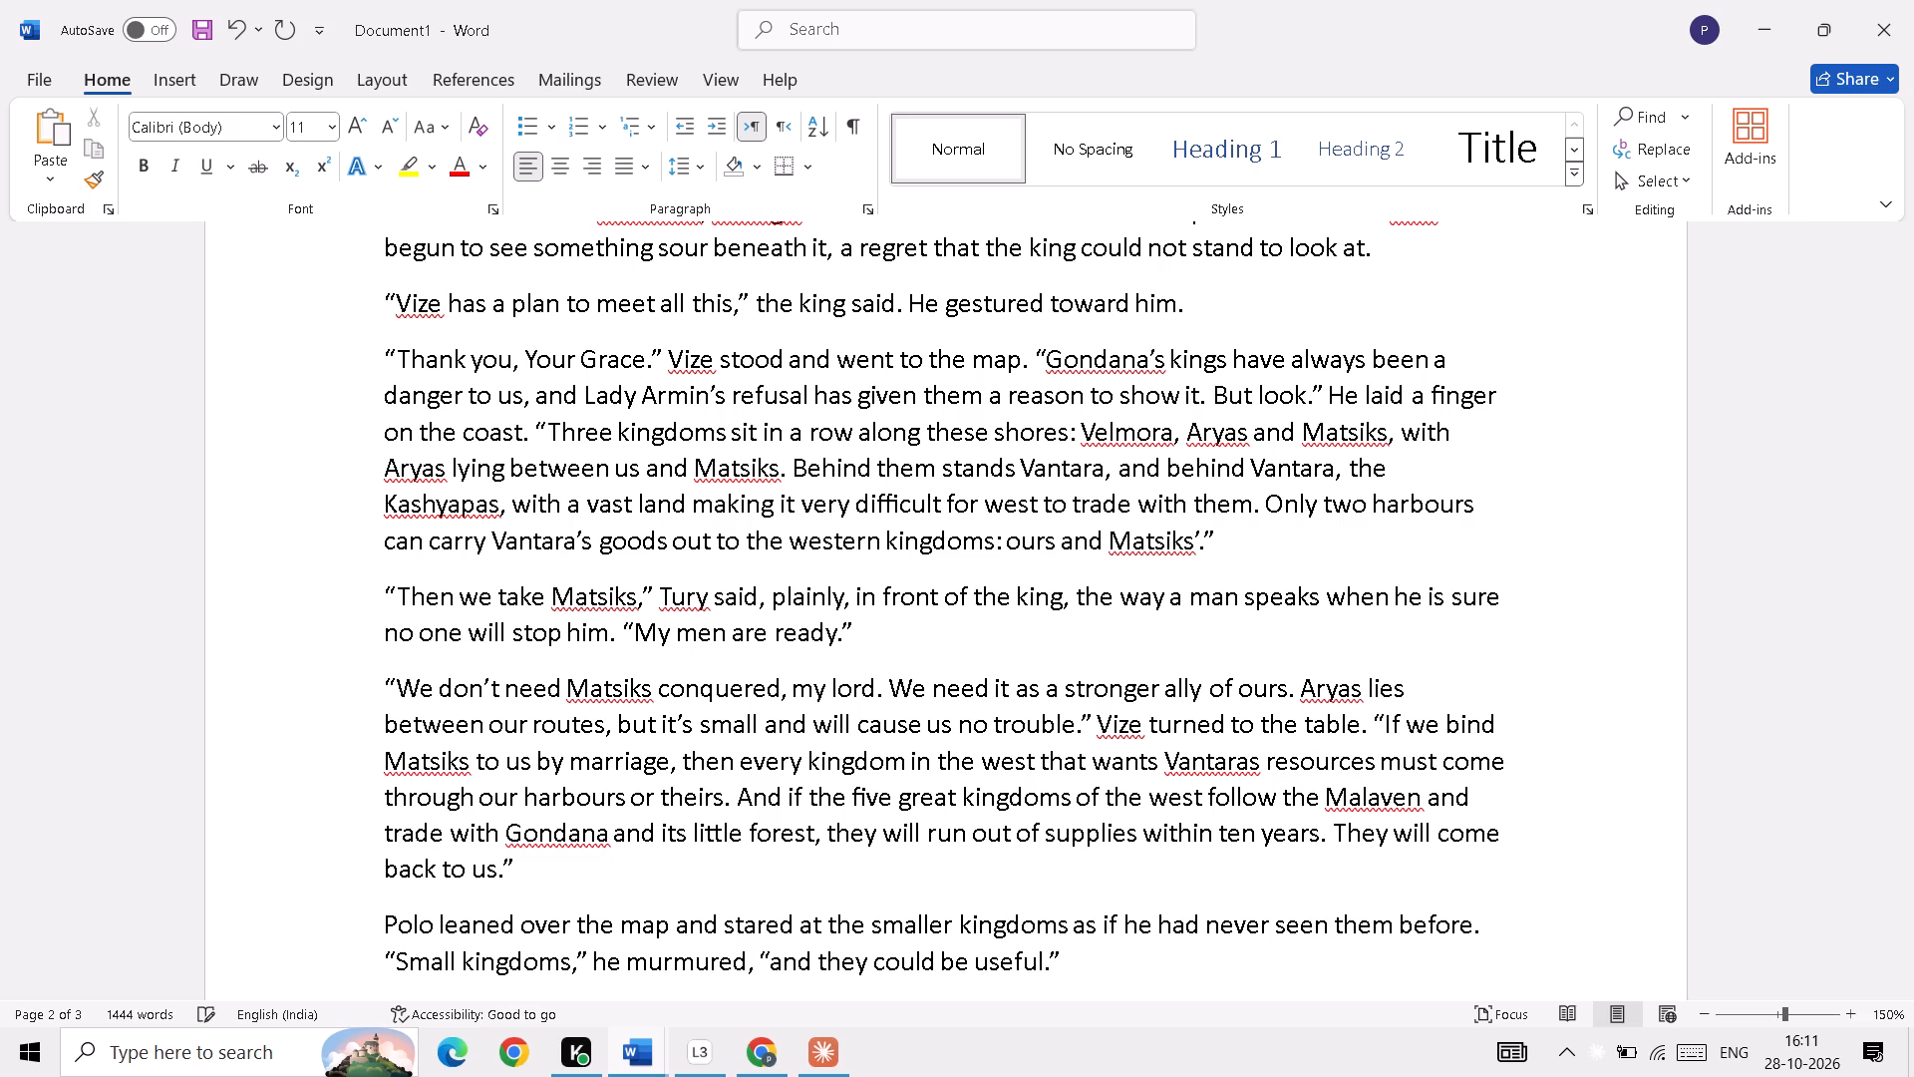
Correct "Vantaras" to "Vantara's" in Vize's marriage-alliance speech.
{"action": "double_click", "coordinate": [1216, 770]}
{"action": "right_click", "coordinate": [1216, 770]}
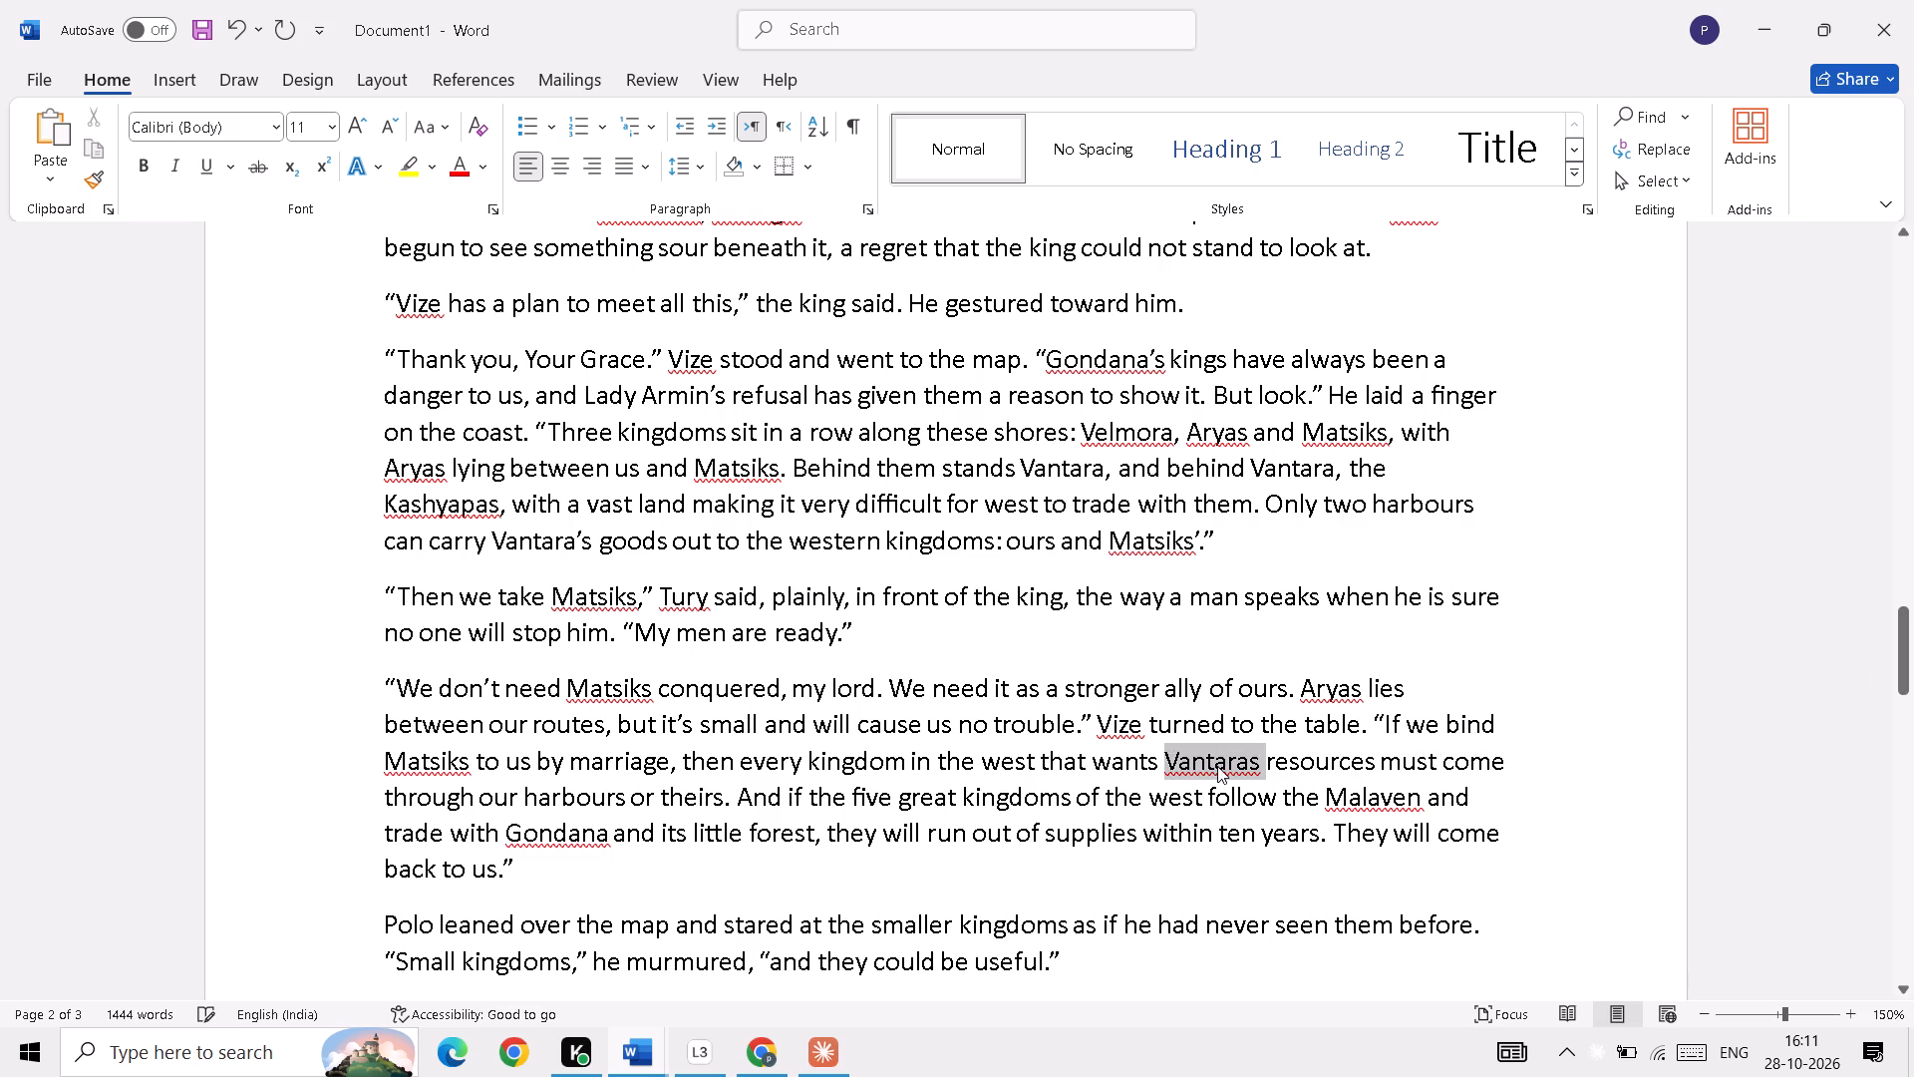
{"action": "left_click", "coordinate": [1174, 227]}
{"action": "left_click", "coordinate": [1333, 770]}
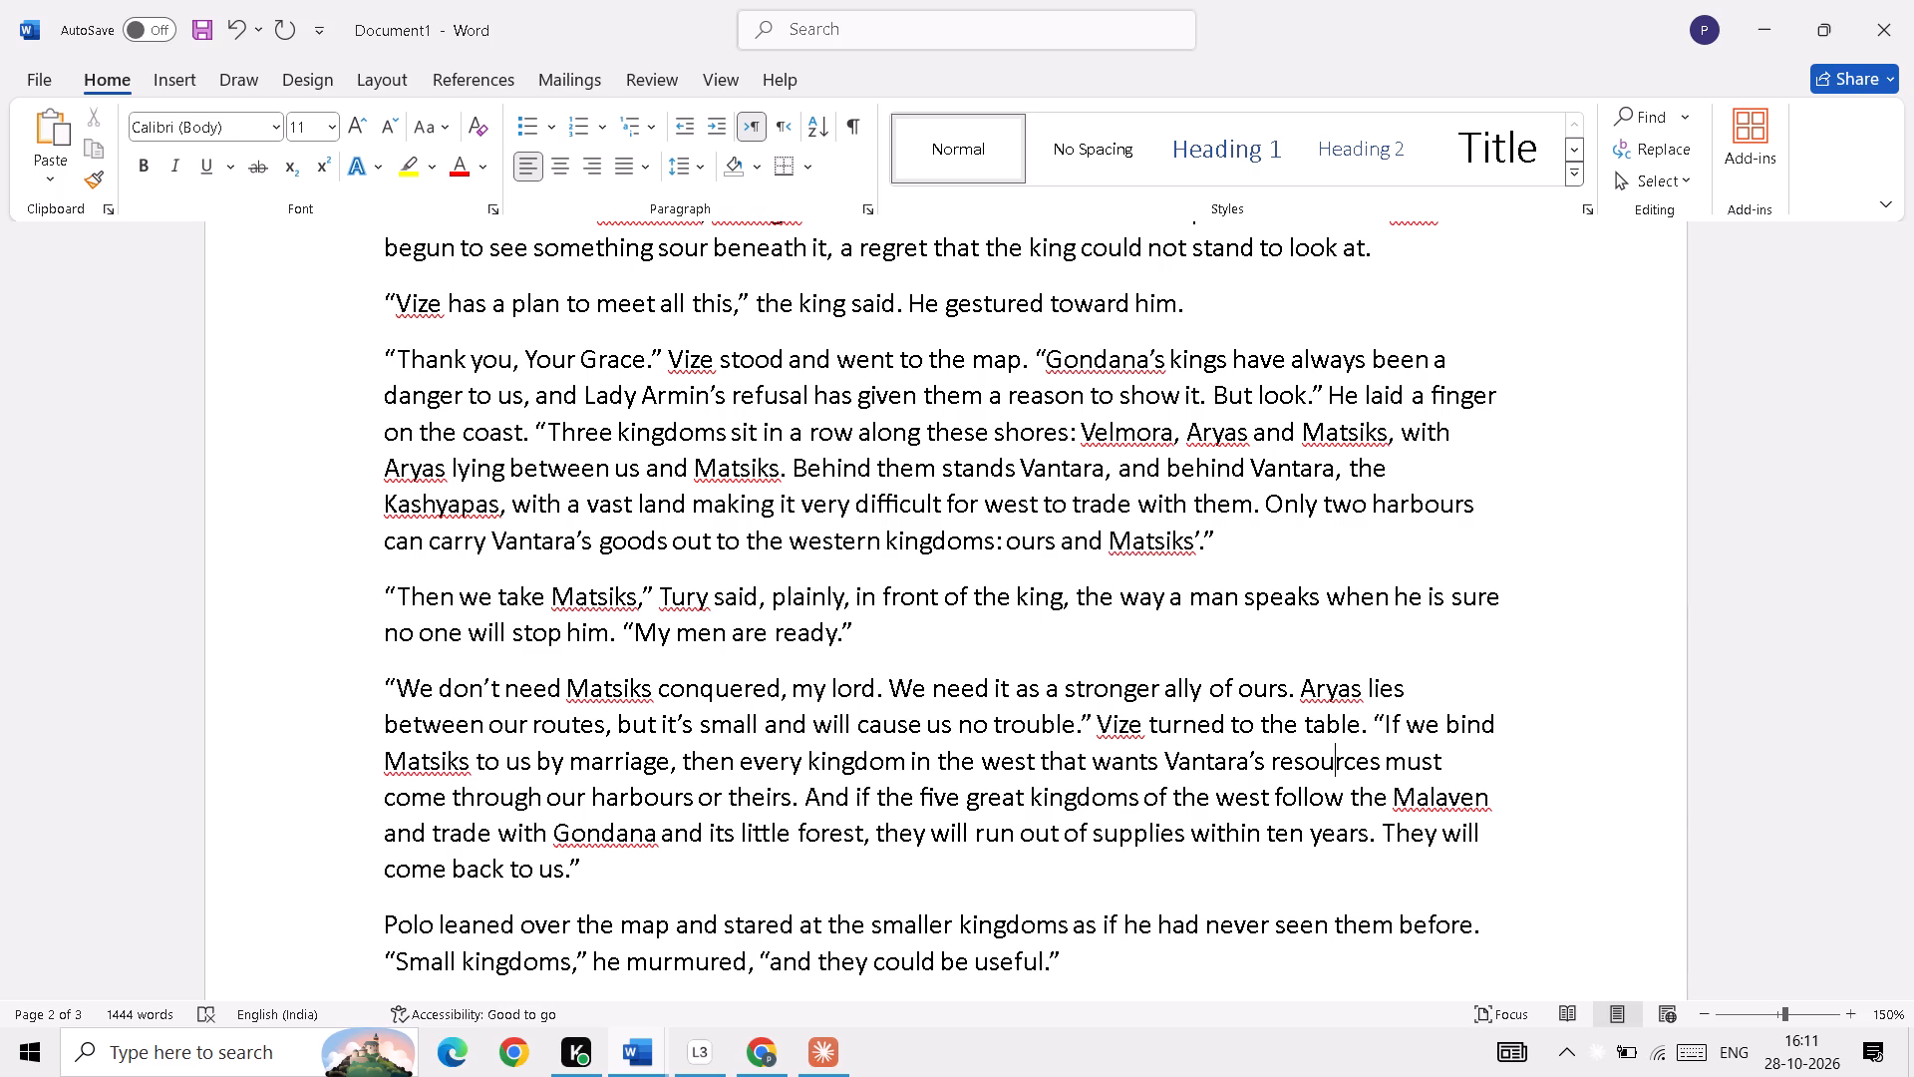
{"action": "scroll", "coordinate": [823, 687], "scroll_direction": "down", "scroll_amount": 1}
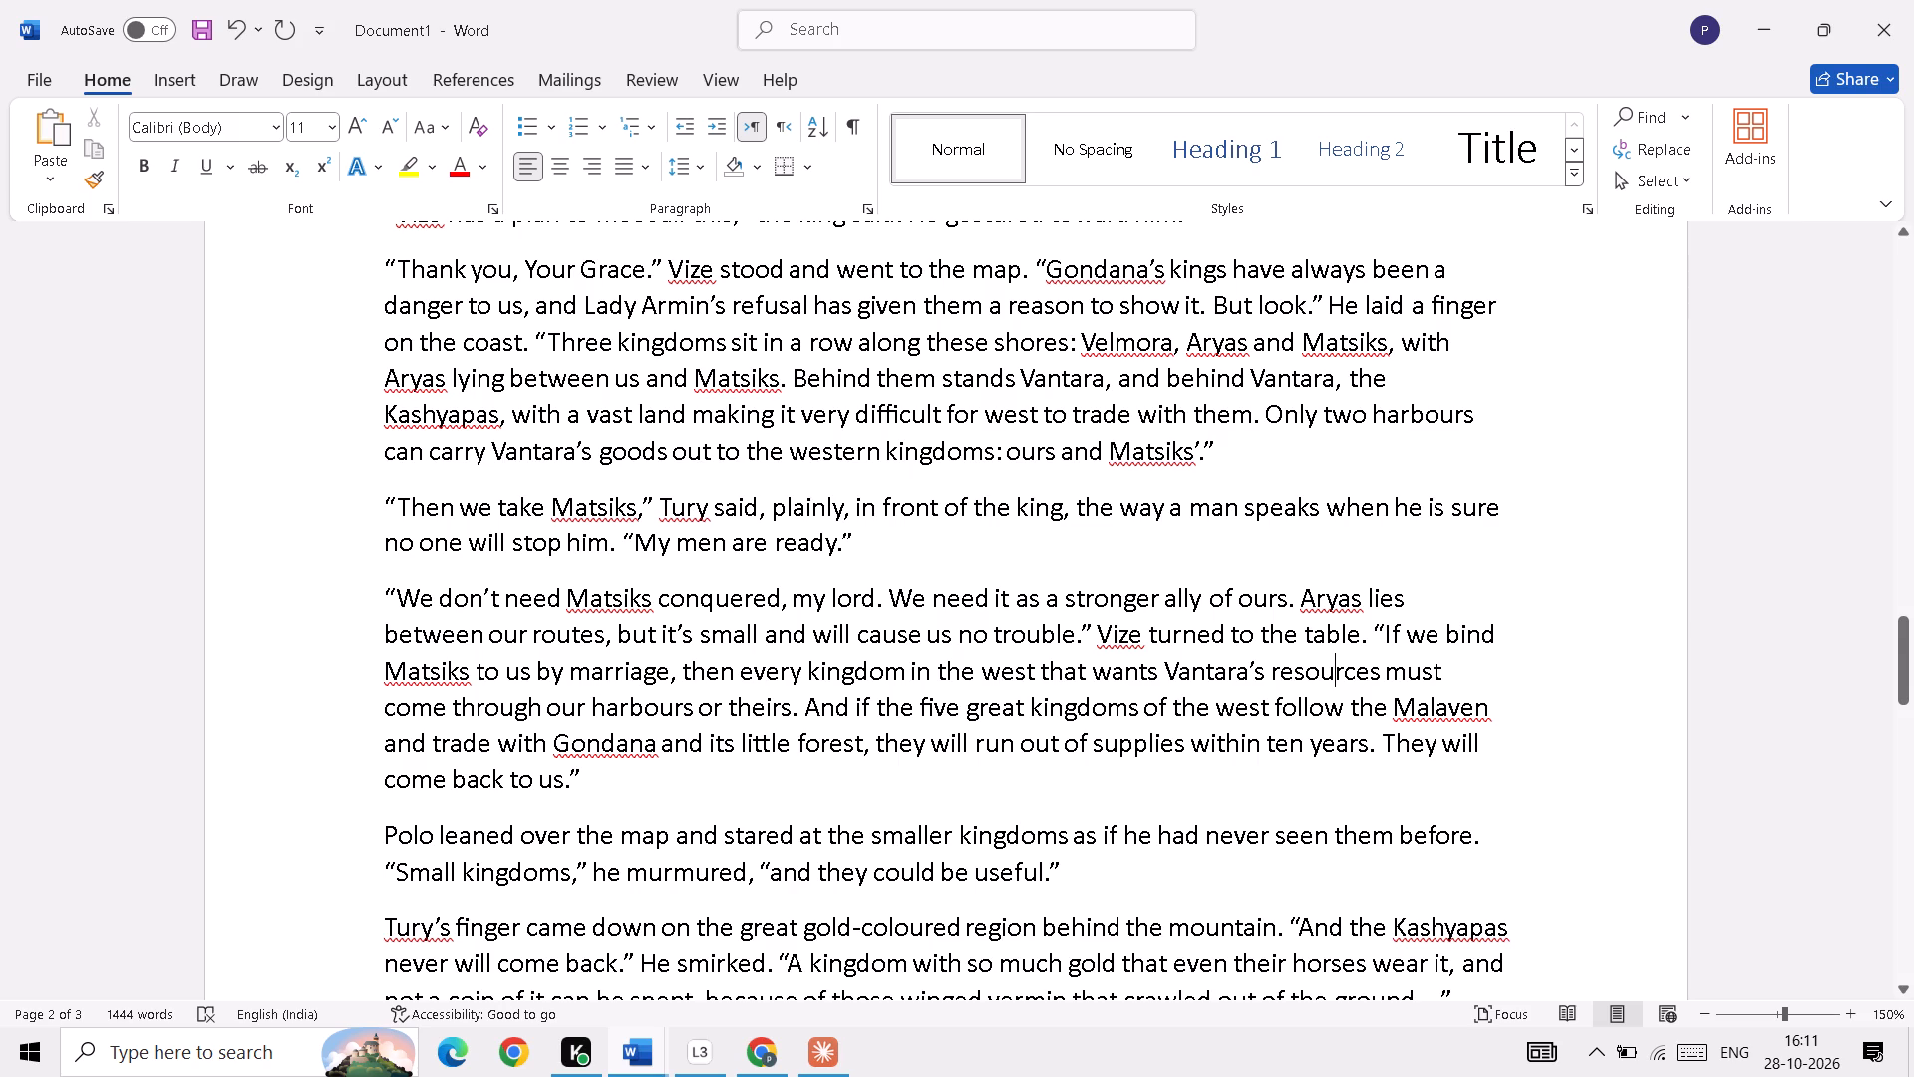
{"action": "scroll", "coordinate": [896, 878], "scroll_direction": "down", "scroll_amount": 2}
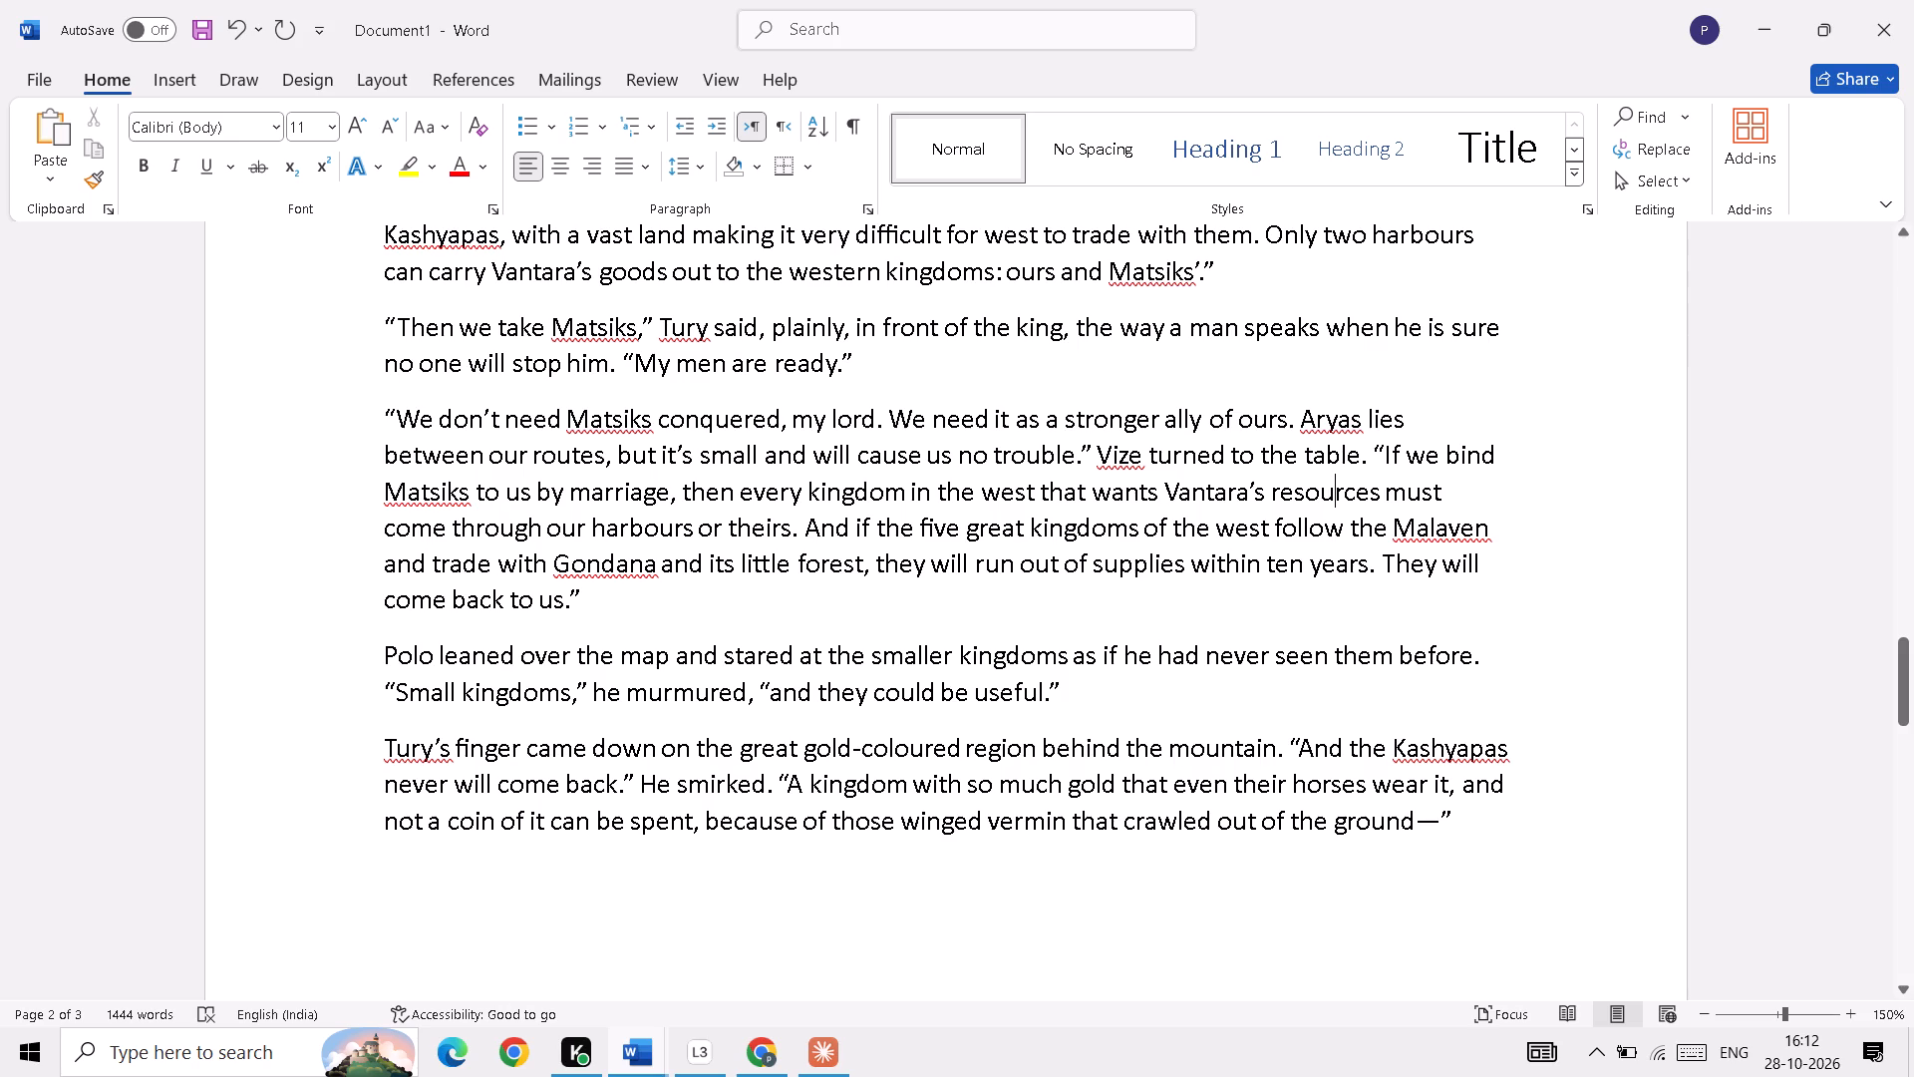
{"action": "scroll", "coordinate": [1135, 823], "scroll_direction": "down", "scroll_amount": 6}
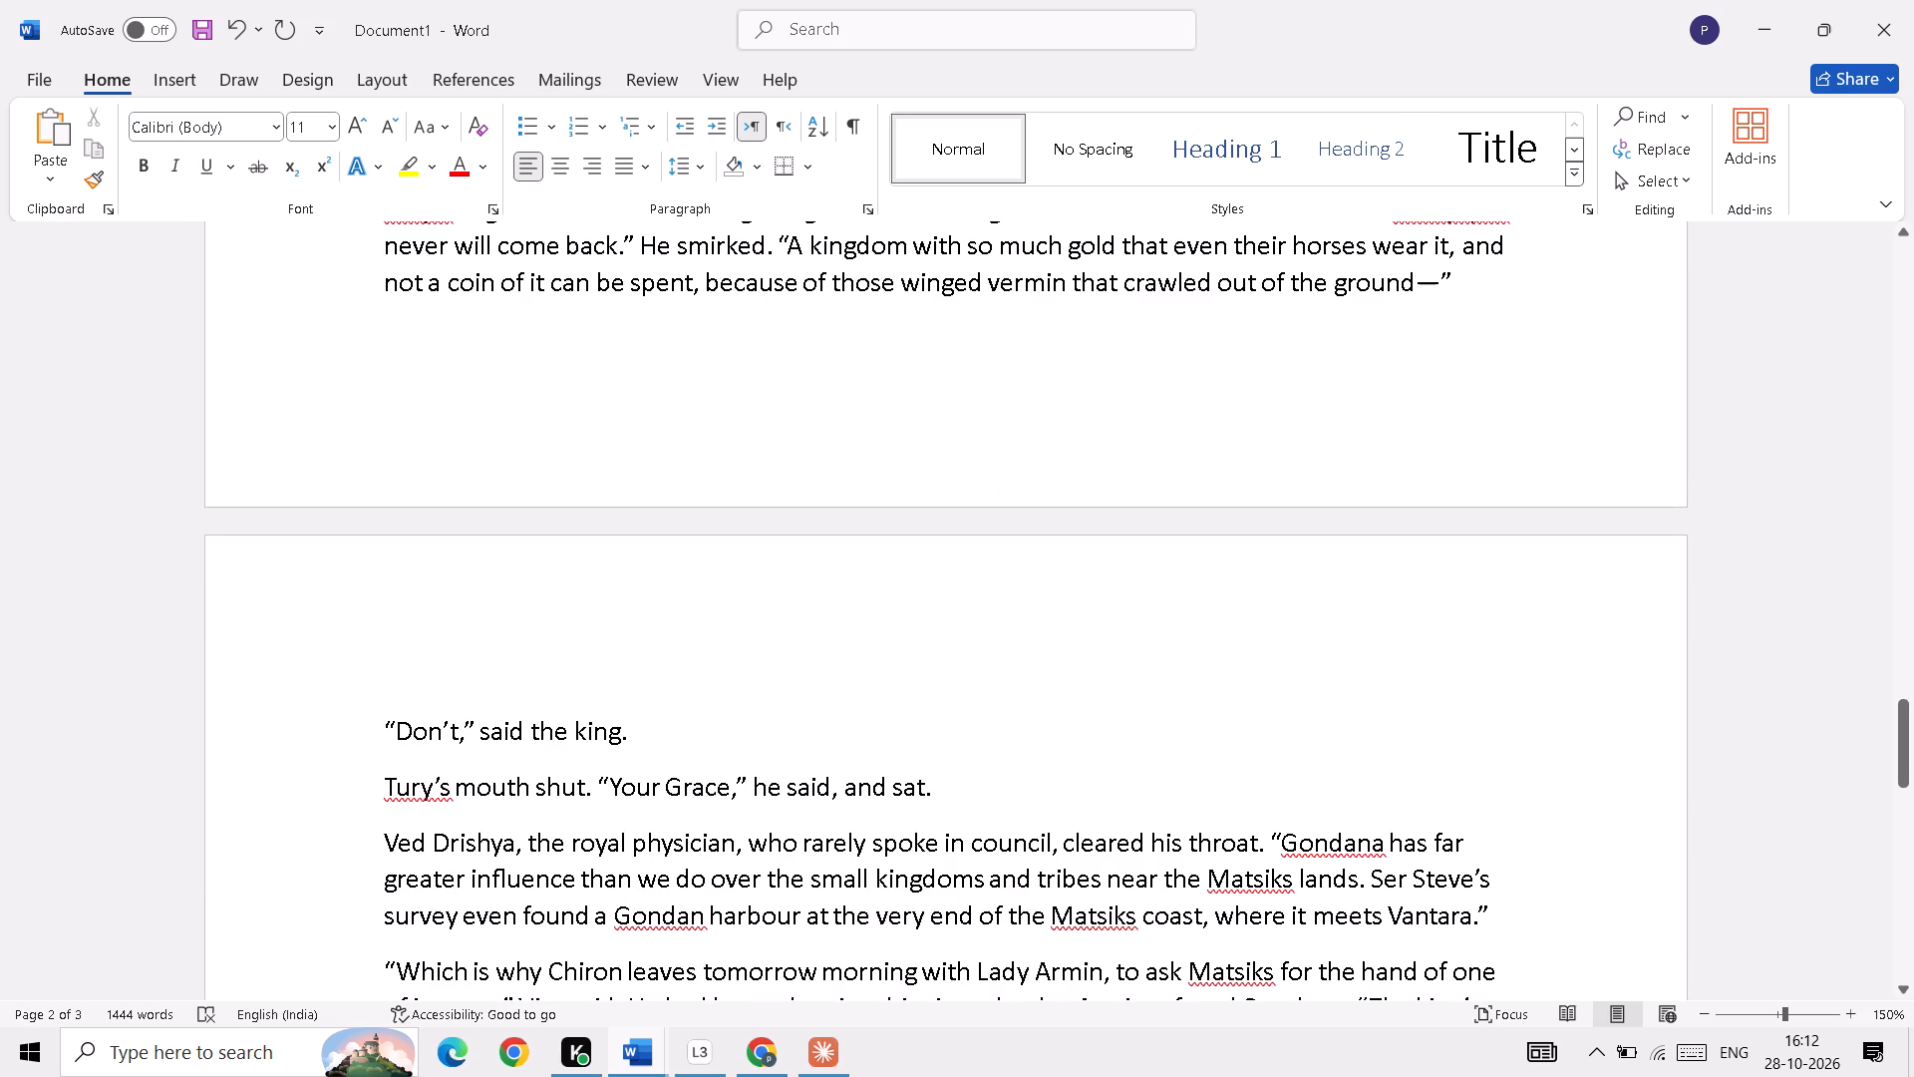
{"action": "scroll", "coordinate": [1138, 818], "scroll_direction": "down", "scroll_amount": 1}
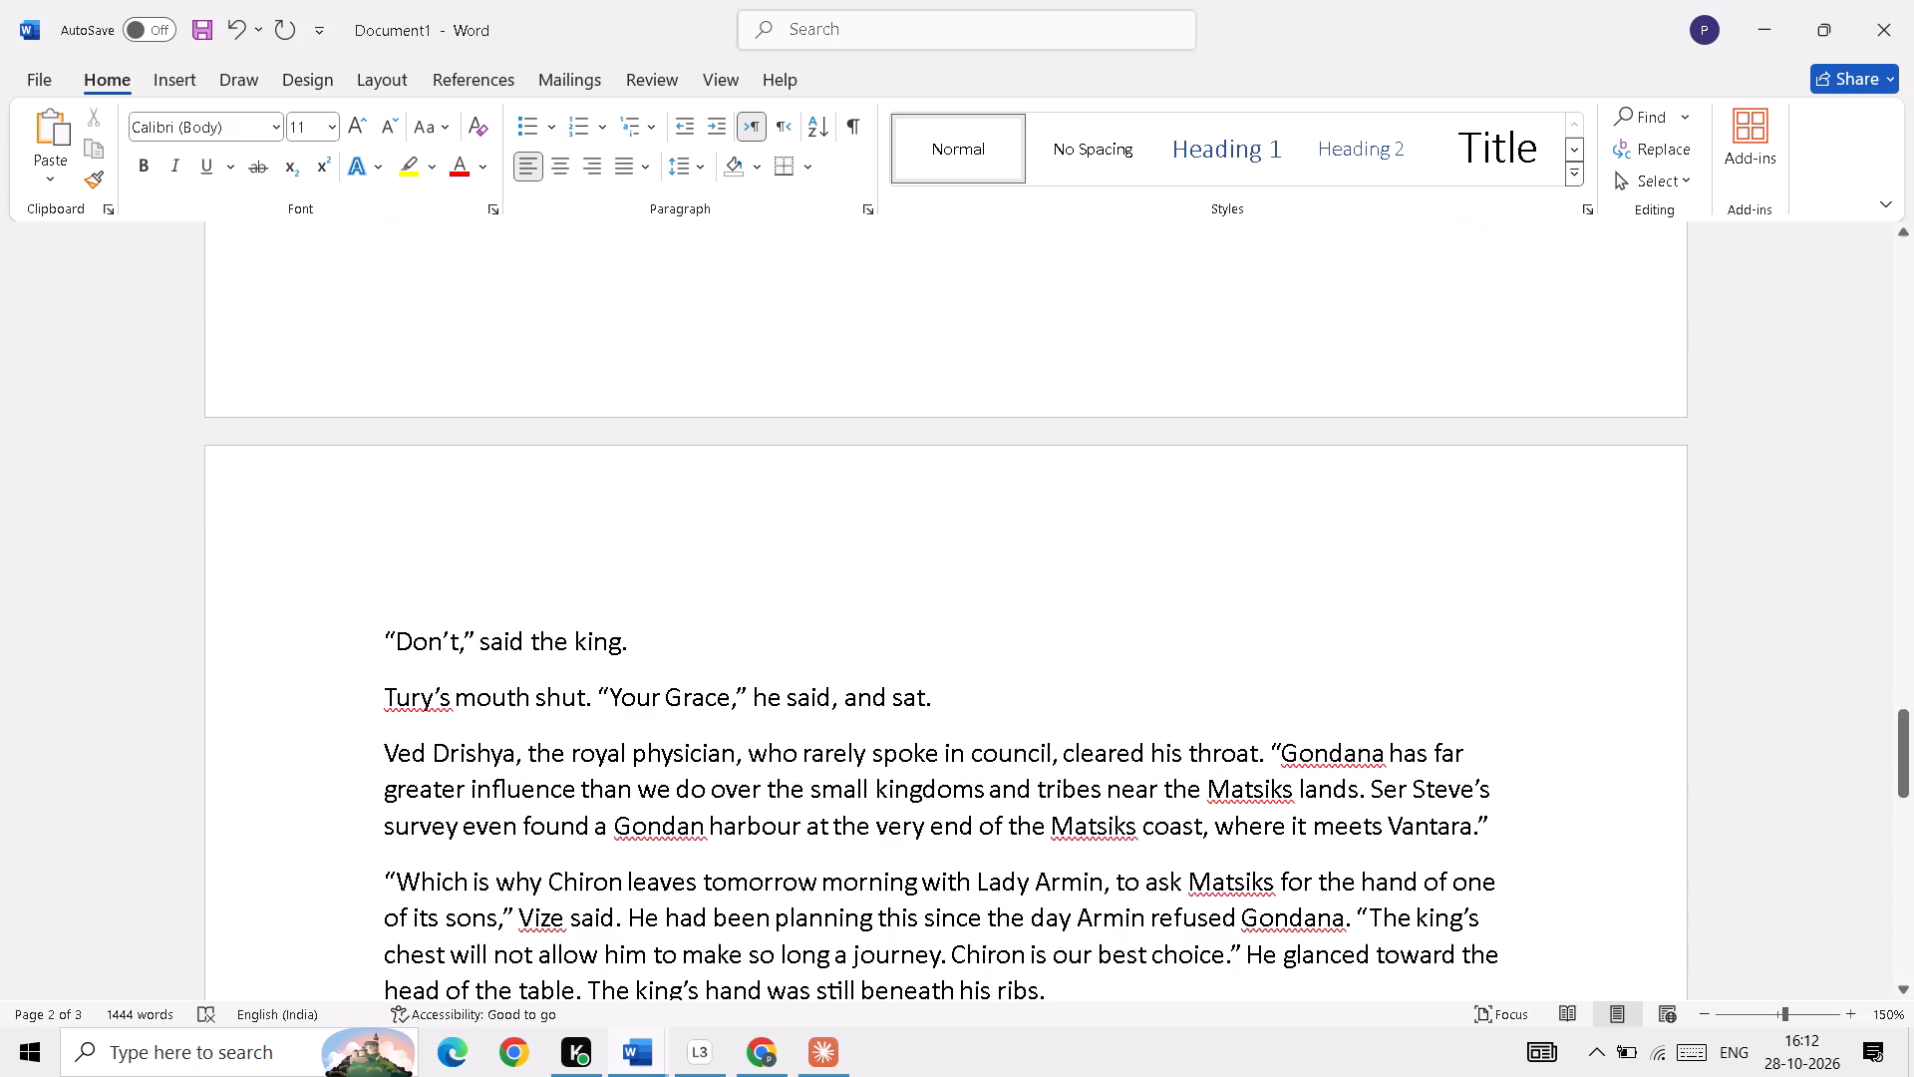
{"action": "scroll", "coordinate": [1138, 818], "scroll_direction": "down", "scroll_amount": 1}
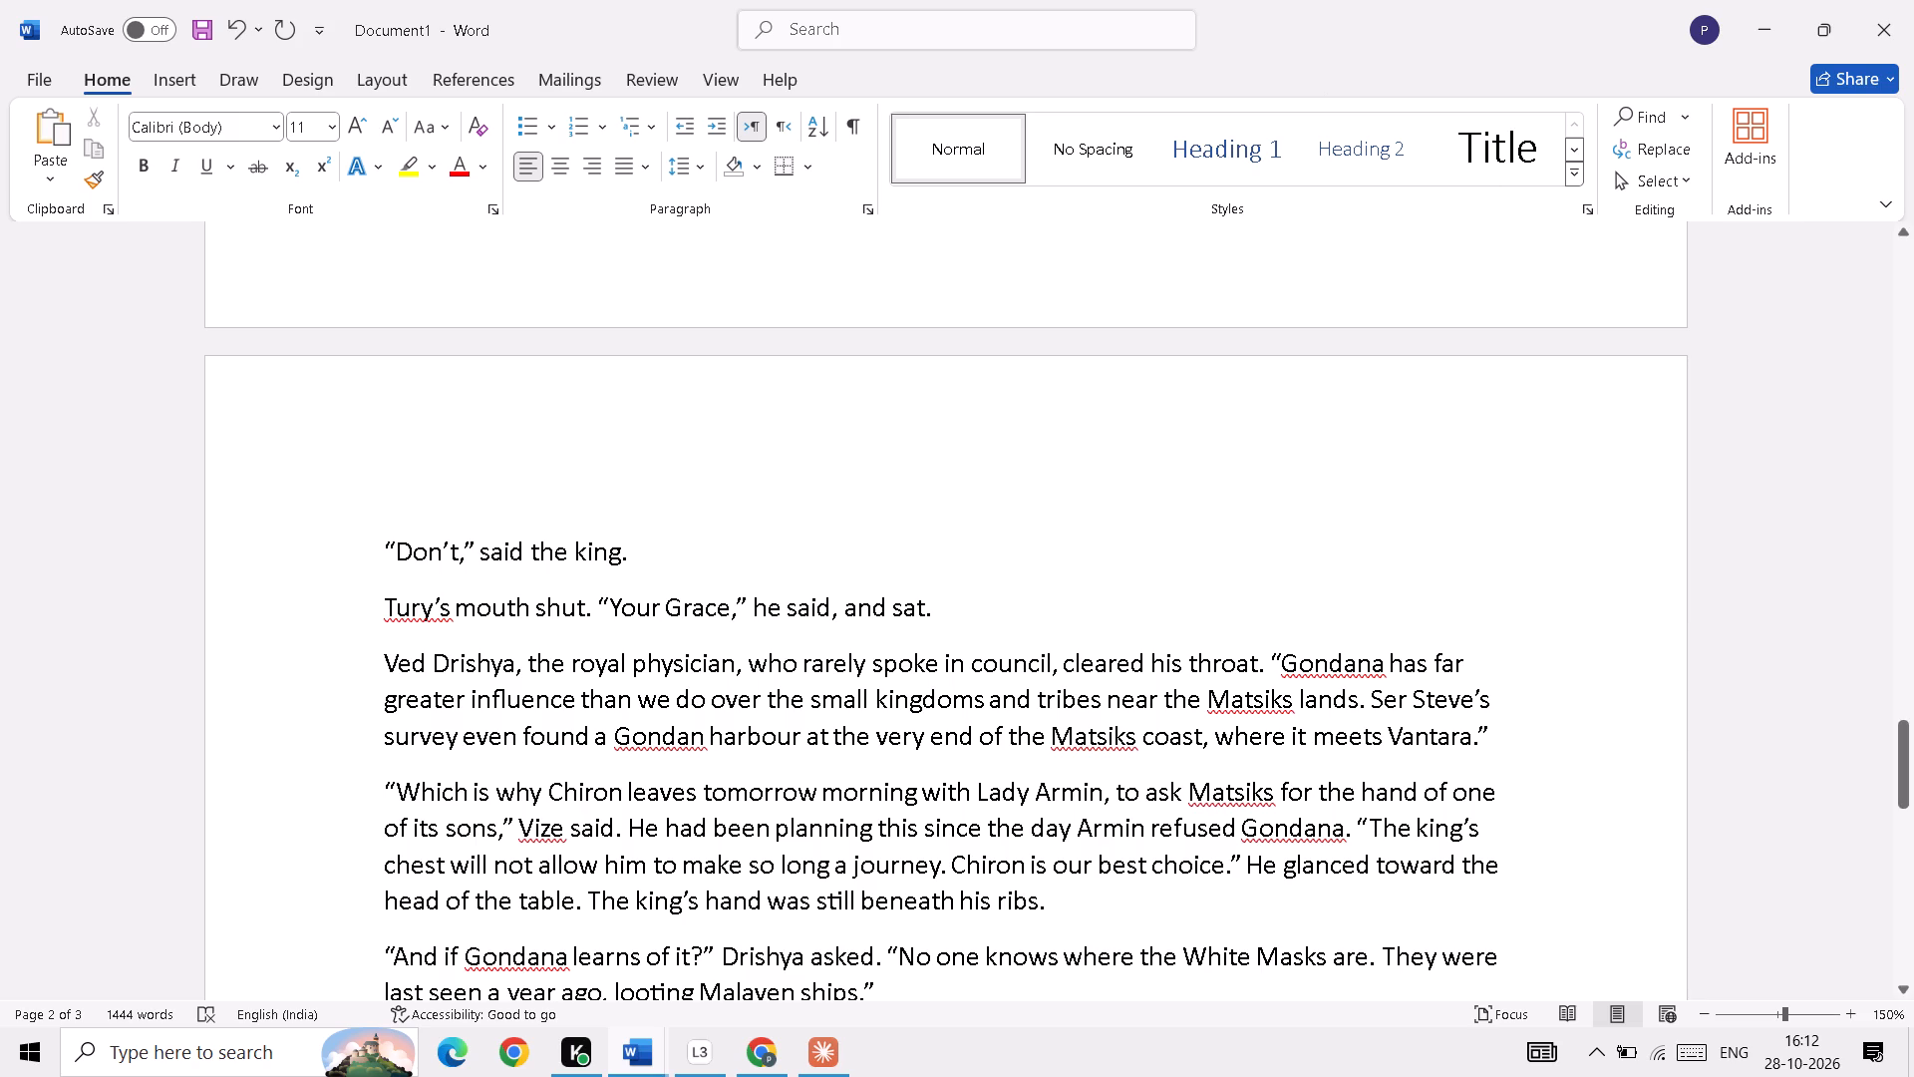
{"action": "left_click", "coordinate": [704, 746]}
{"action": "key", "text": "BackSpace"}
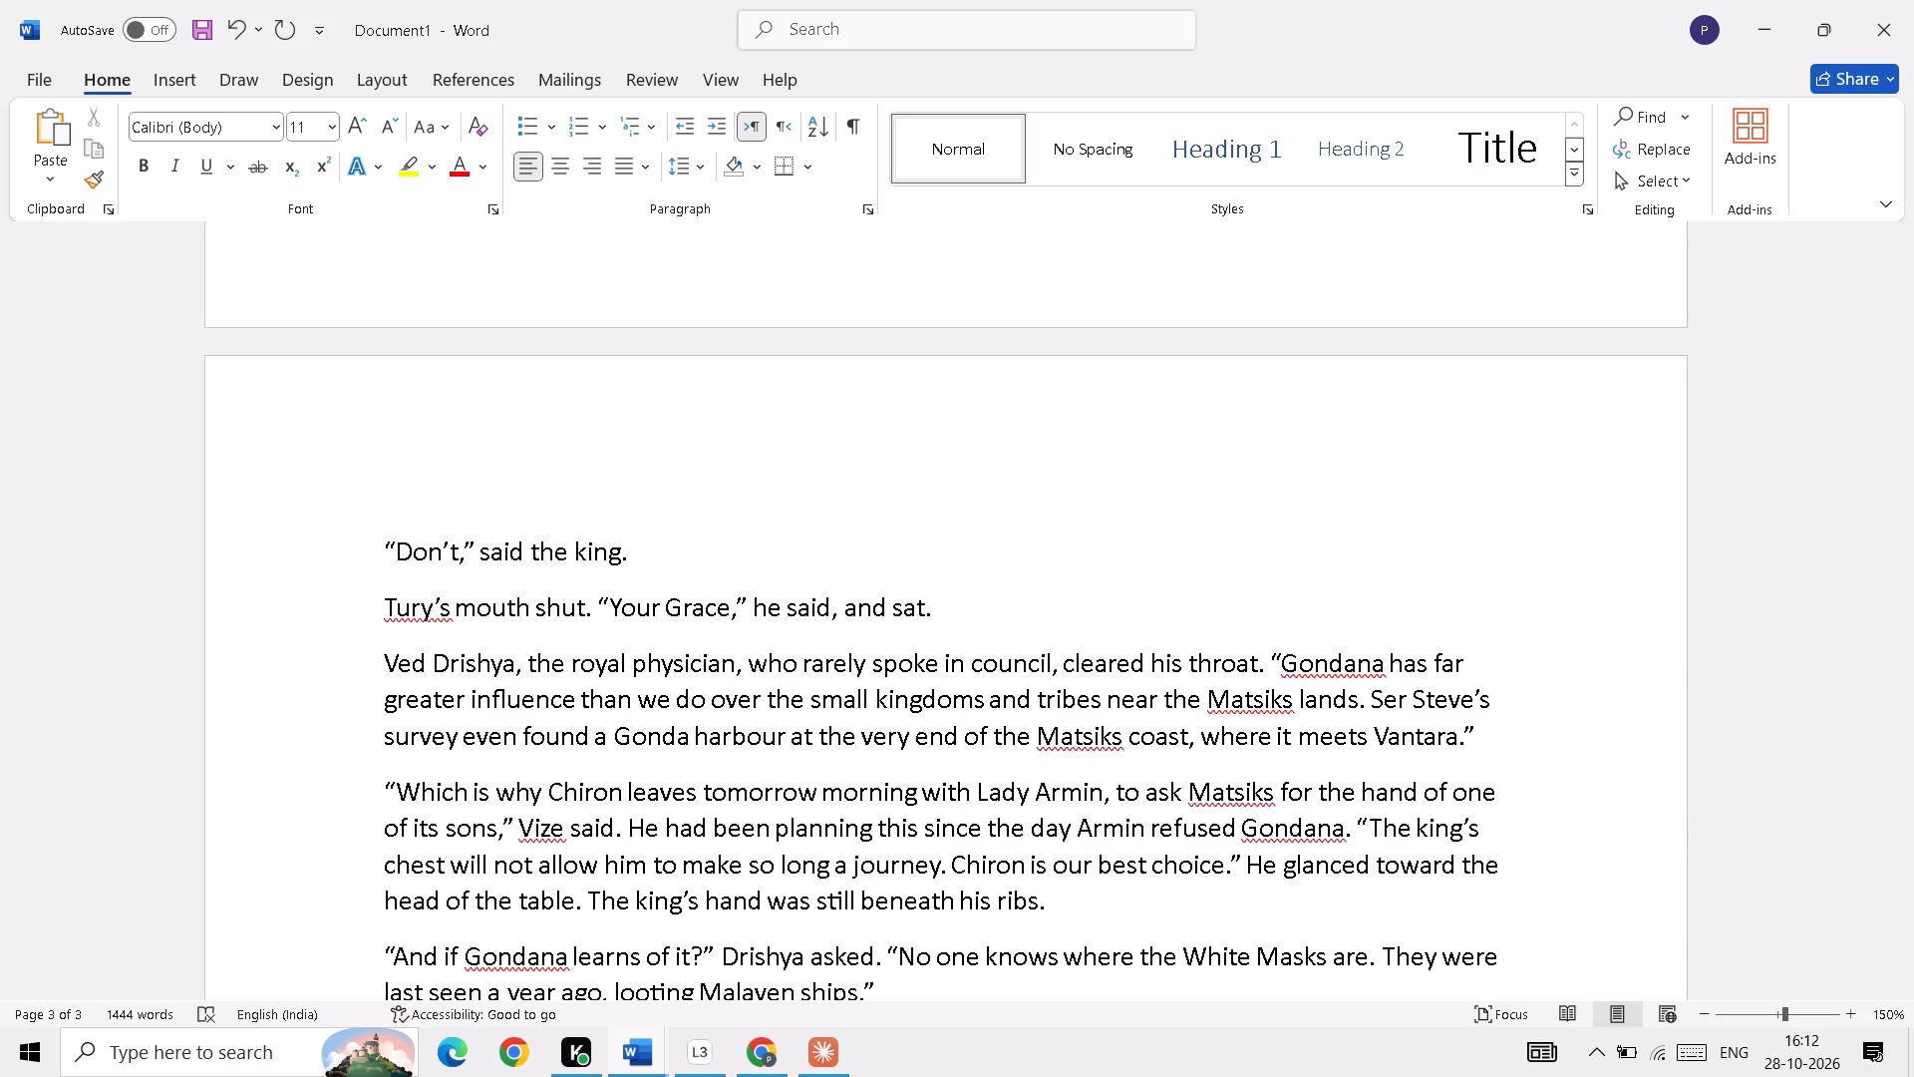
{"action": "type", "text": "an"}
{"action": "key", "text": "BackSpace"}
{"action": "key", "text": "BackSpace"}
{"action": "type", "text": "na"}
{"action": "key", "text": "Left"}
{"action": "key", "text": "Left"}
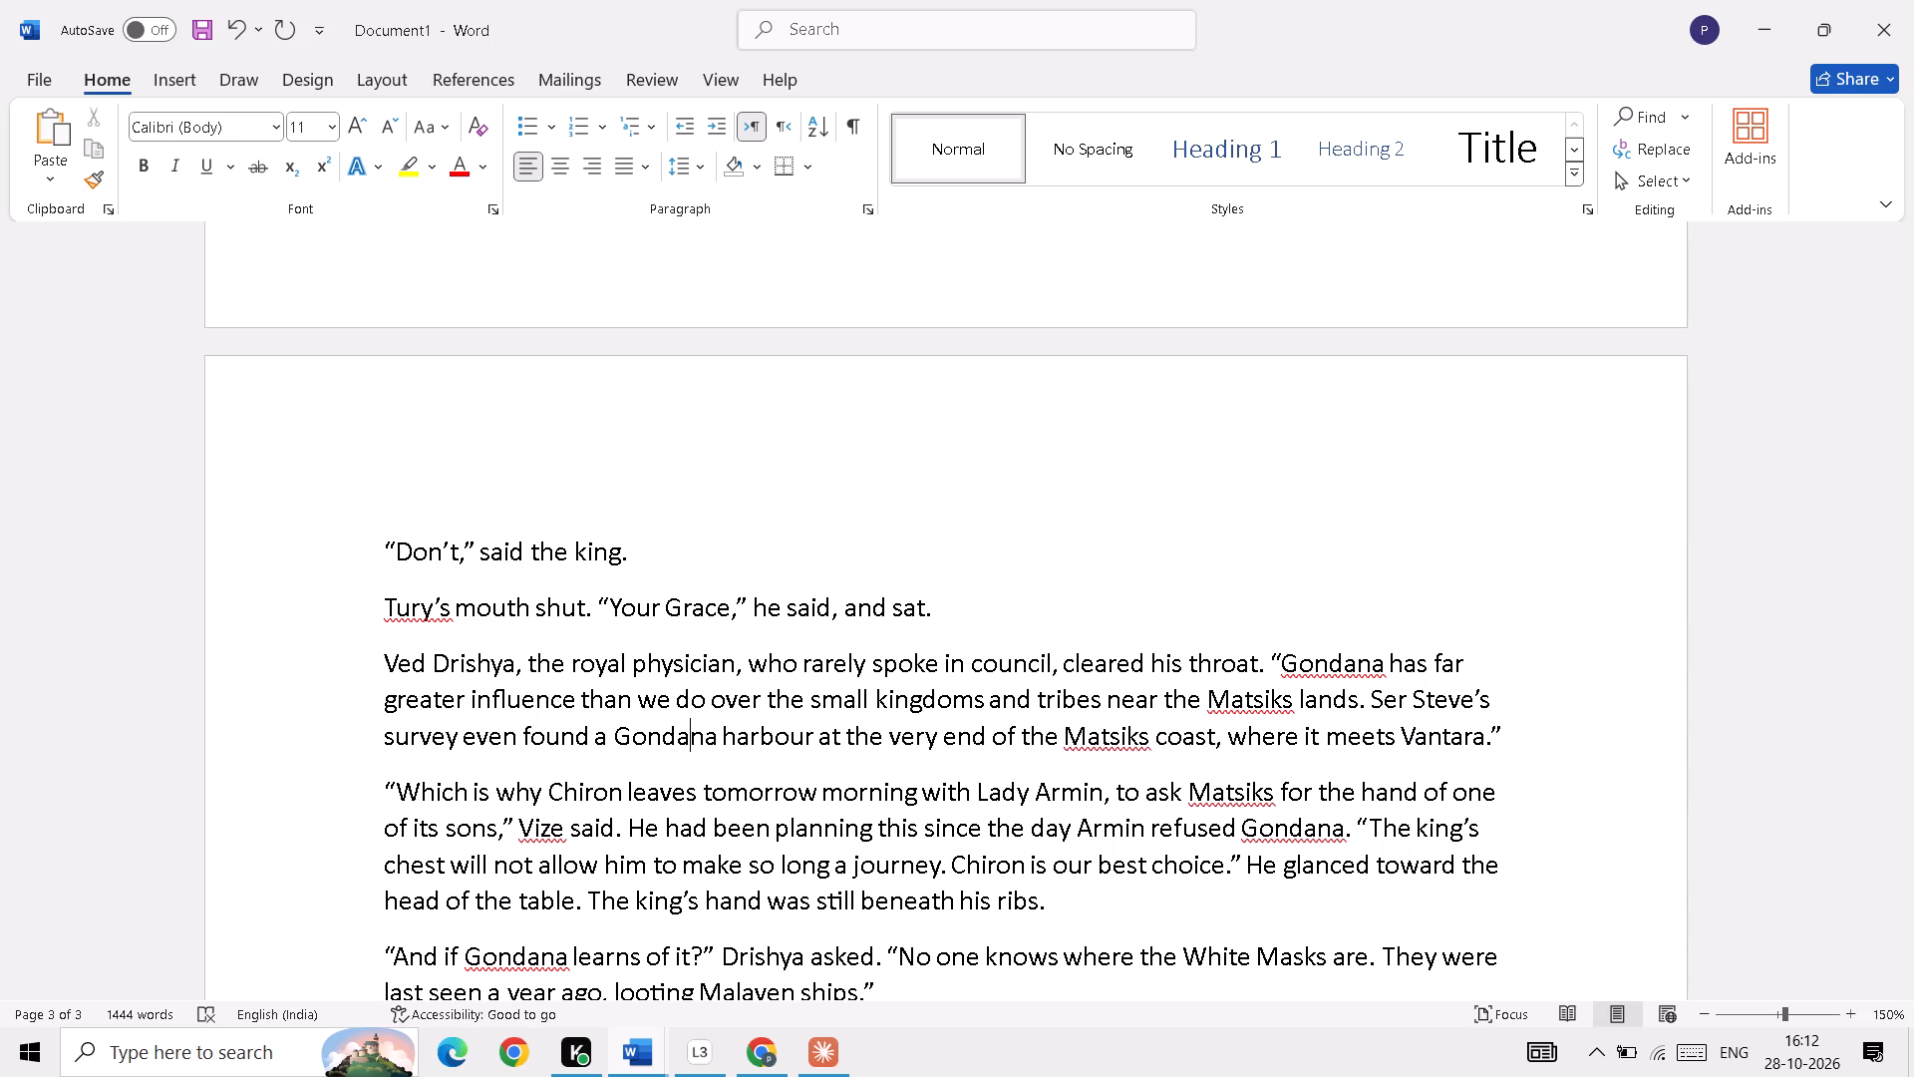
{"action": "key", "text": "Left"}
{"action": "key", "text": "Left"}
{"action": "key", "text": "Left"}
{"action": "key", "text": "Left"}
{"action": "key", "text": "Left"}
{"action": "key", "text": "Left"}
{"action": "key", "text": "Right"}
{"action": "key", "text": "BackSpace"}
{"action": "key", "text": "BackSpace"}
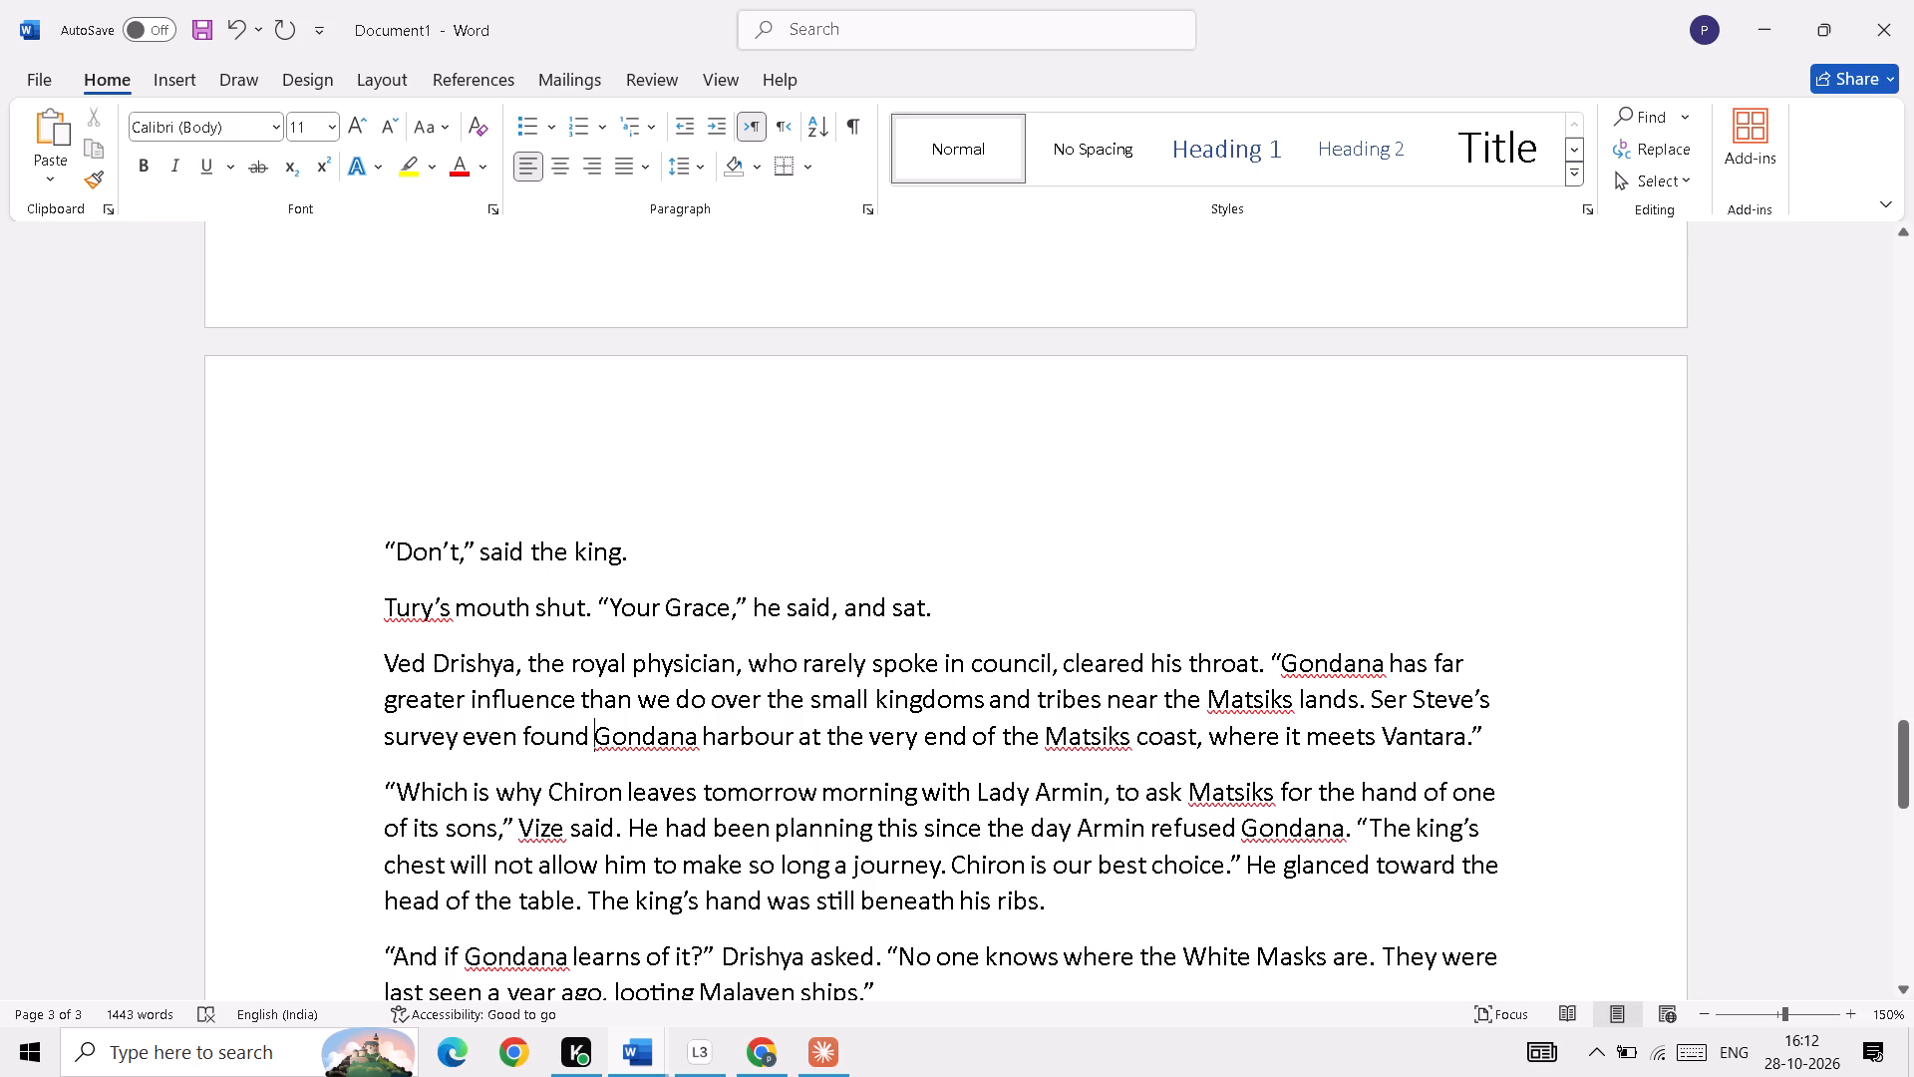
{"action": "left_click", "coordinate": [698, 738]}
{"action": "type", "text": "'s"}
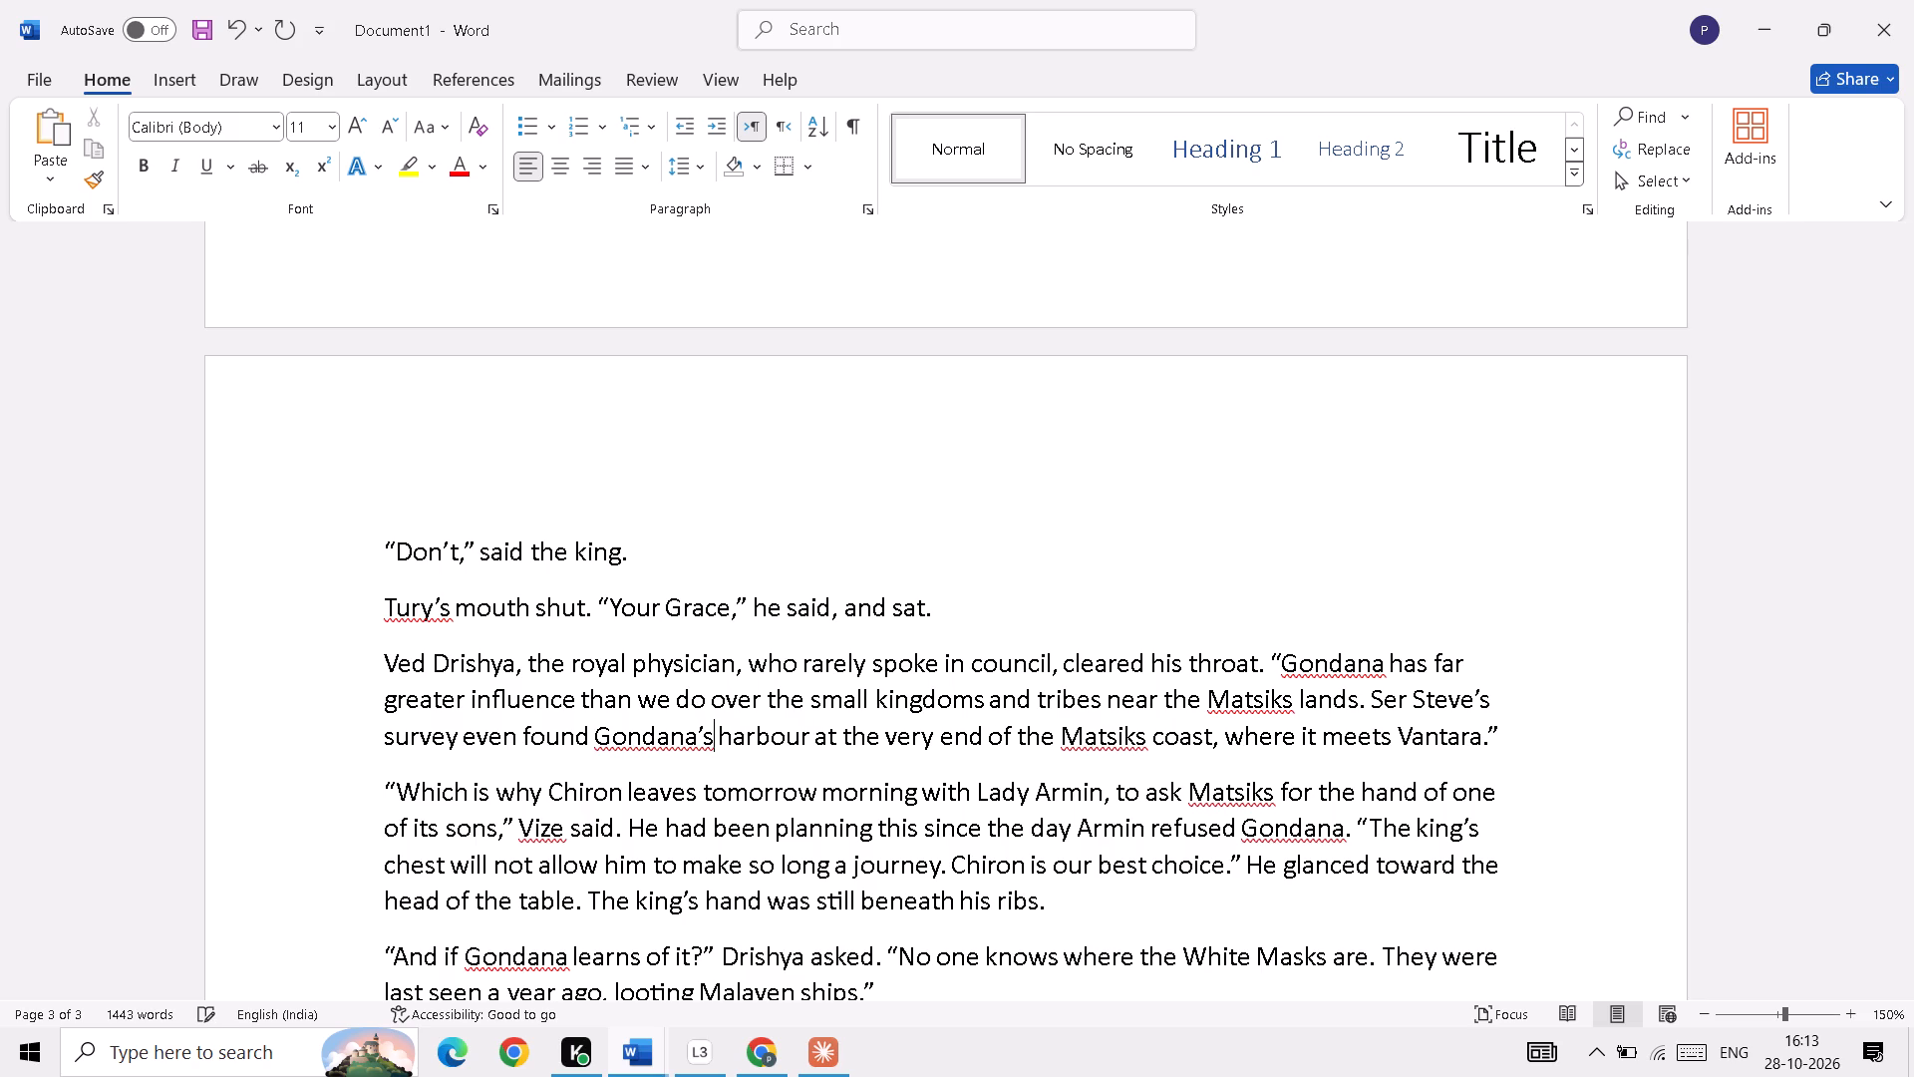
Proofread from Ved Drishya's remark about the Matsiks coast through the marriage-mission discussion to Polo's trade-penalty proposal.
{"action": "left_click", "coordinate": [844, 752]}
{"action": "left_click", "coordinate": [910, 749]}
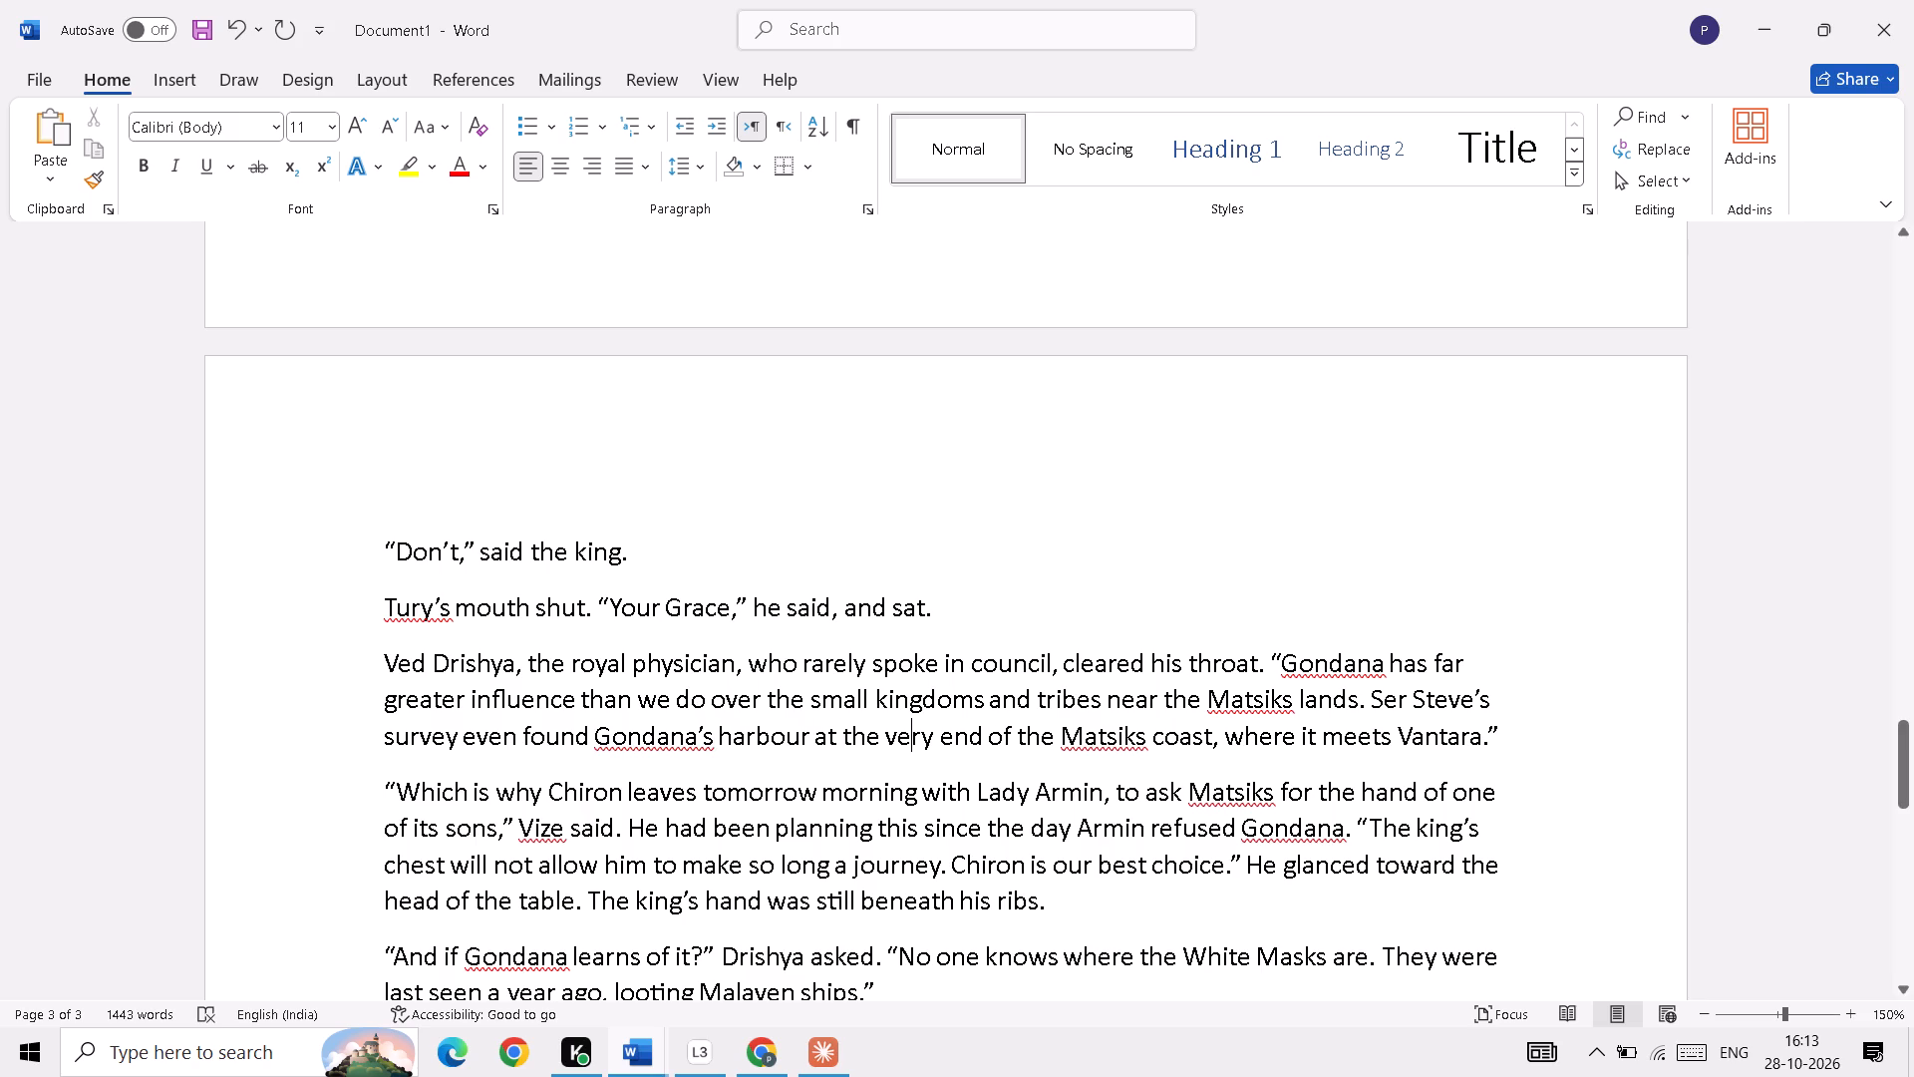
{"action": "left_click", "coordinate": [997, 749]}
{"action": "left_click", "coordinate": [1036, 745]}
{"action": "left_click", "coordinate": [1088, 748]}
{"action": "left_click", "coordinate": [1172, 747]}
{"action": "scroll", "coordinate": [1025, 912], "scroll_direction": "down", "scroll_amount": 2}
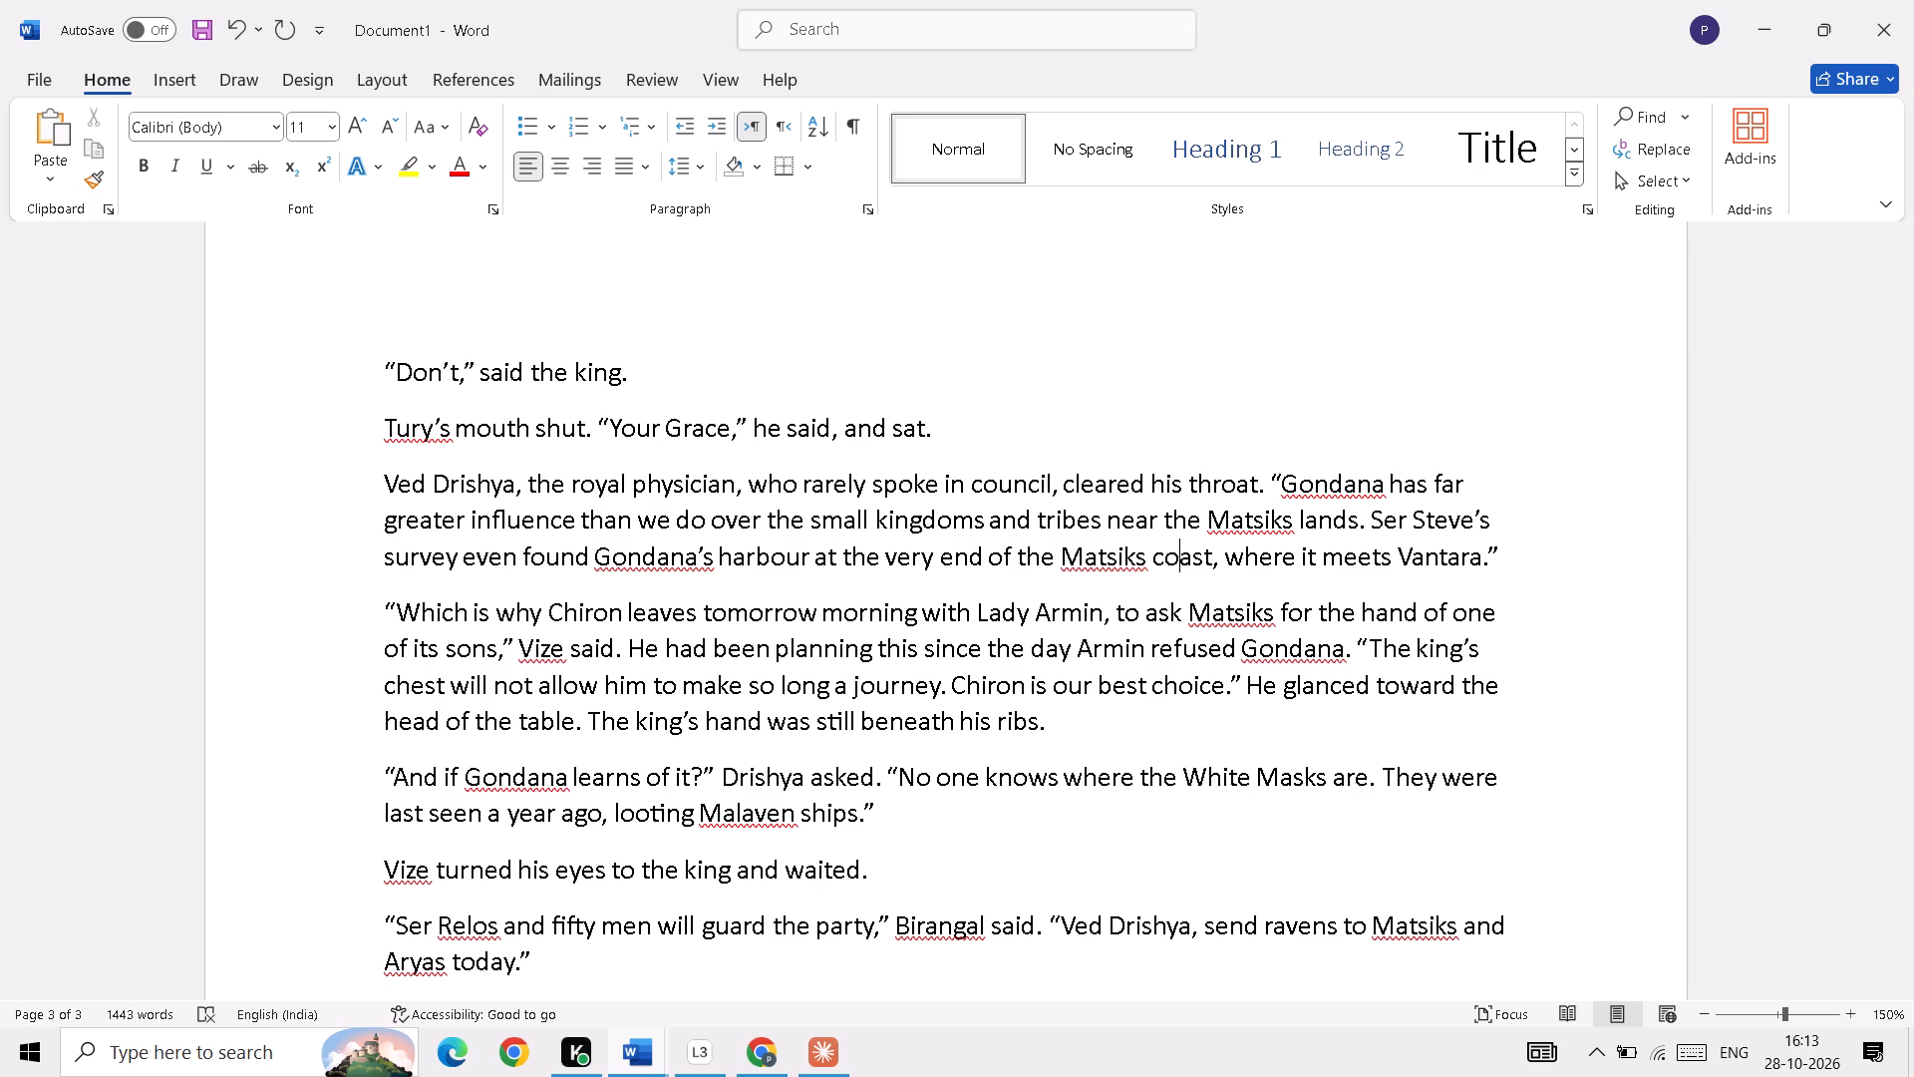
{"action": "scroll", "coordinate": [940, 894], "scroll_direction": "down", "scroll_amount": 1}
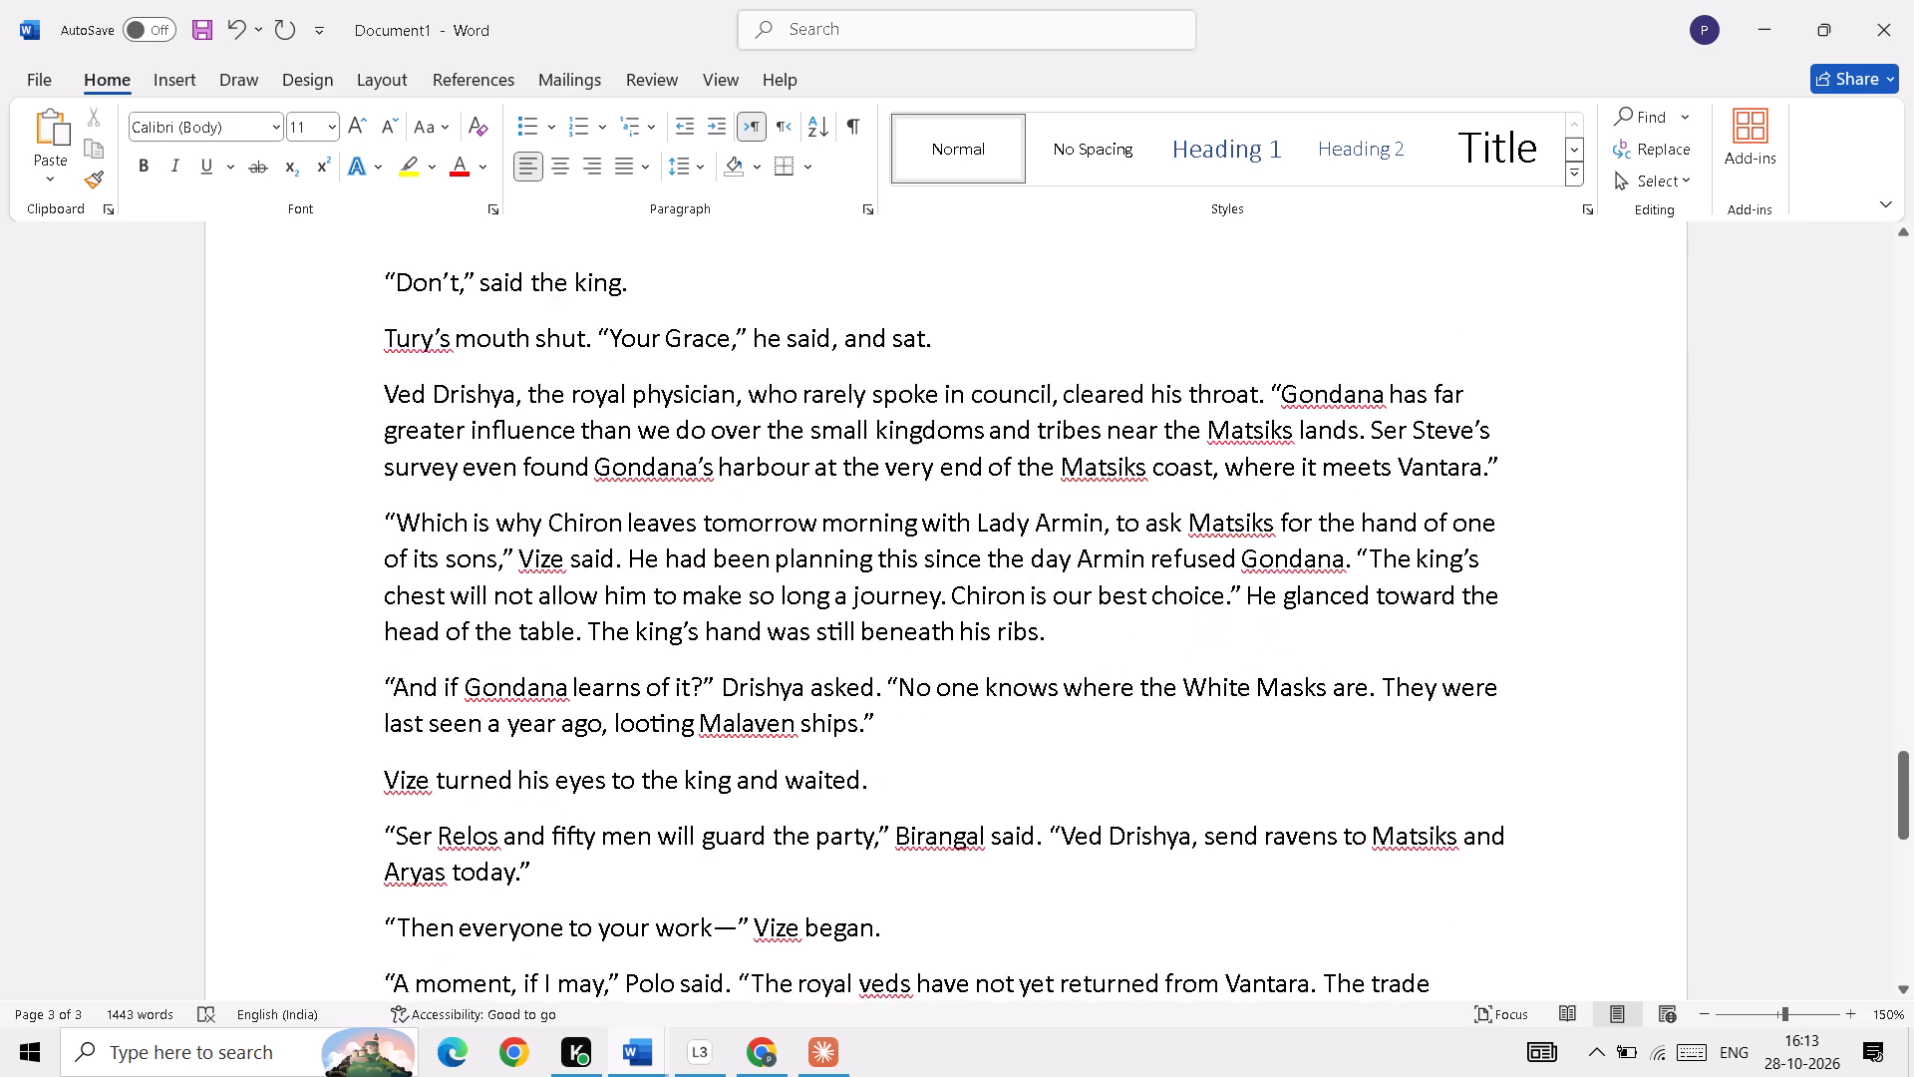
{"action": "scroll", "coordinate": [940, 894], "scroll_direction": "down", "scroll_amount": 1}
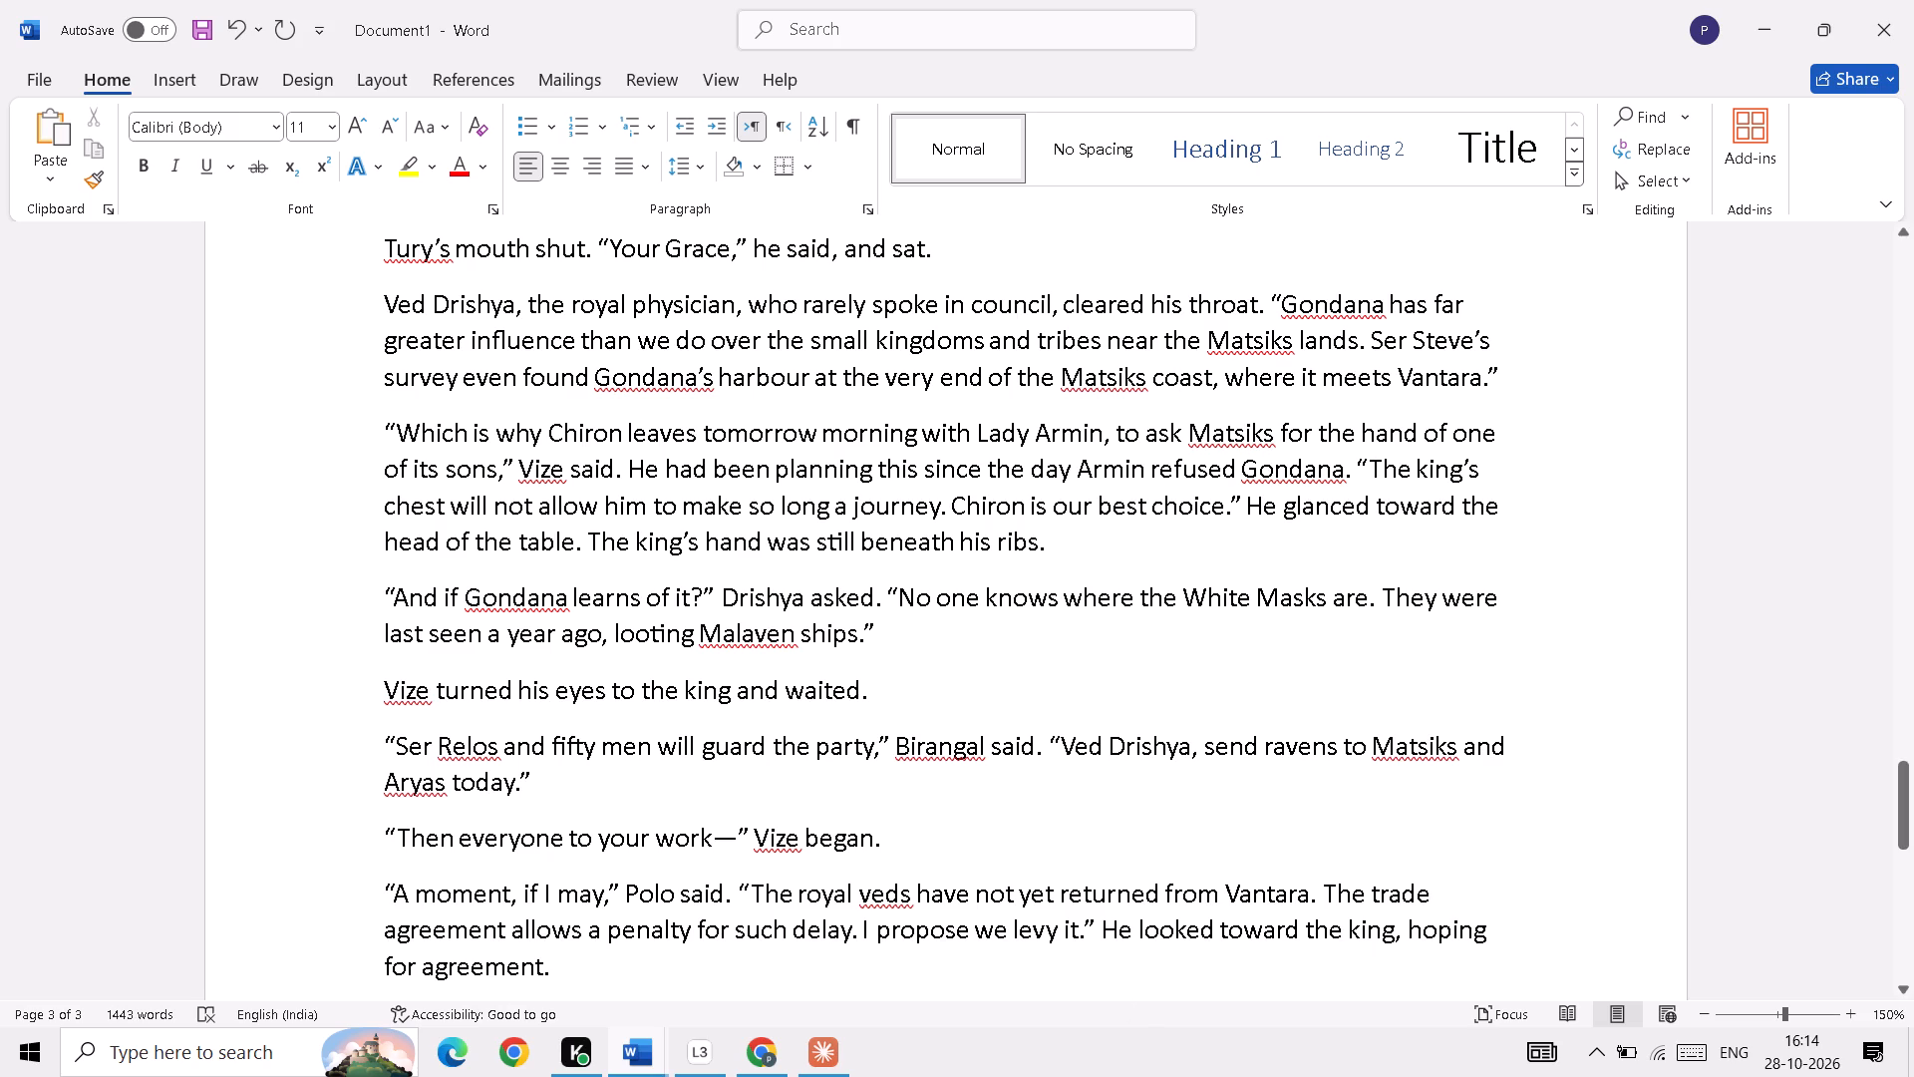
Replace "royal" with "cities" before "veds" in Polo's remark about the delayed return from Vantara.
{"action": "double_click", "coordinate": [834, 898]}
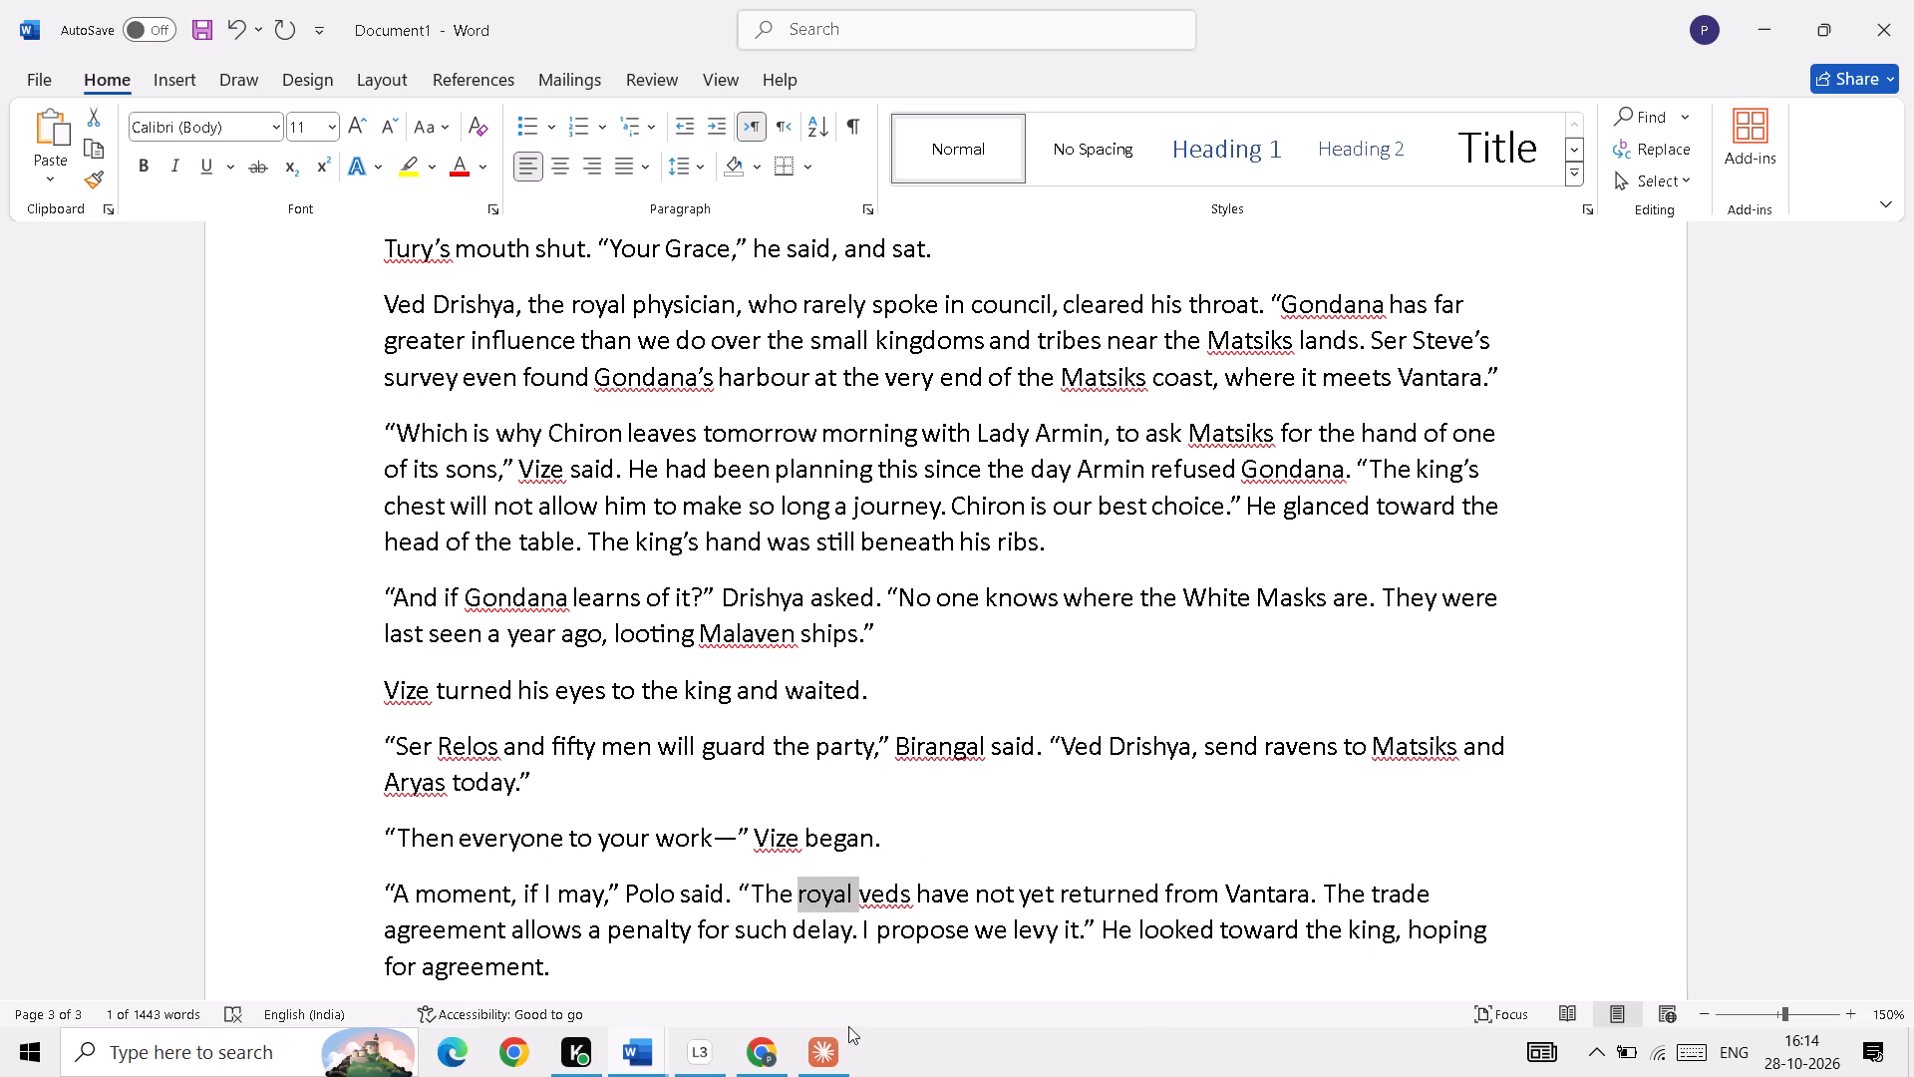
{"action": "type", "text": "city"}
{"action": "key", "text": "BackSpace"}
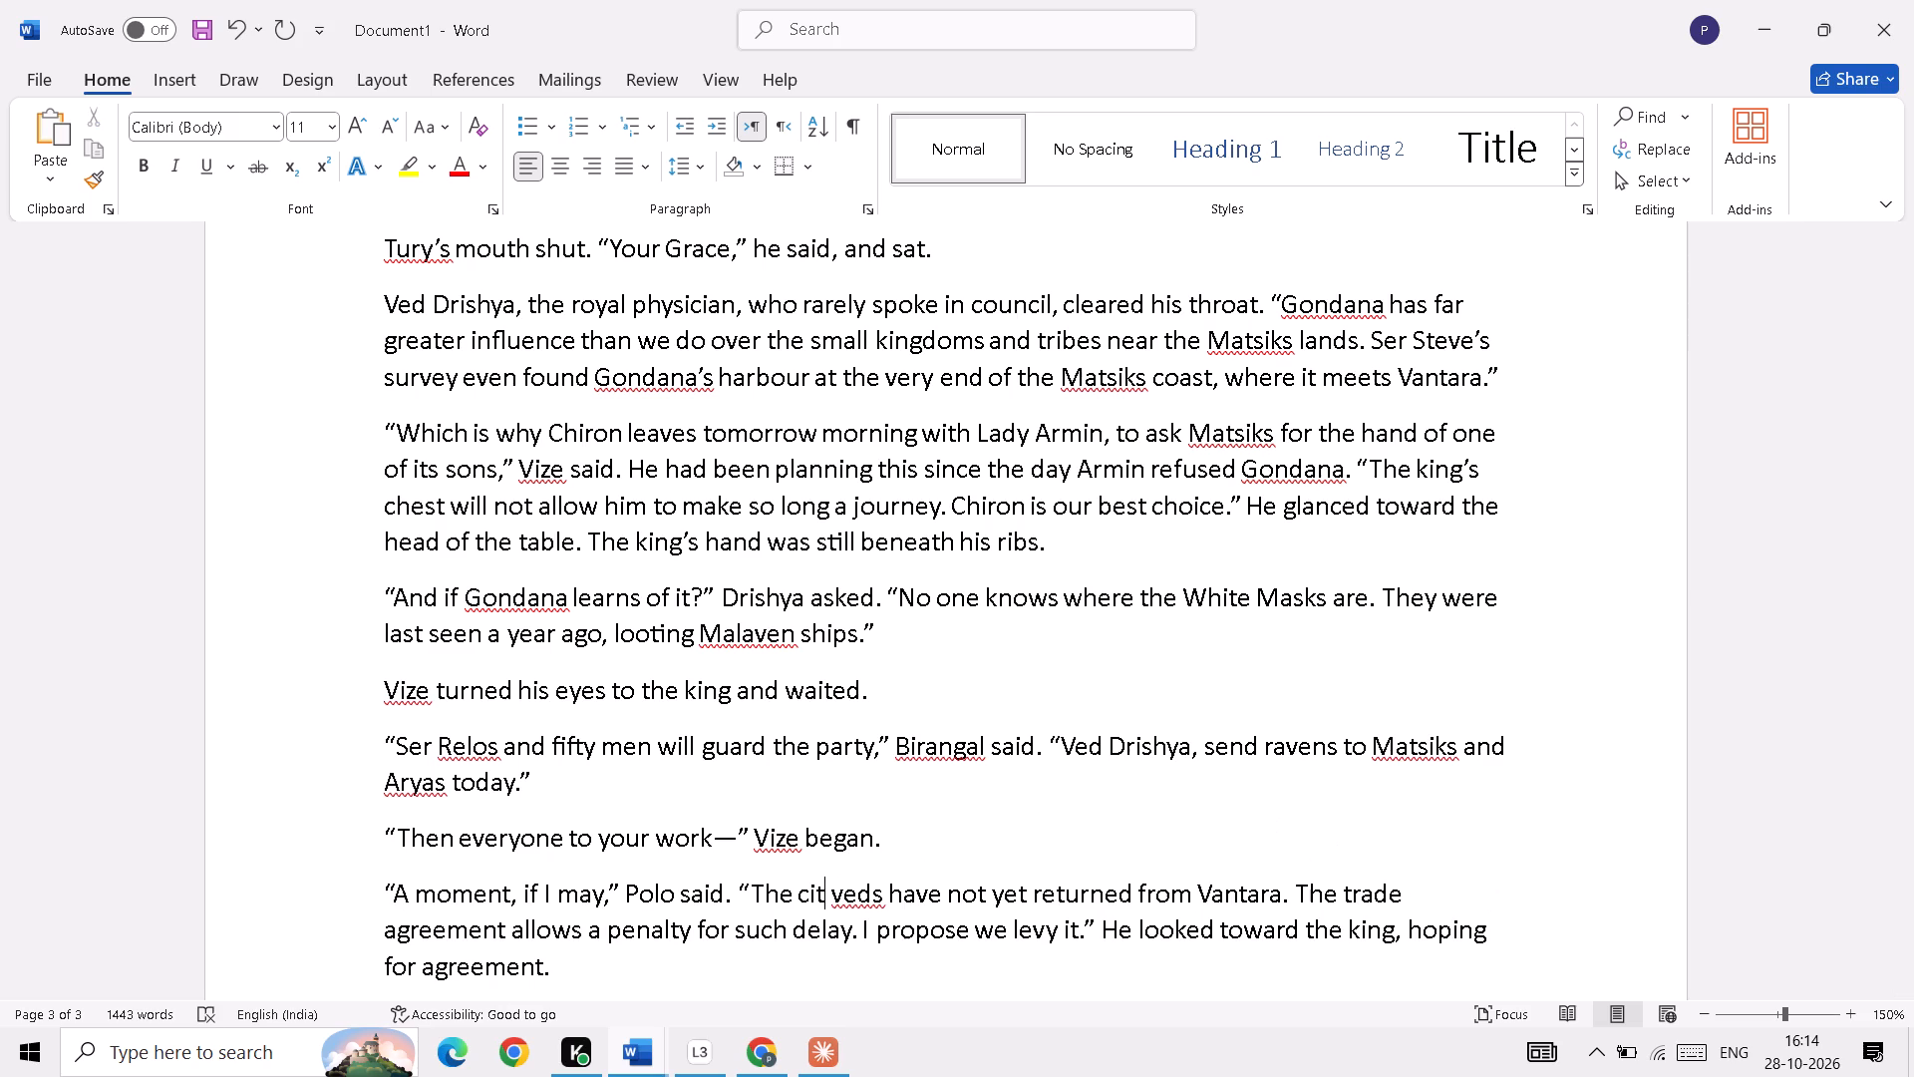
{"action": "type", "text": "ies"}
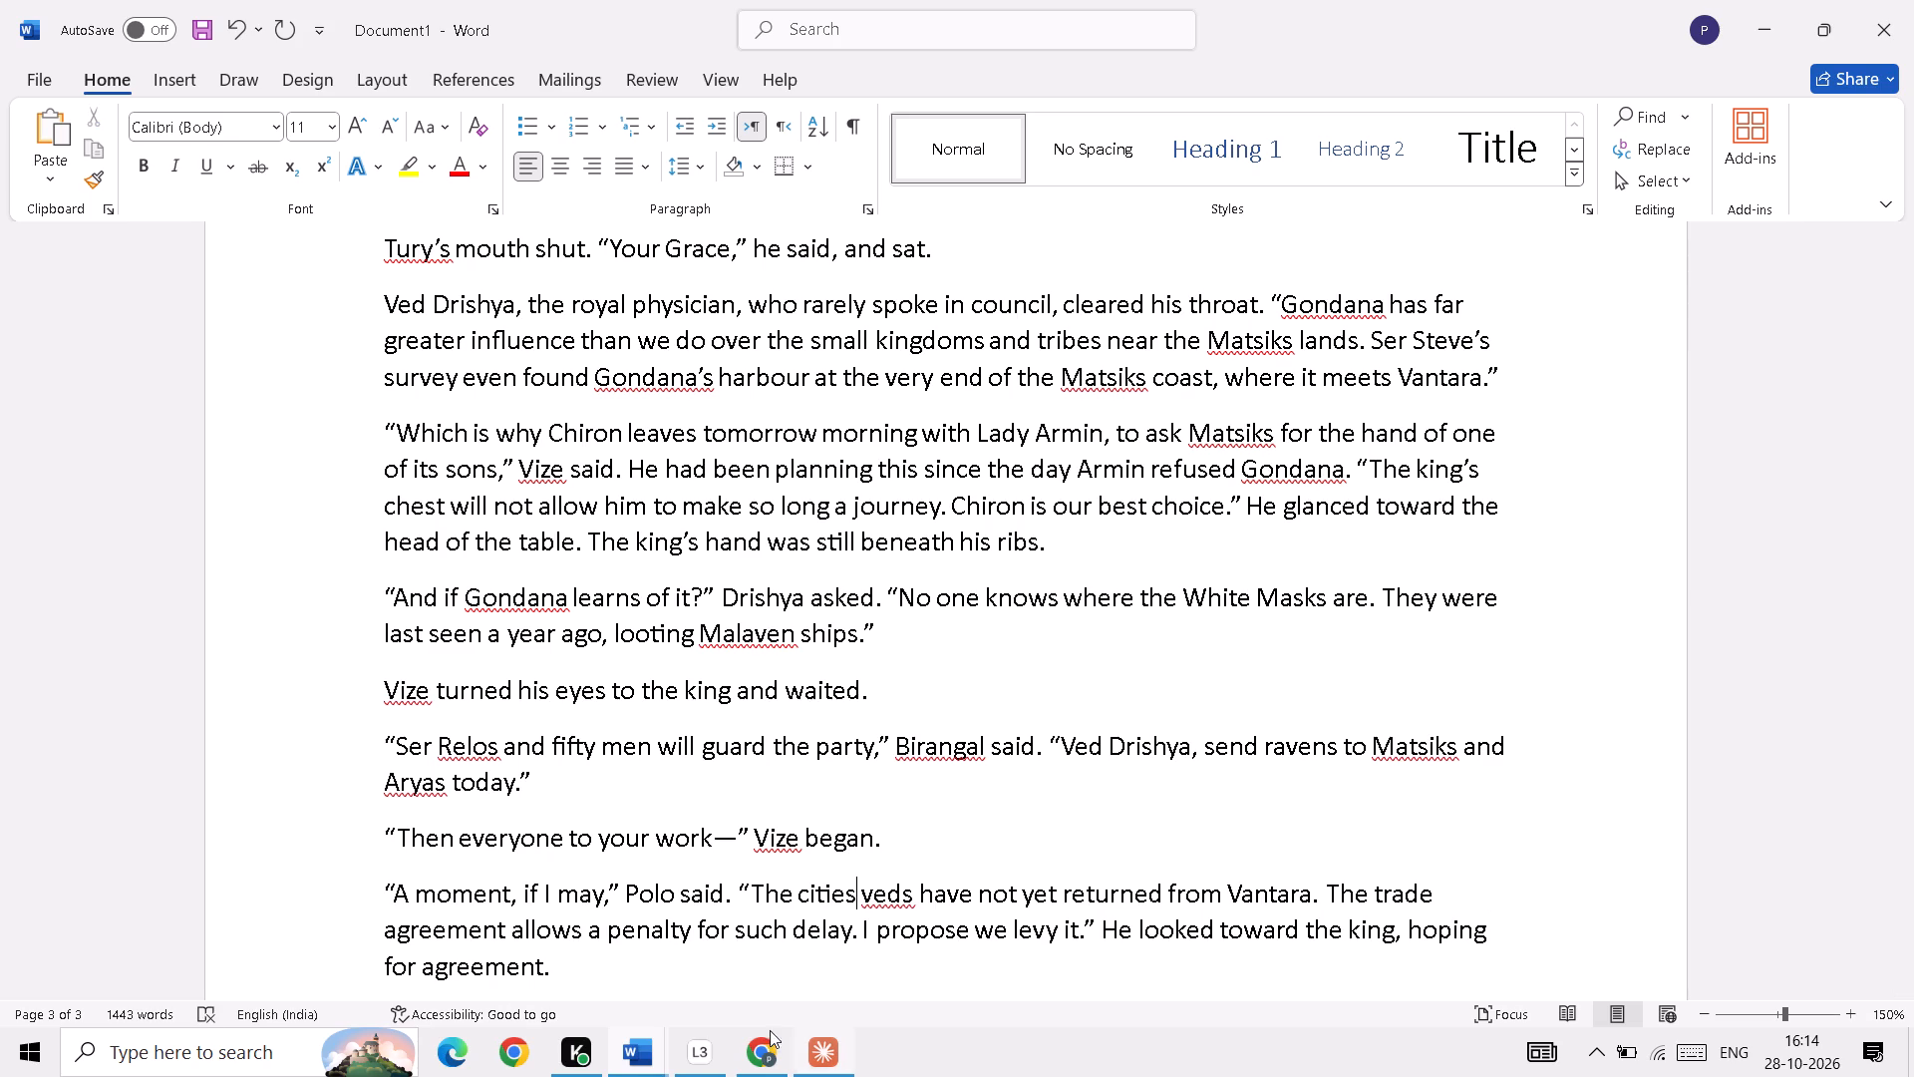
{"action": "left_click", "coordinate": [466, 922]}
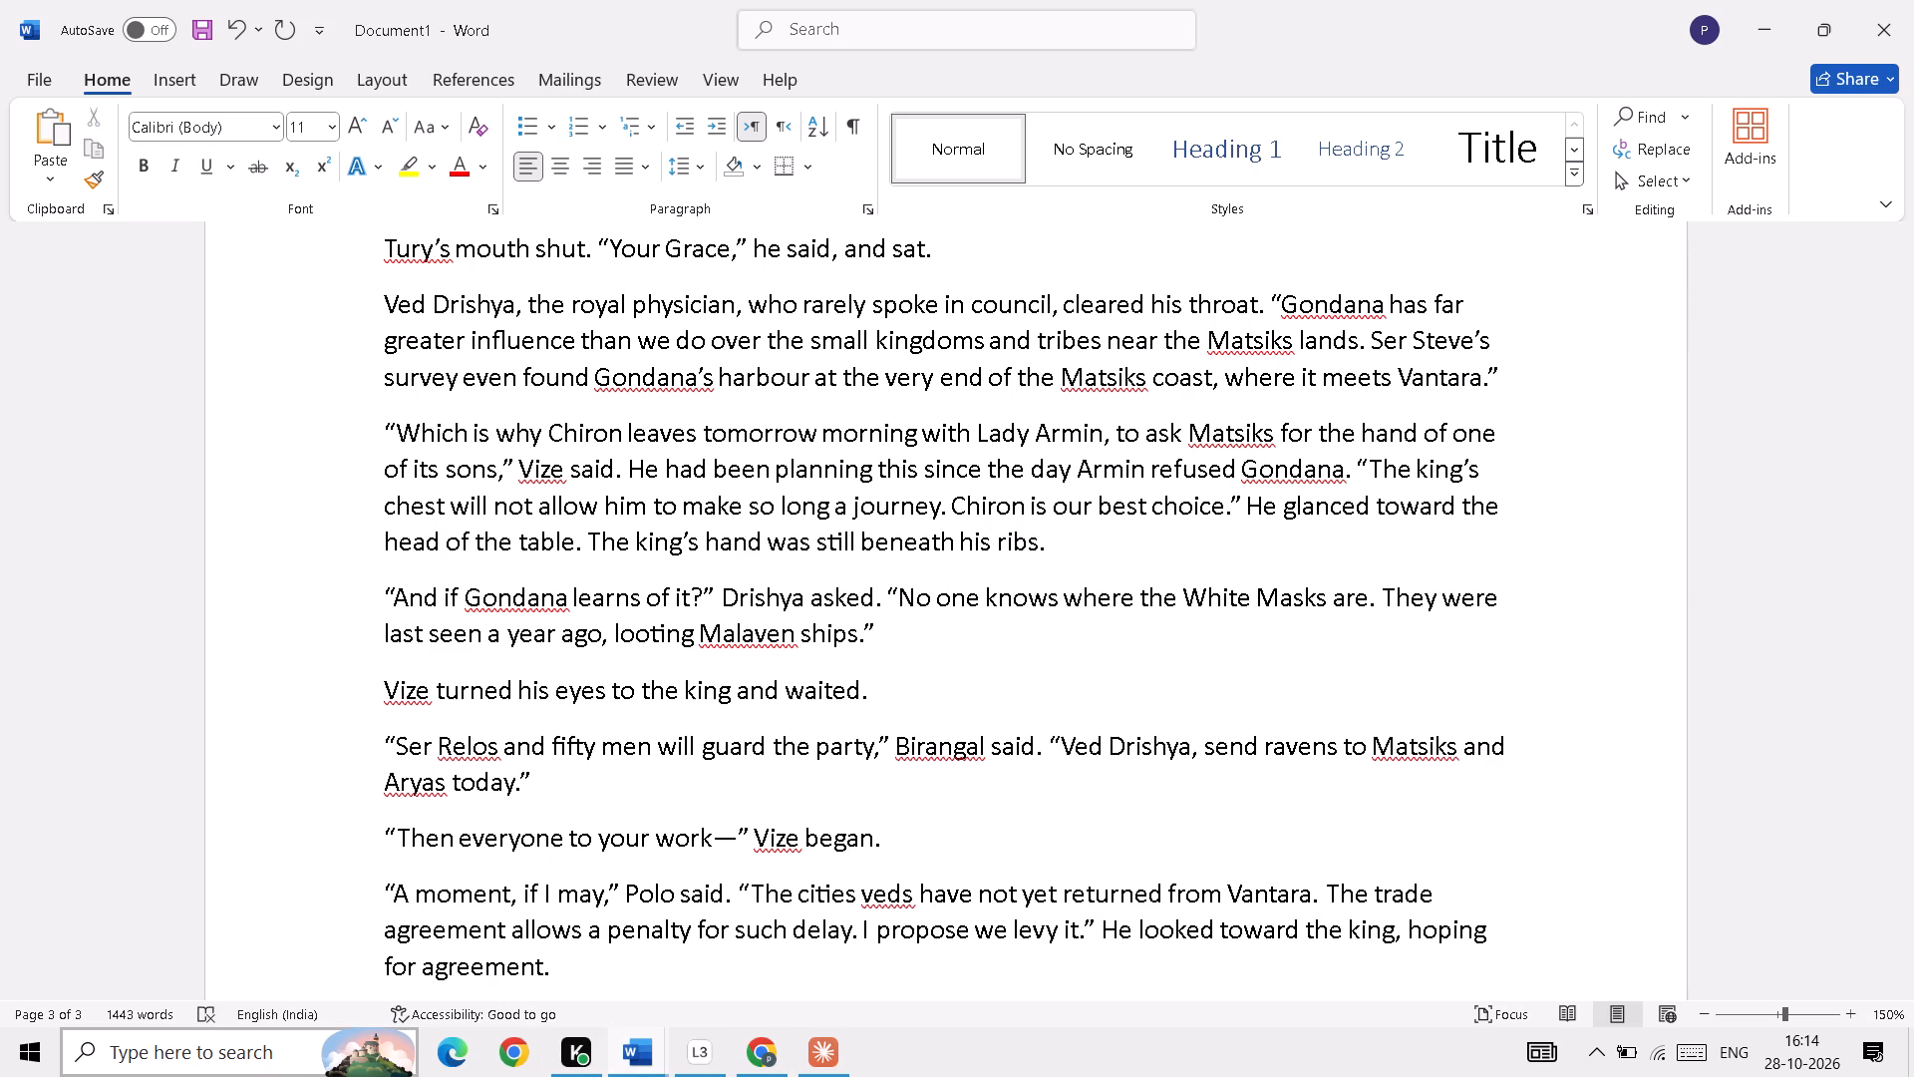
Read on through the penalty dispute and place the insertion point before the line "Do you want to see them in our streets?".
{"action": "scroll", "coordinate": [763, 822], "scroll_direction": "down", "scroll_amount": 2}
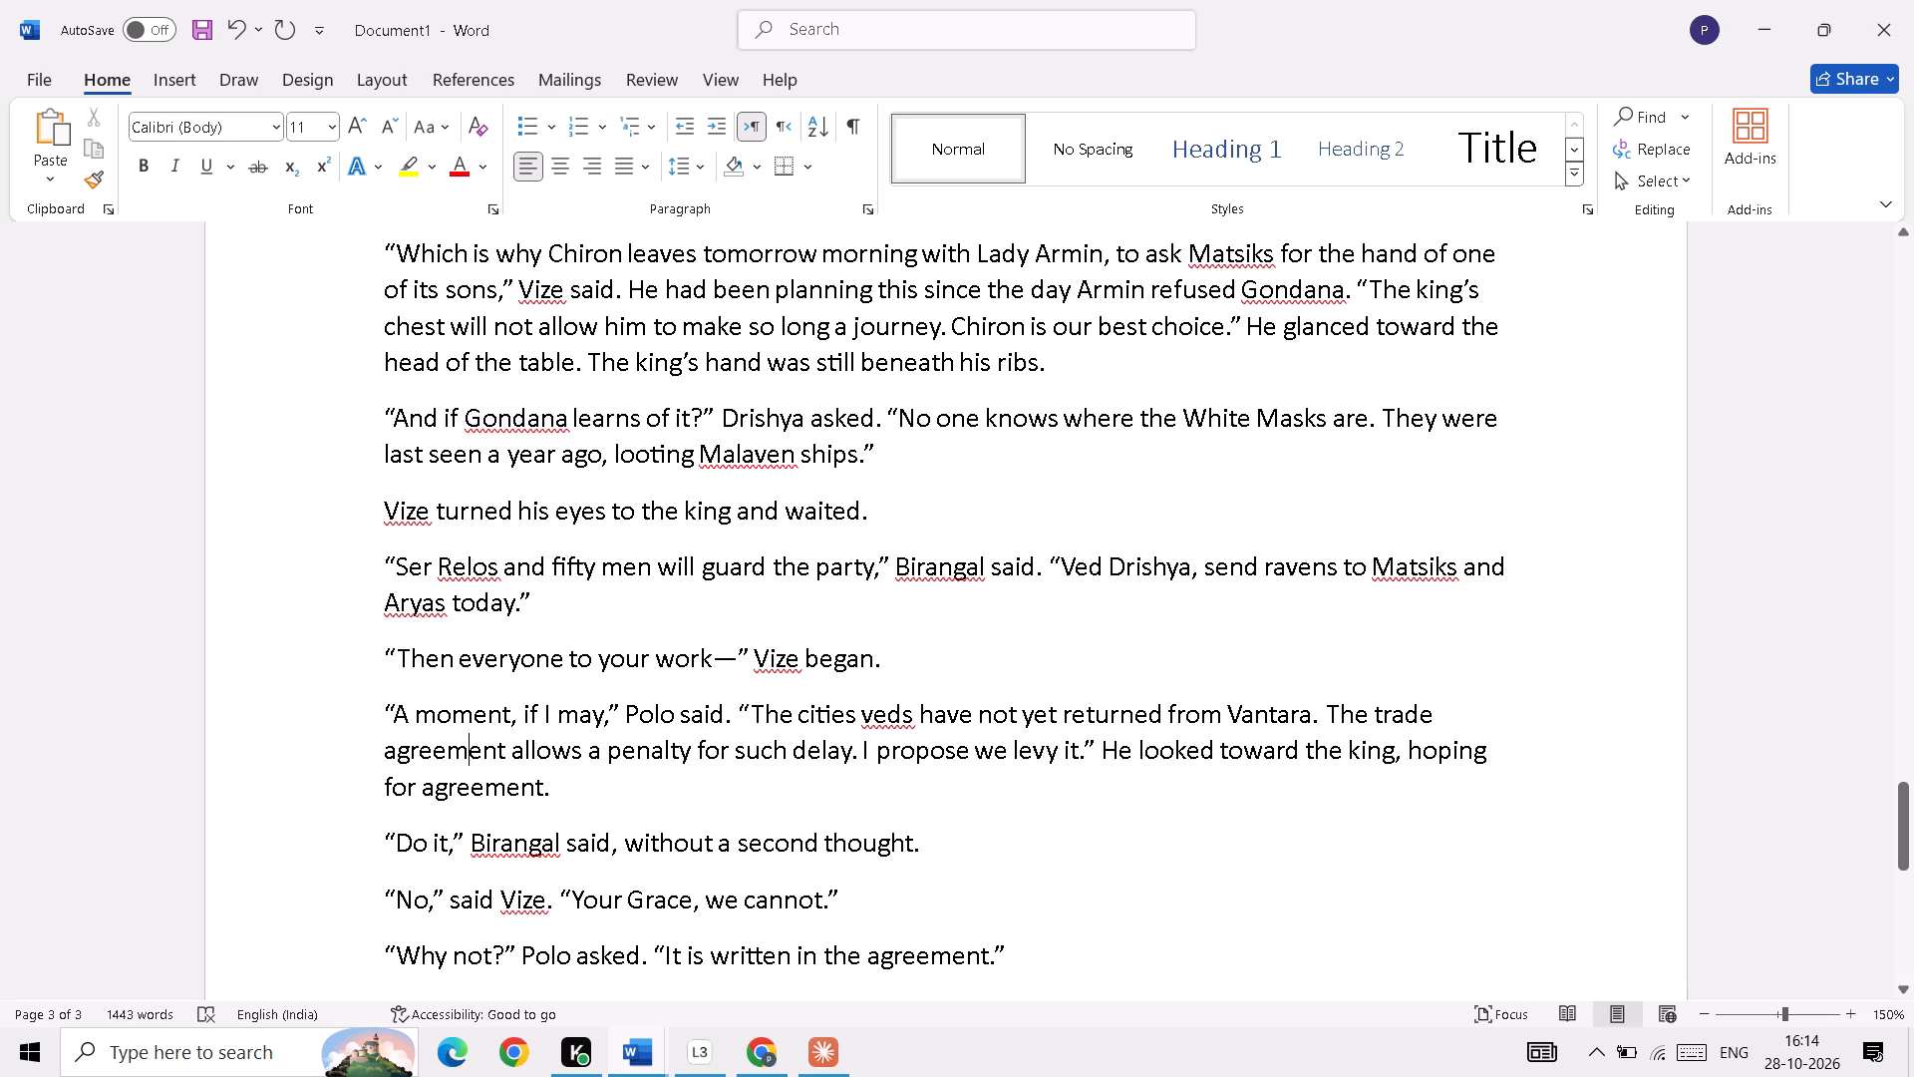
{"action": "scroll", "coordinate": [696, 905], "scroll_direction": "down", "scroll_amount": 1}
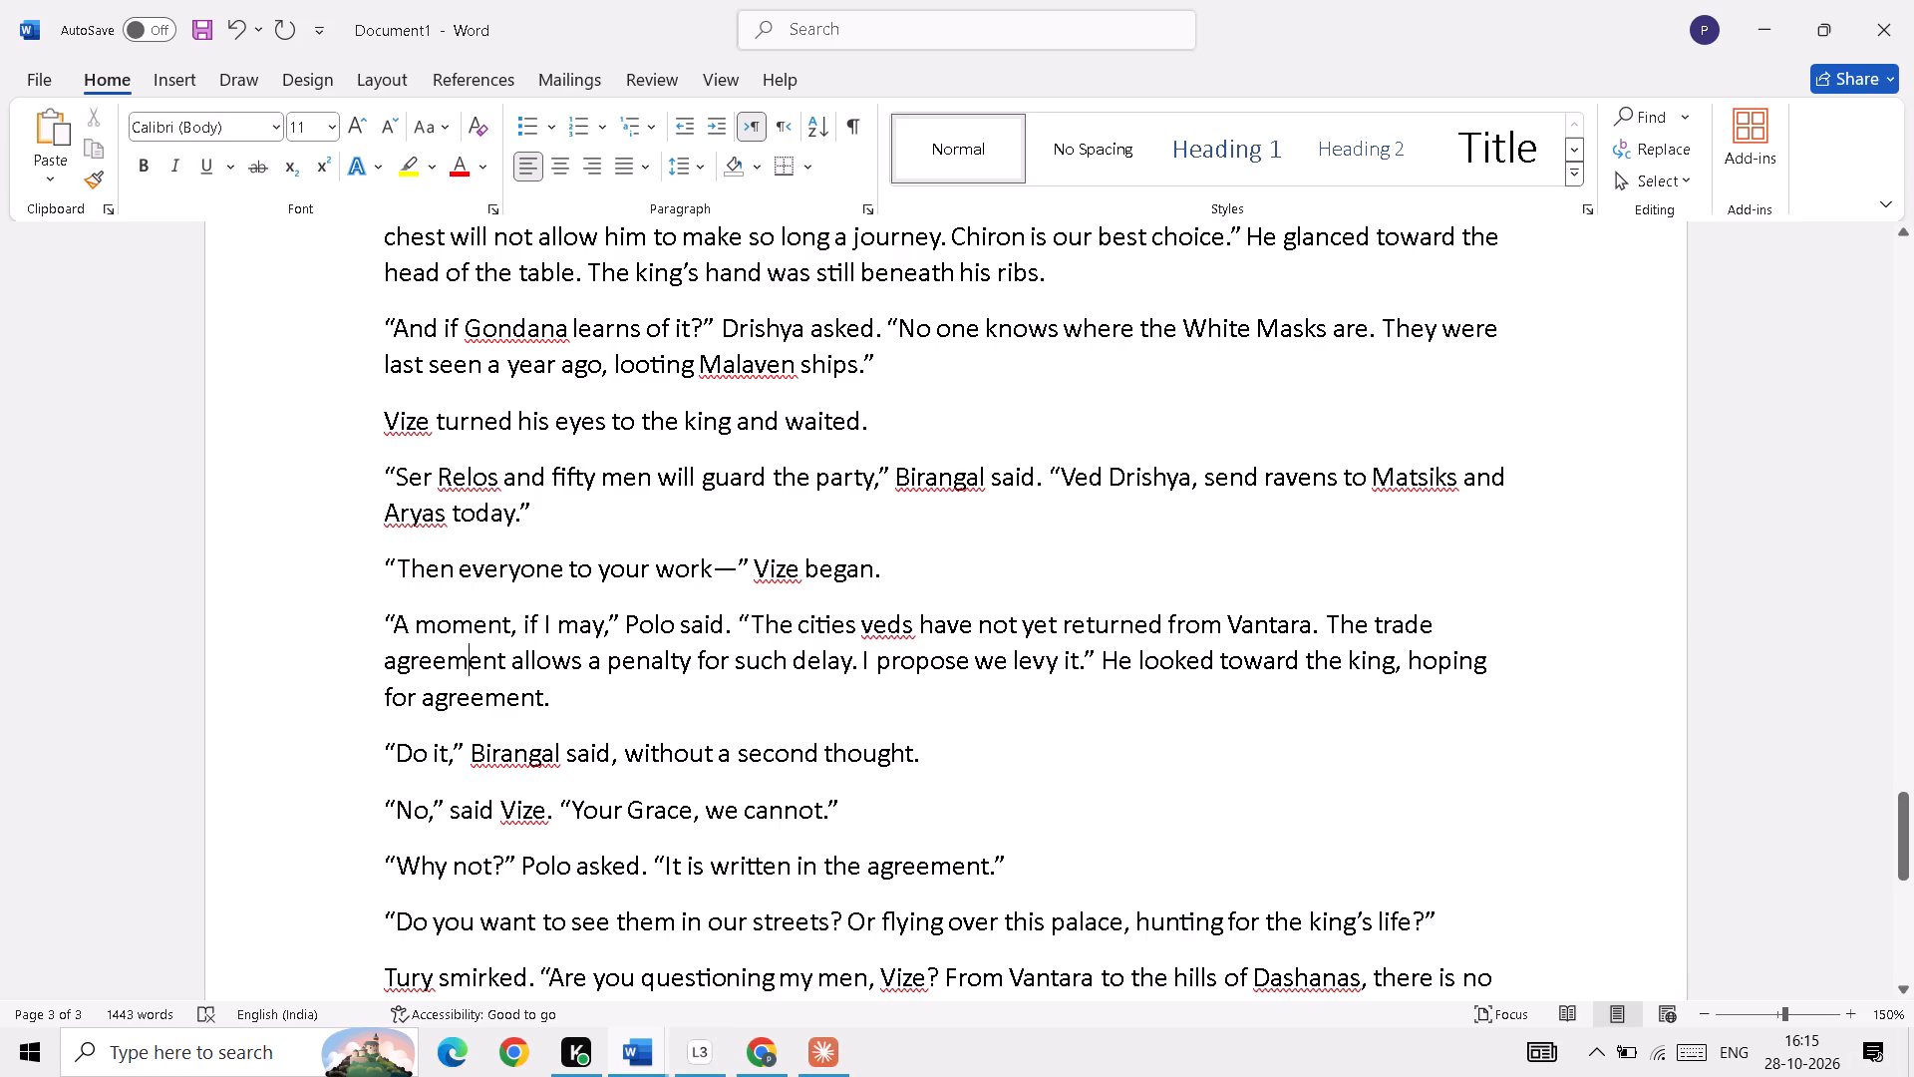
{"action": "scroll", "coordinate": [524, 775], "scroll_direction": "down", "scroll_amount": 1}
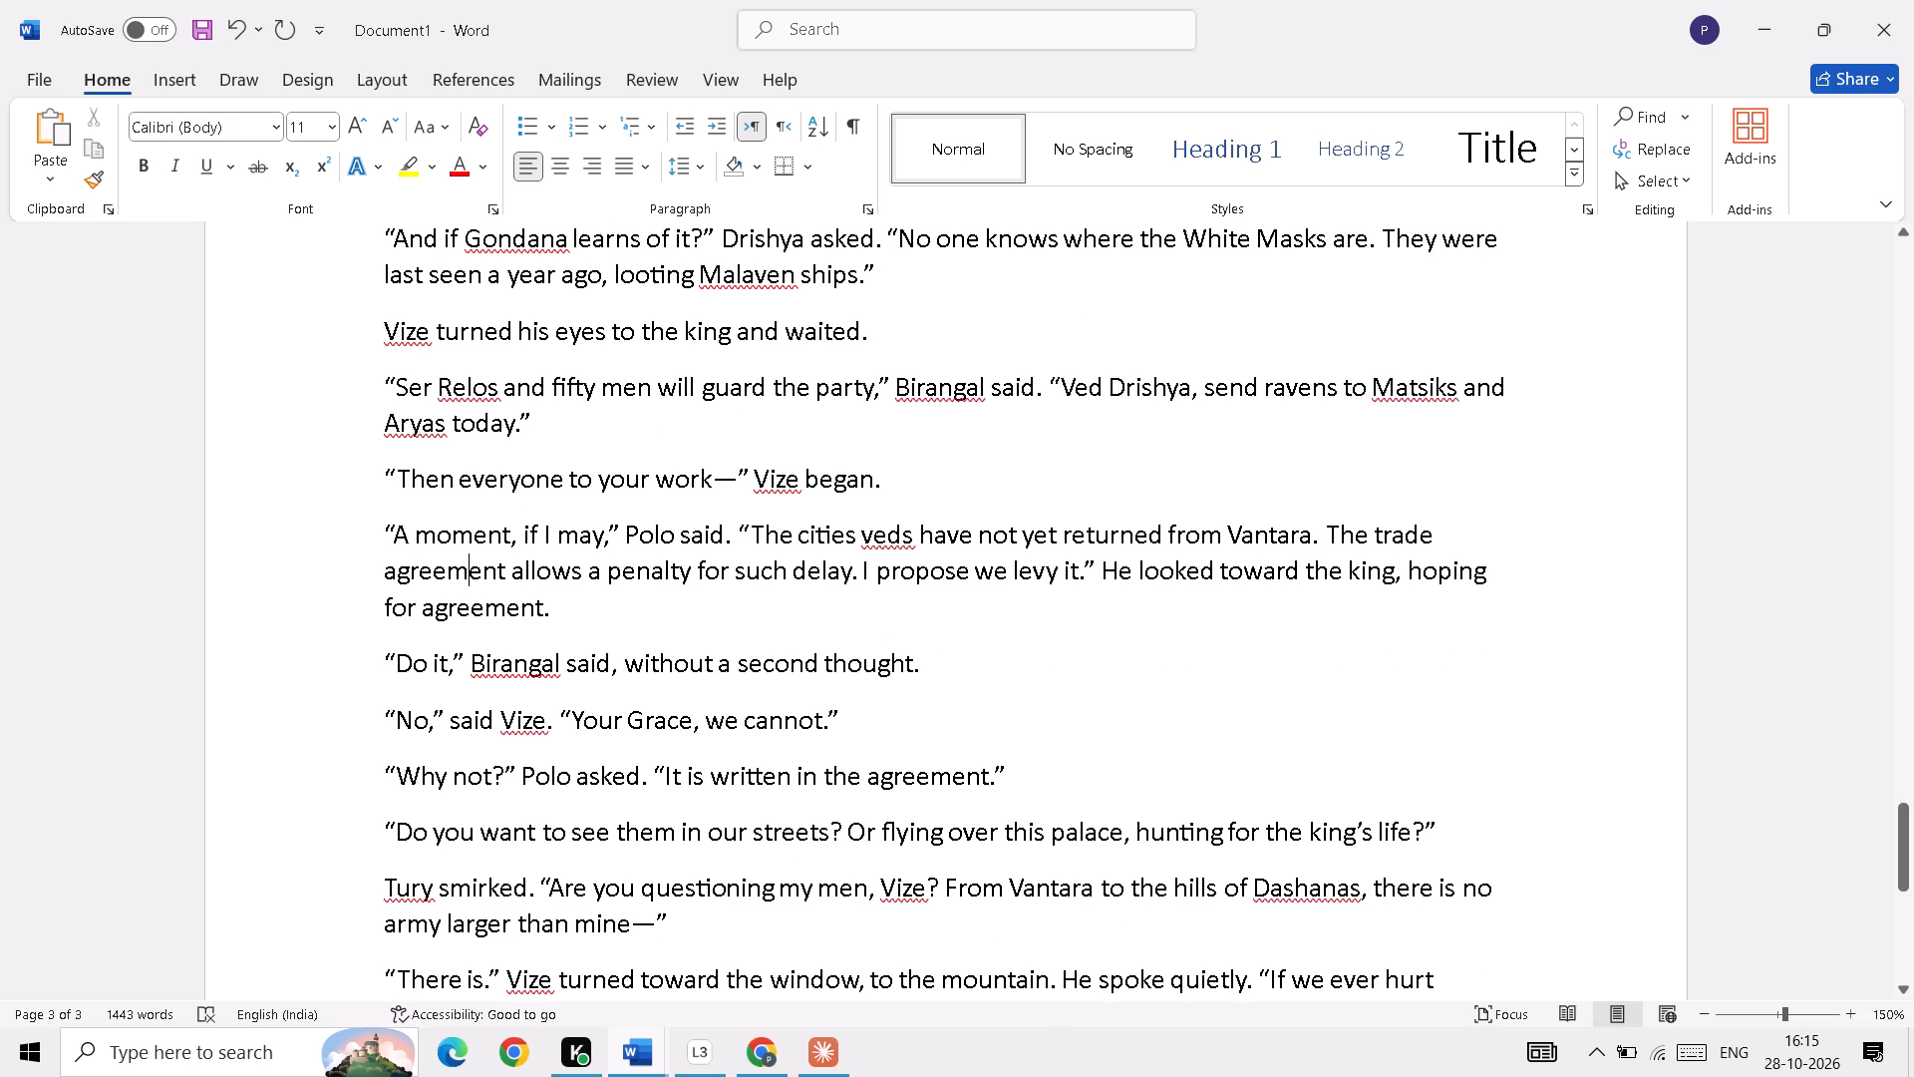
{"action": "left_click", "coordinate": [397, 826]}
{"action": "left_click", "coordinate": [384, 827]}
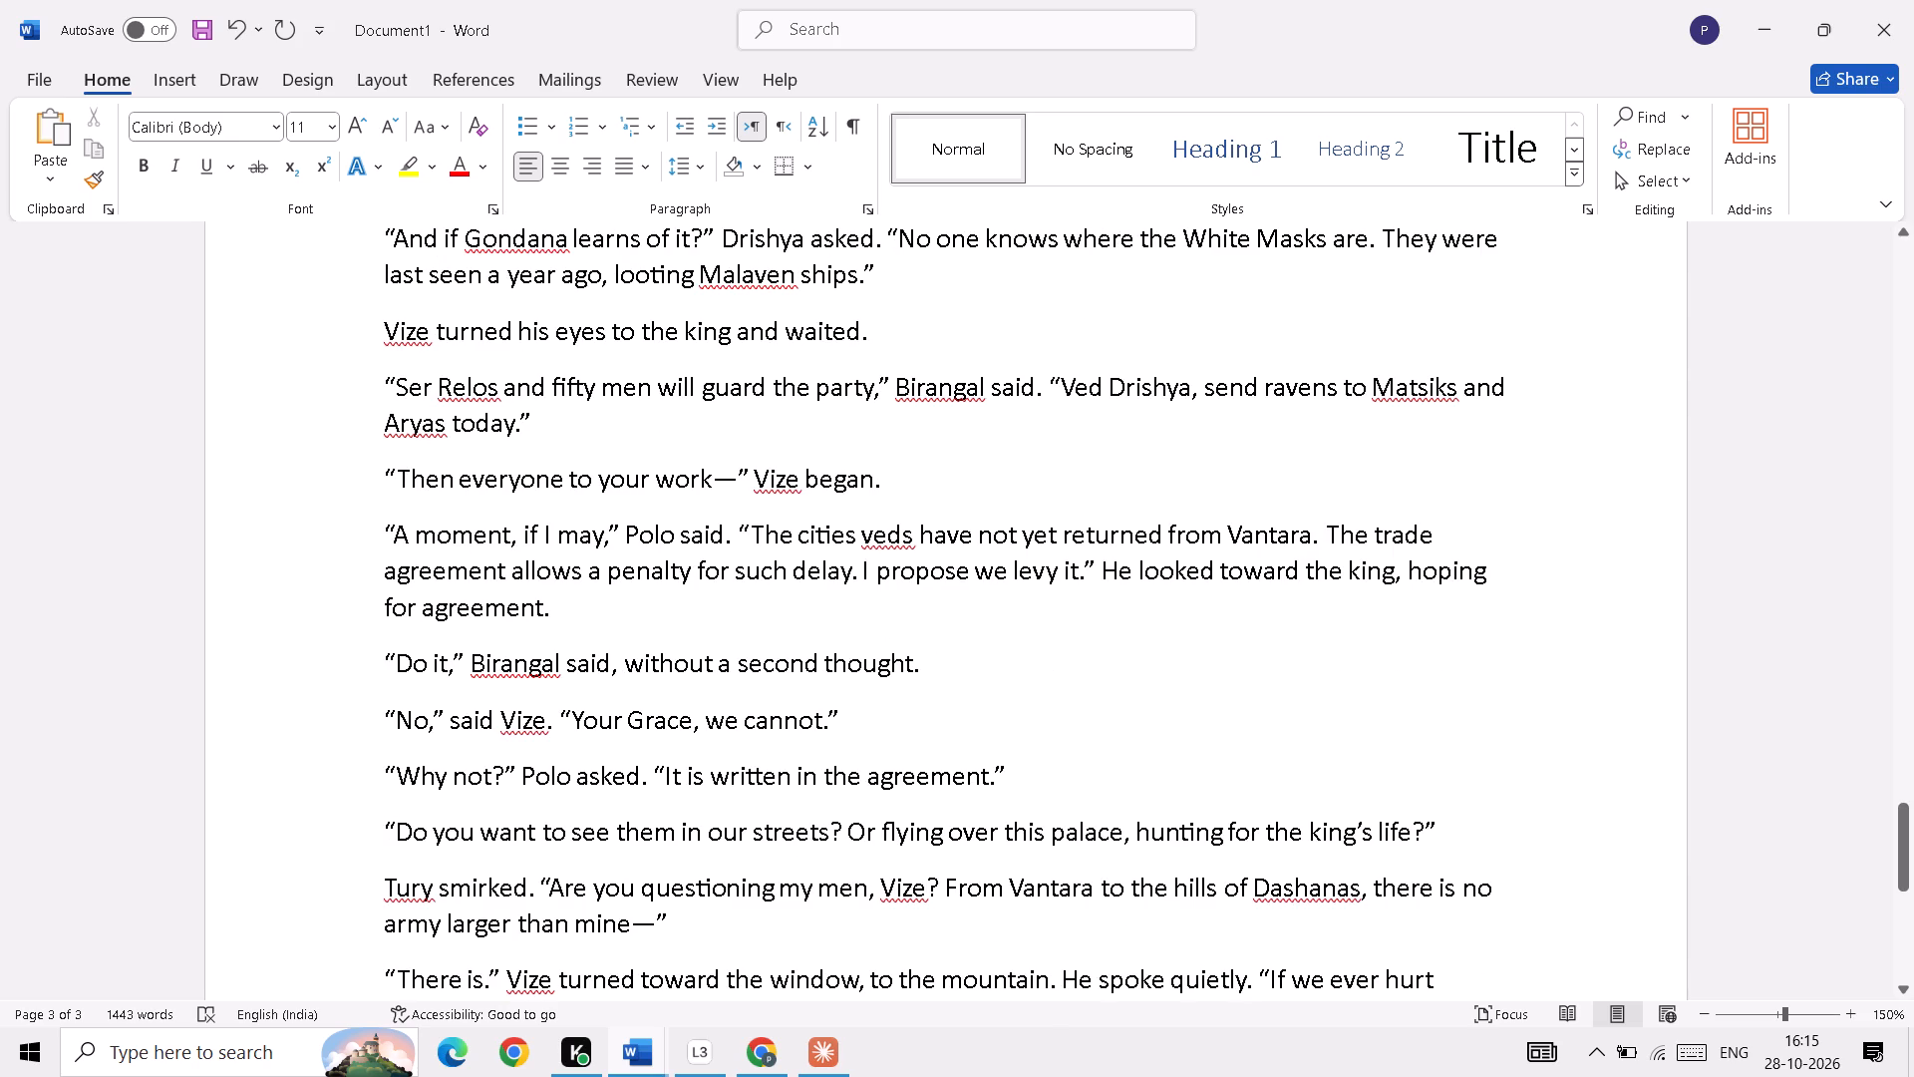
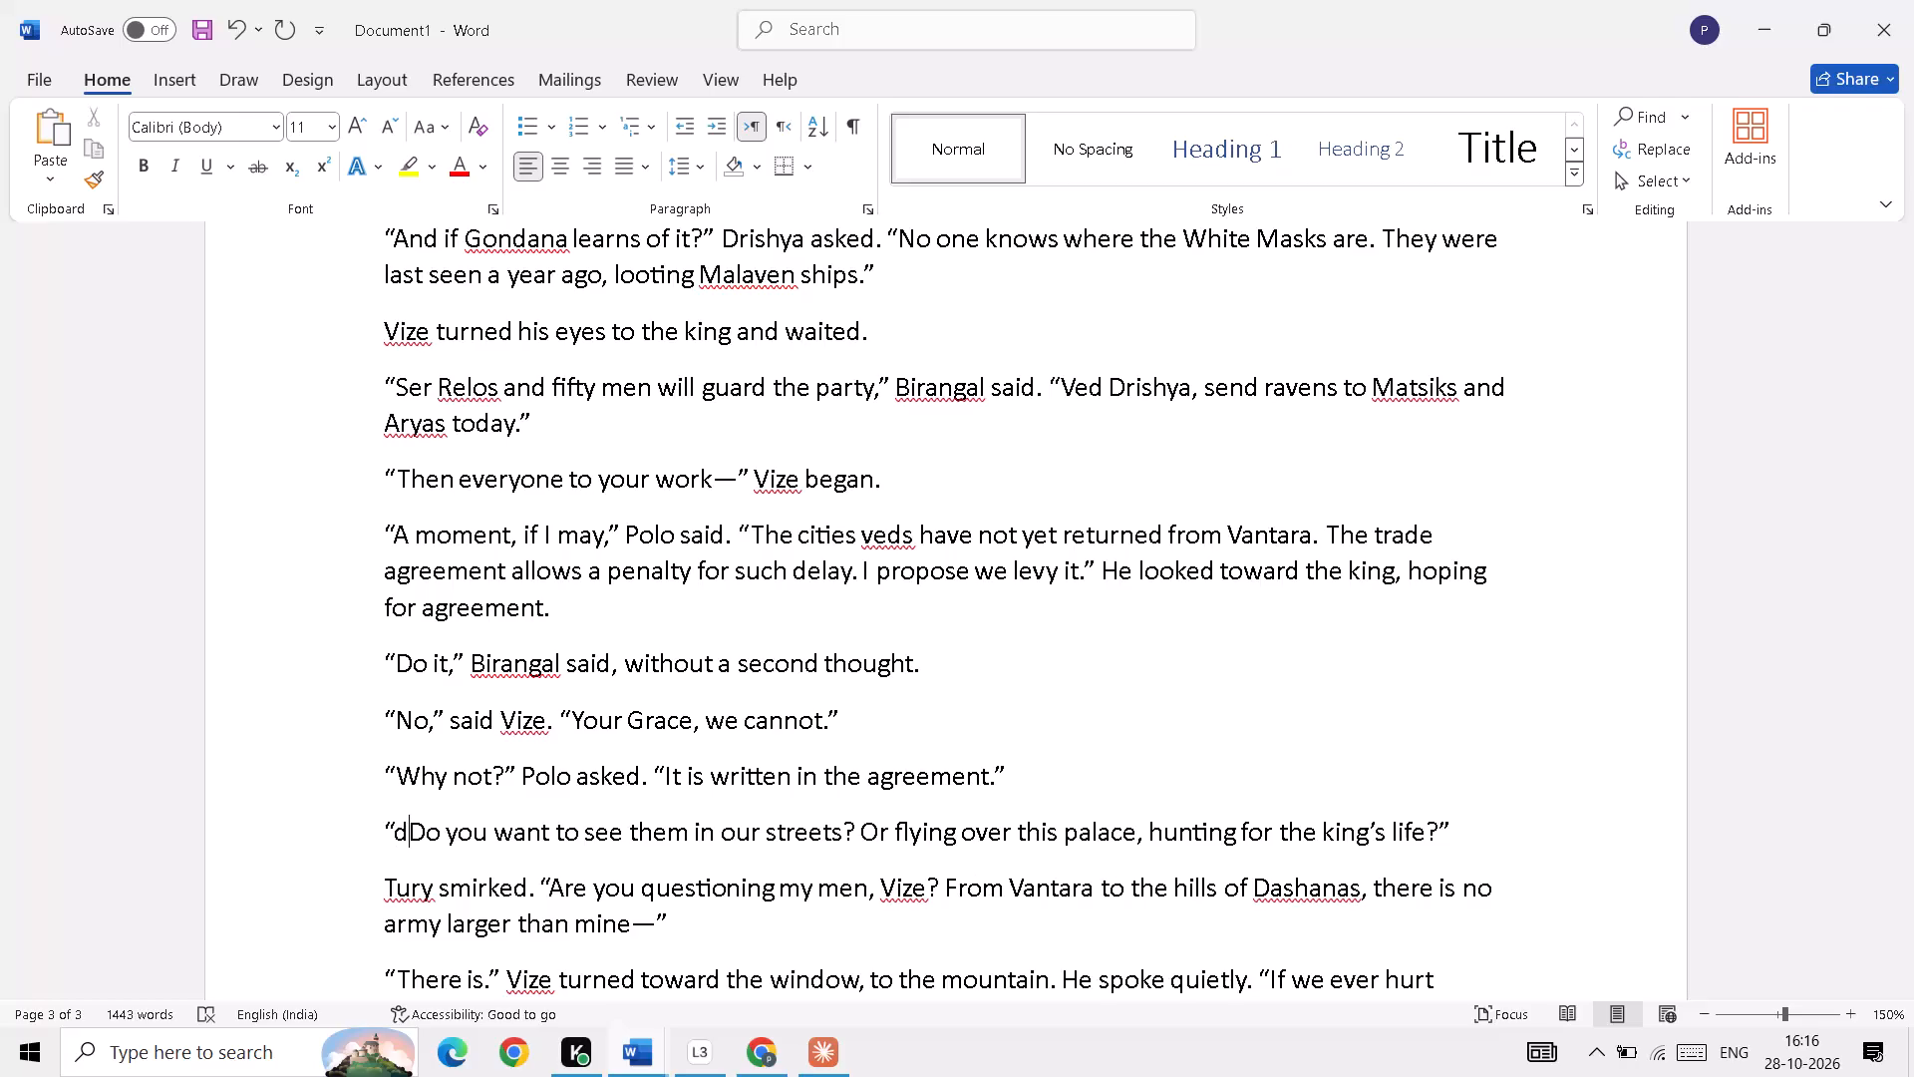
Insert "do you really think they care about that agreement and" before "Do you want to see them in our streets?".
{"action": "key", "text": "space"}
{"action": "type", "text": "real"}
{"action": "type", "text": "ly thinkn"}
{"action": "key", "text": "BackSpace"}
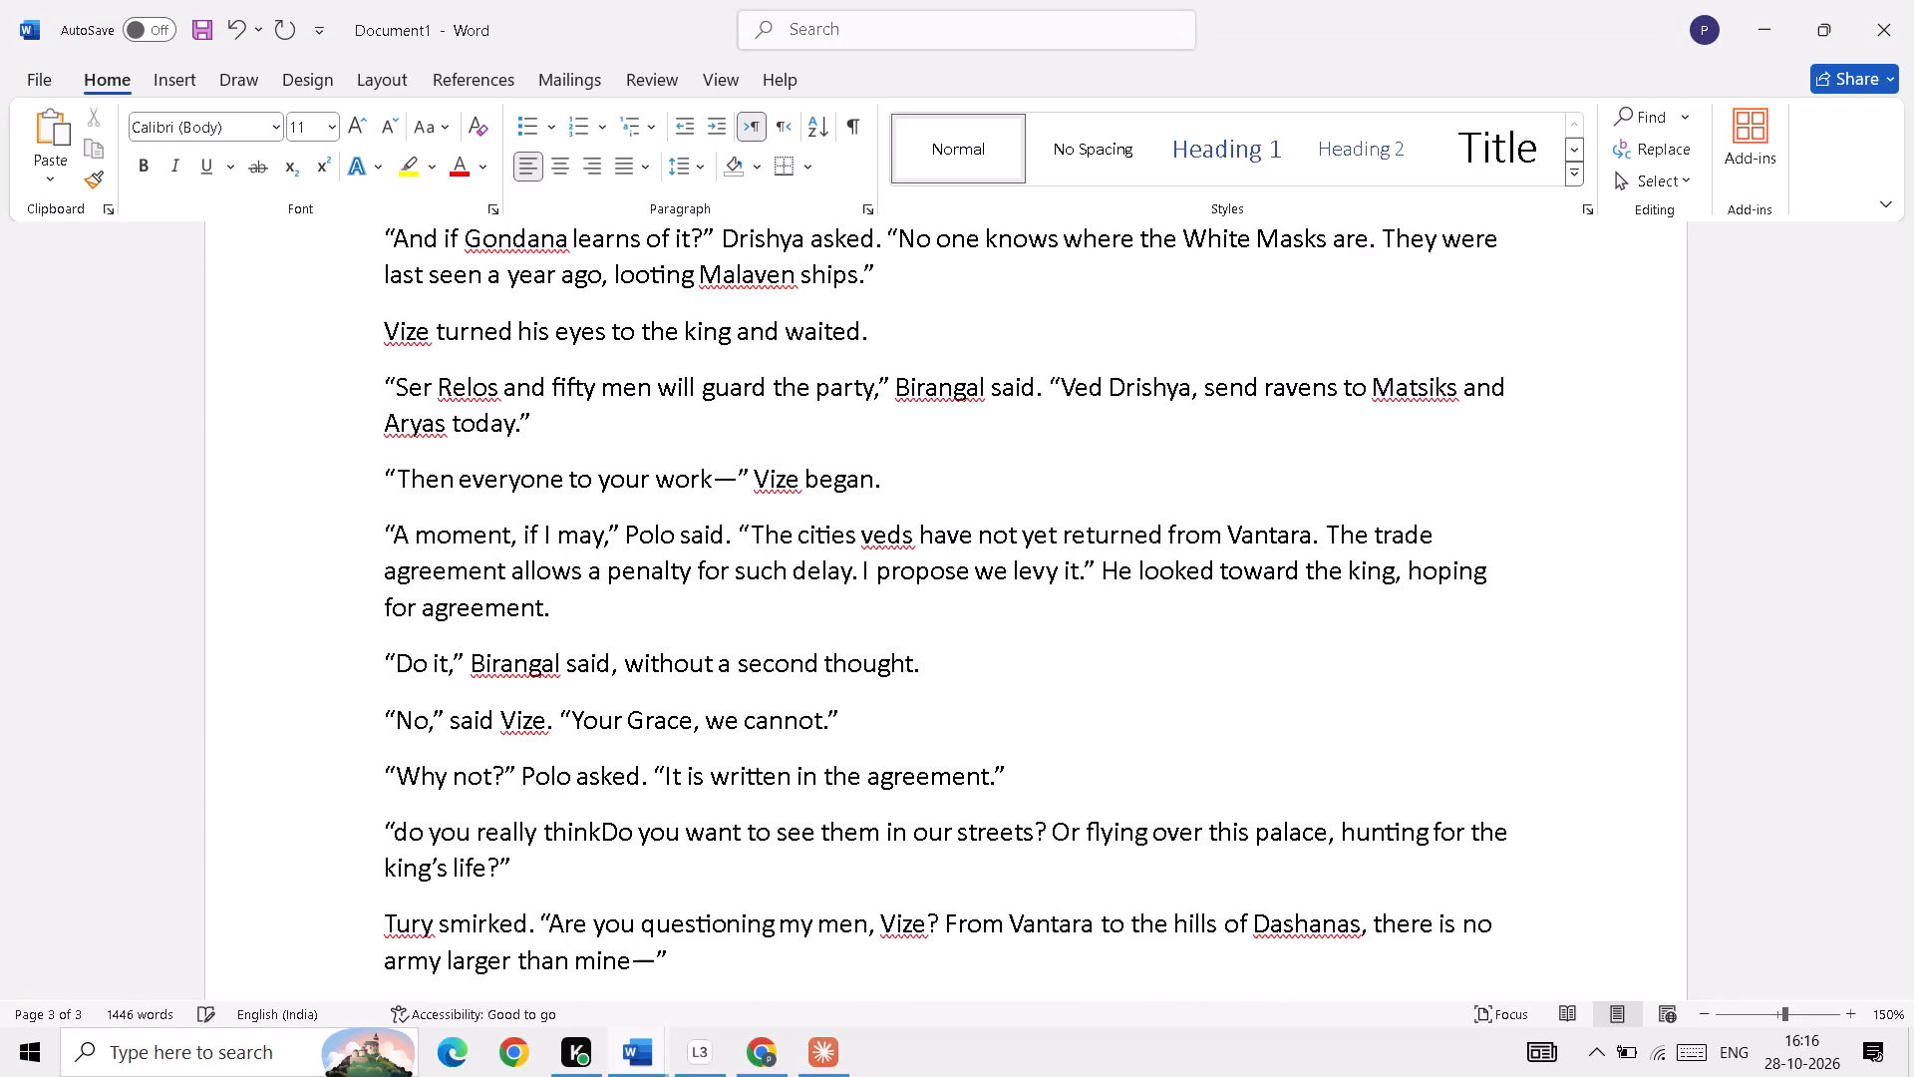
{"action": "key", "text": "space"}
{"action": "type", "text": "they care ab"}
{"action": "key", "text": "BackSpace"}
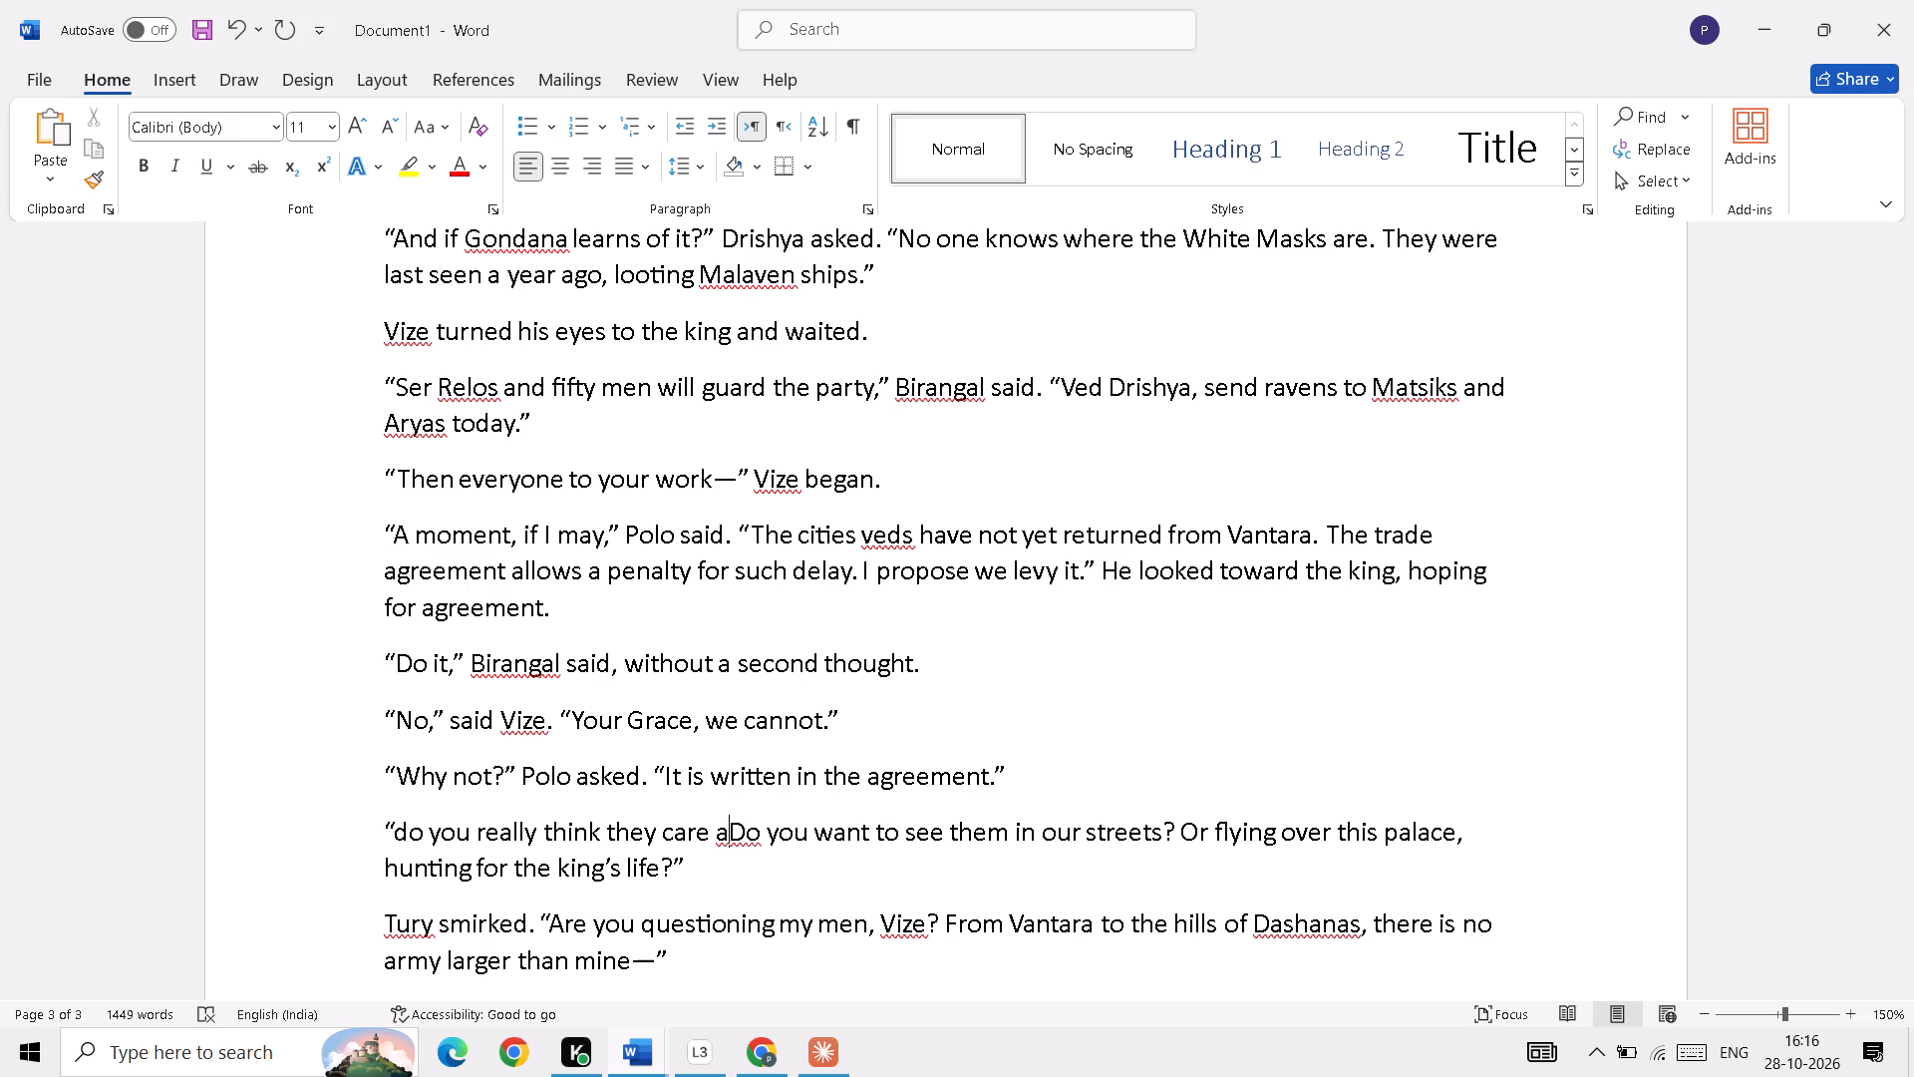
{"action": "type", "text": "bout that aggre"}
{"action": "key", "text": "BackSpace"}
{"action": "key", "text": "BackSpace"}
{"action": "key", "text": "BackSpace"}
{"action": "type", "text": "re"}
{"action": "type", "text": "ee"}
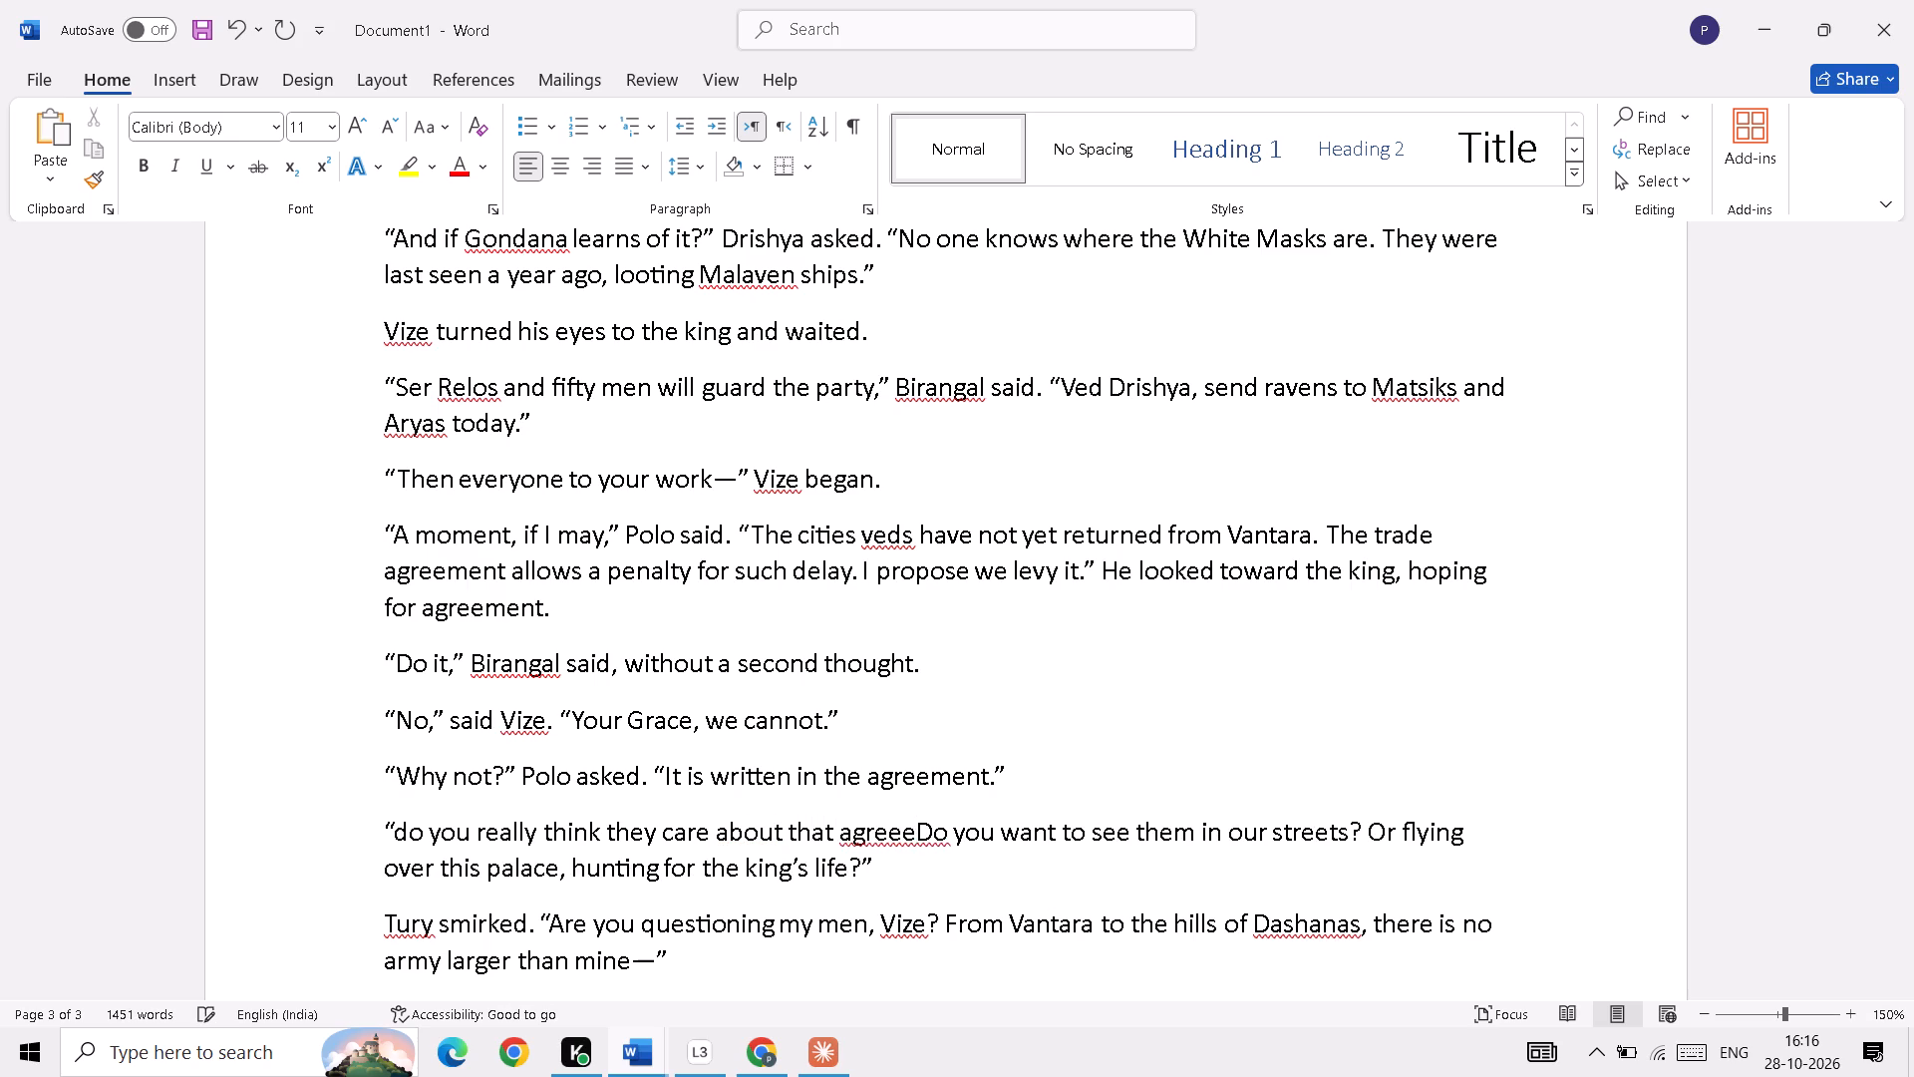
{"action": "key", "text": "BackSpace"}
{"action": "type", "text": "ment"}
{"action": "key", "text": "space"}
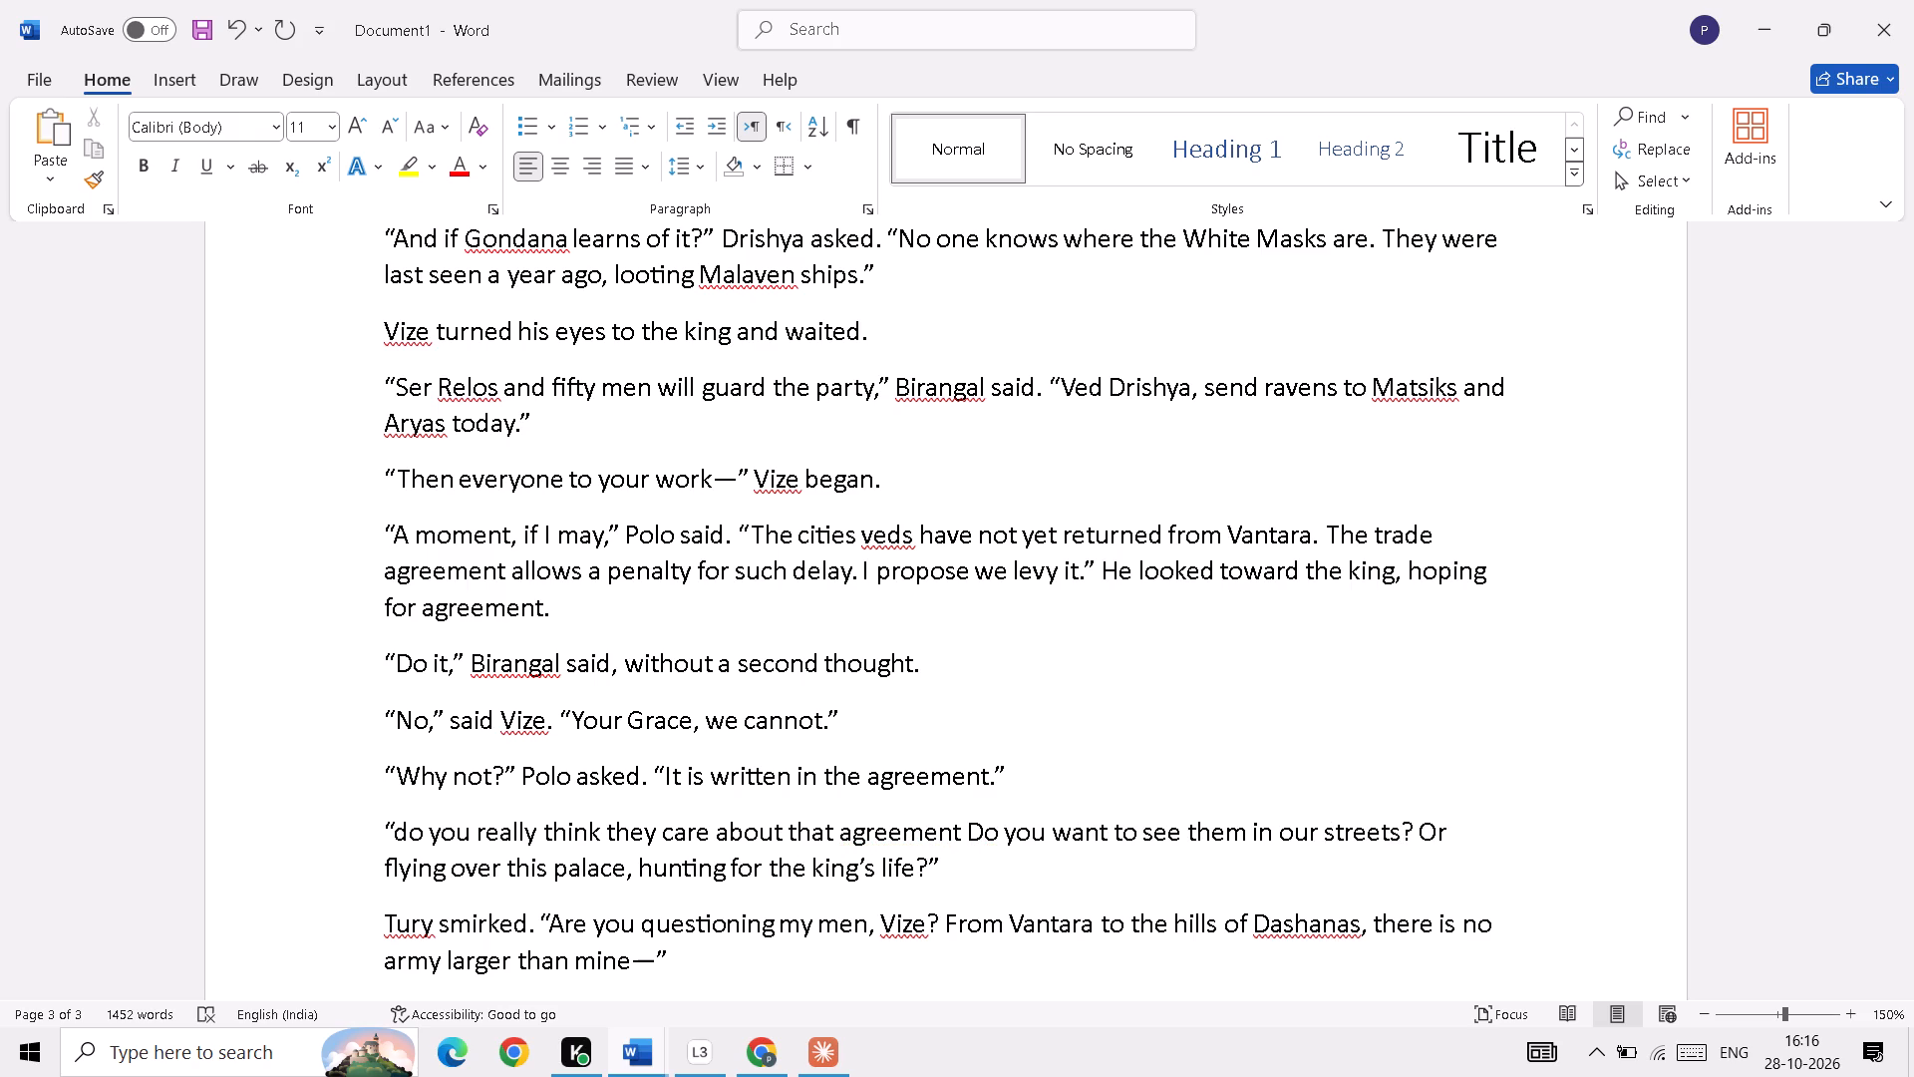
{"action": "type", "text": "and"}
{"action": "key", "text": "space"}
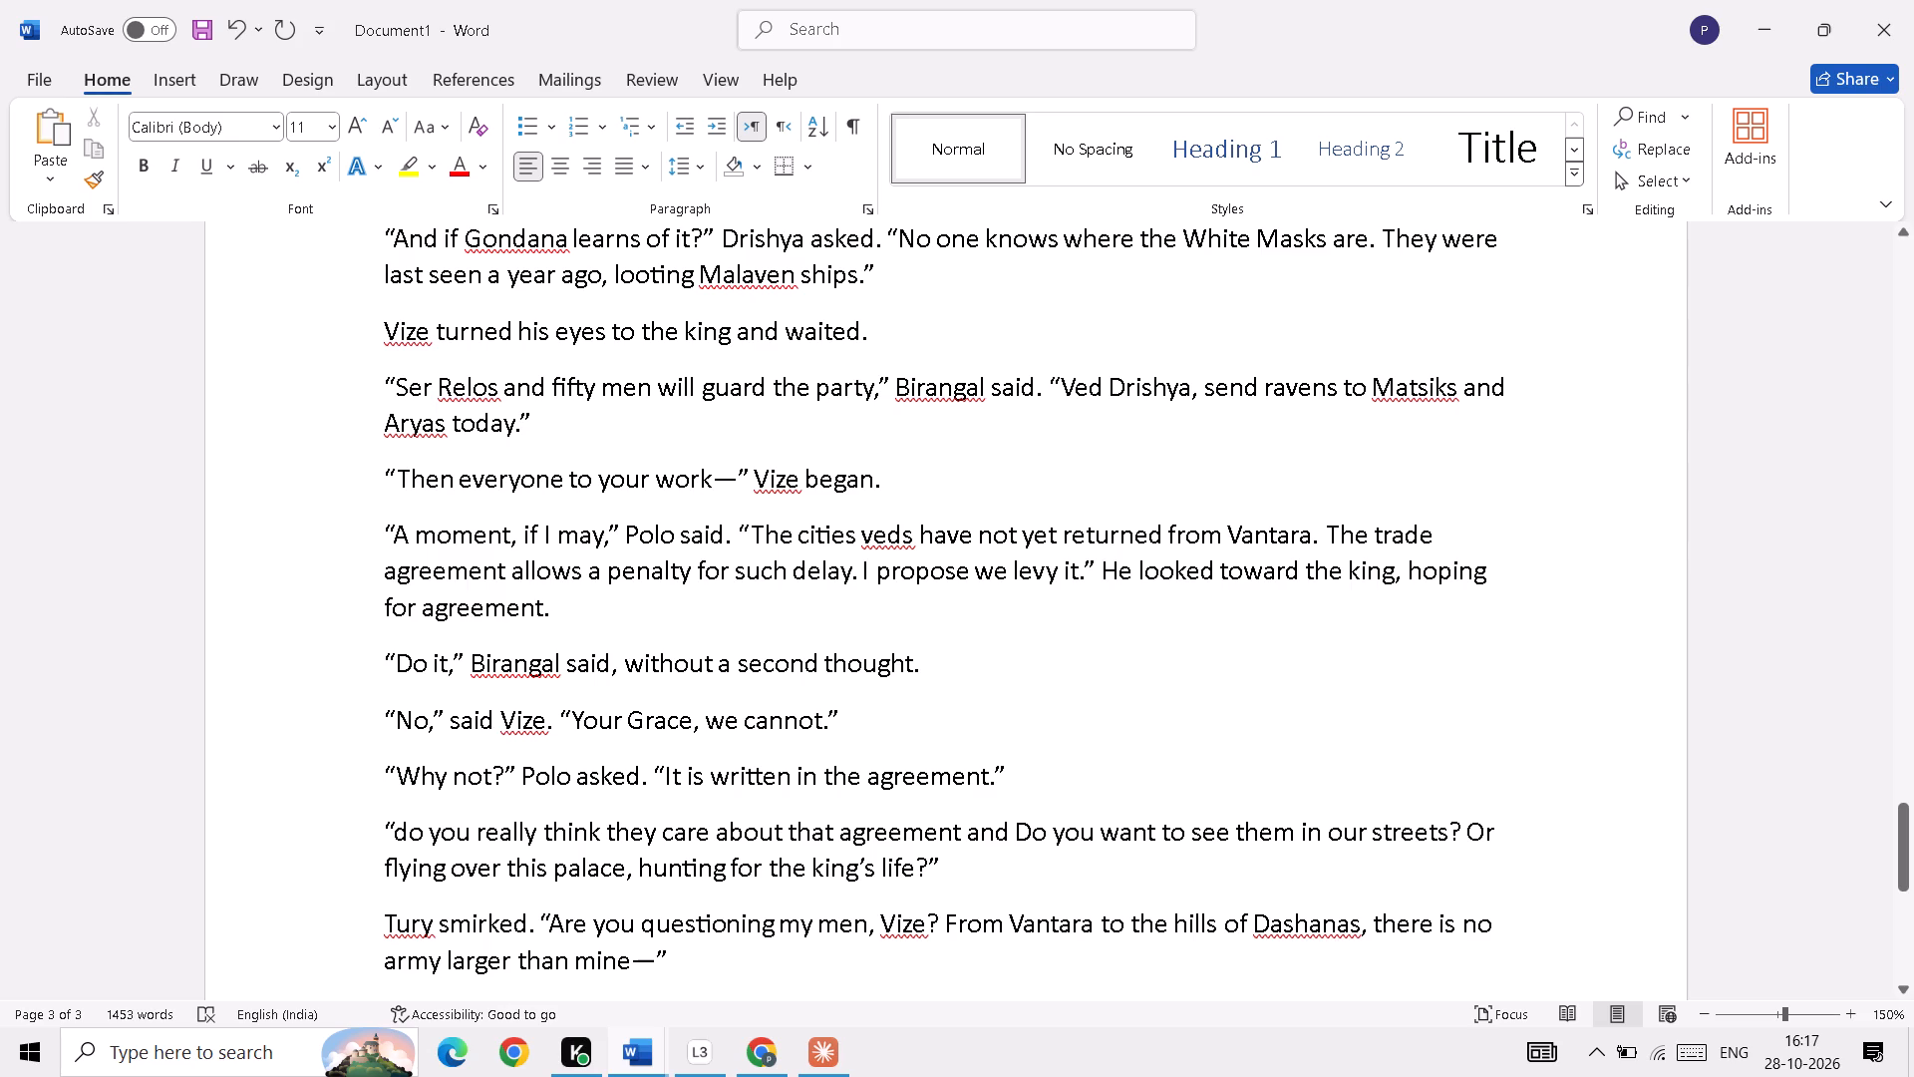
Remove the opening "do" from the inserted clause and replace "and" after "agreement" with a comma.
{"action": "left_click", "coordinate": [429, 825]}
{"action": "key", "text": "BackSpace"}
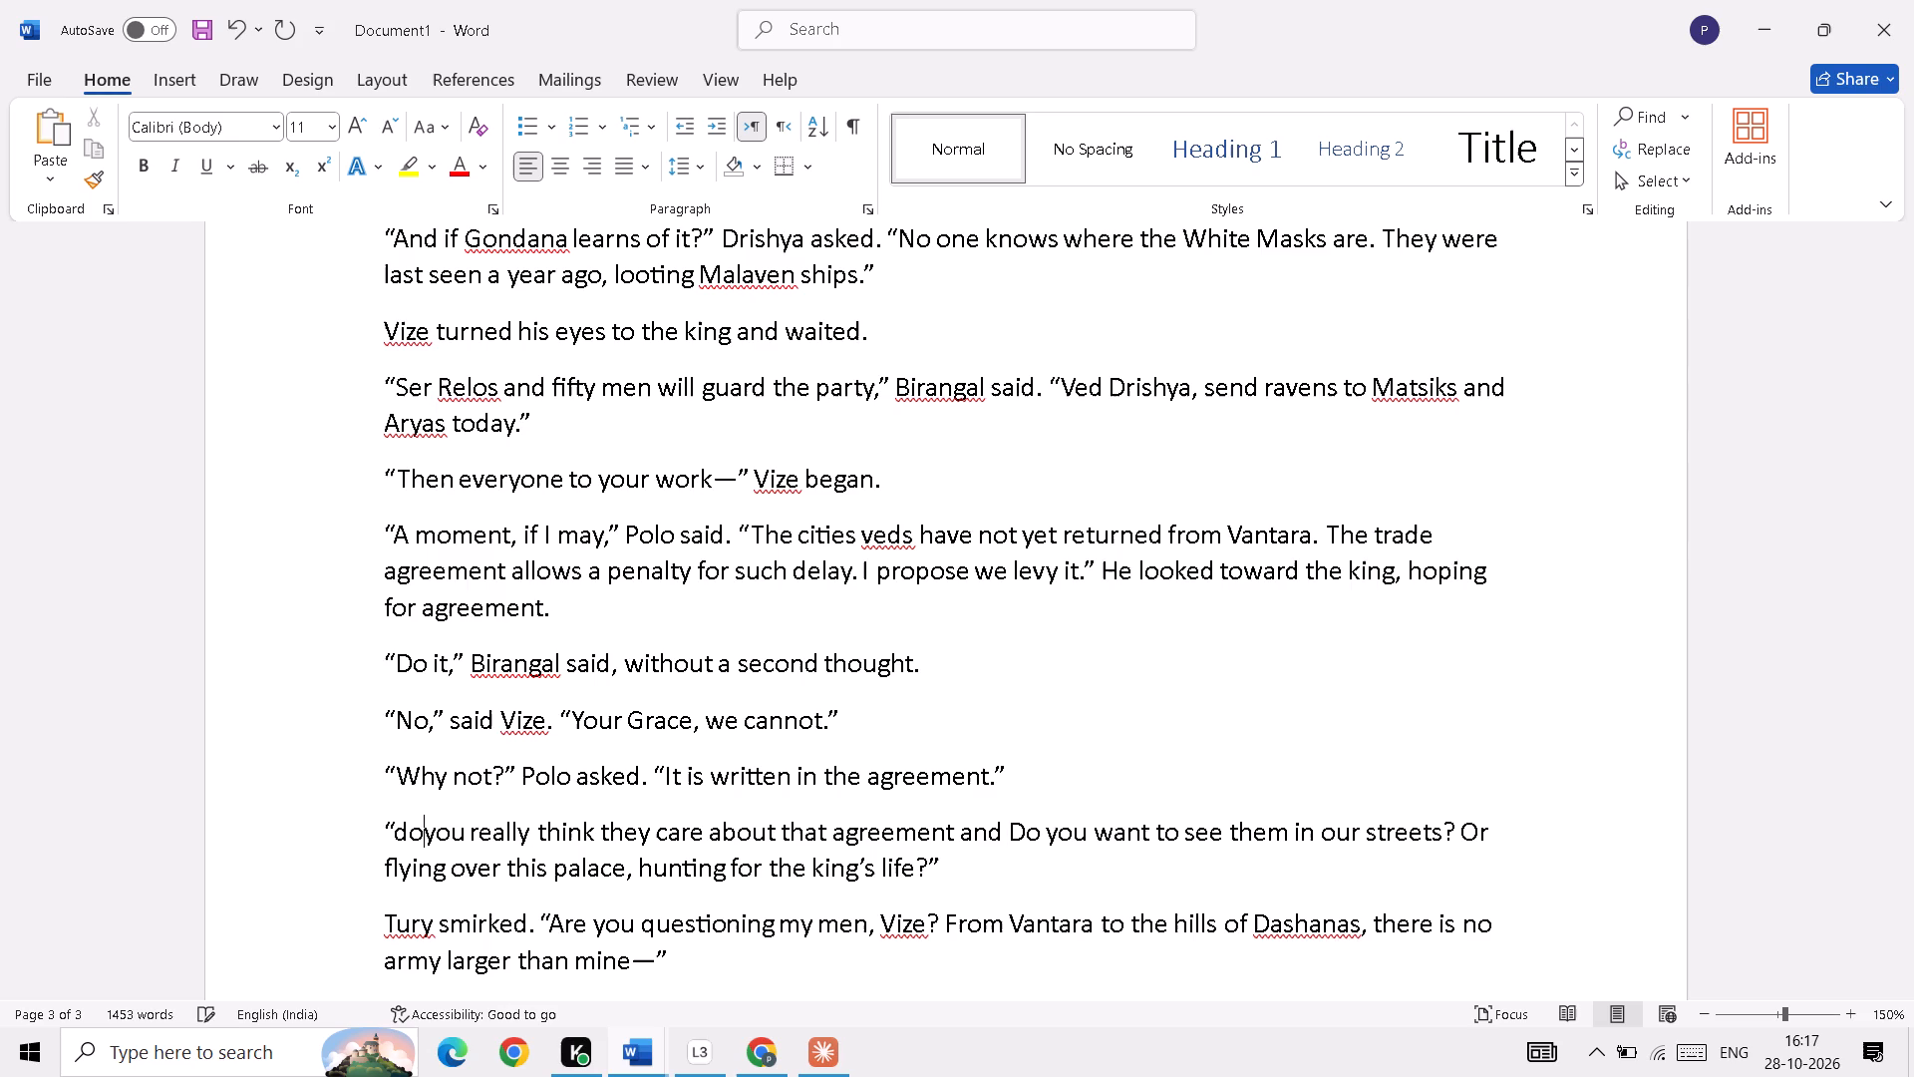
{"action": "key", "text": "BackSpace"}
{"action": "key", "text": "BackSpace"}
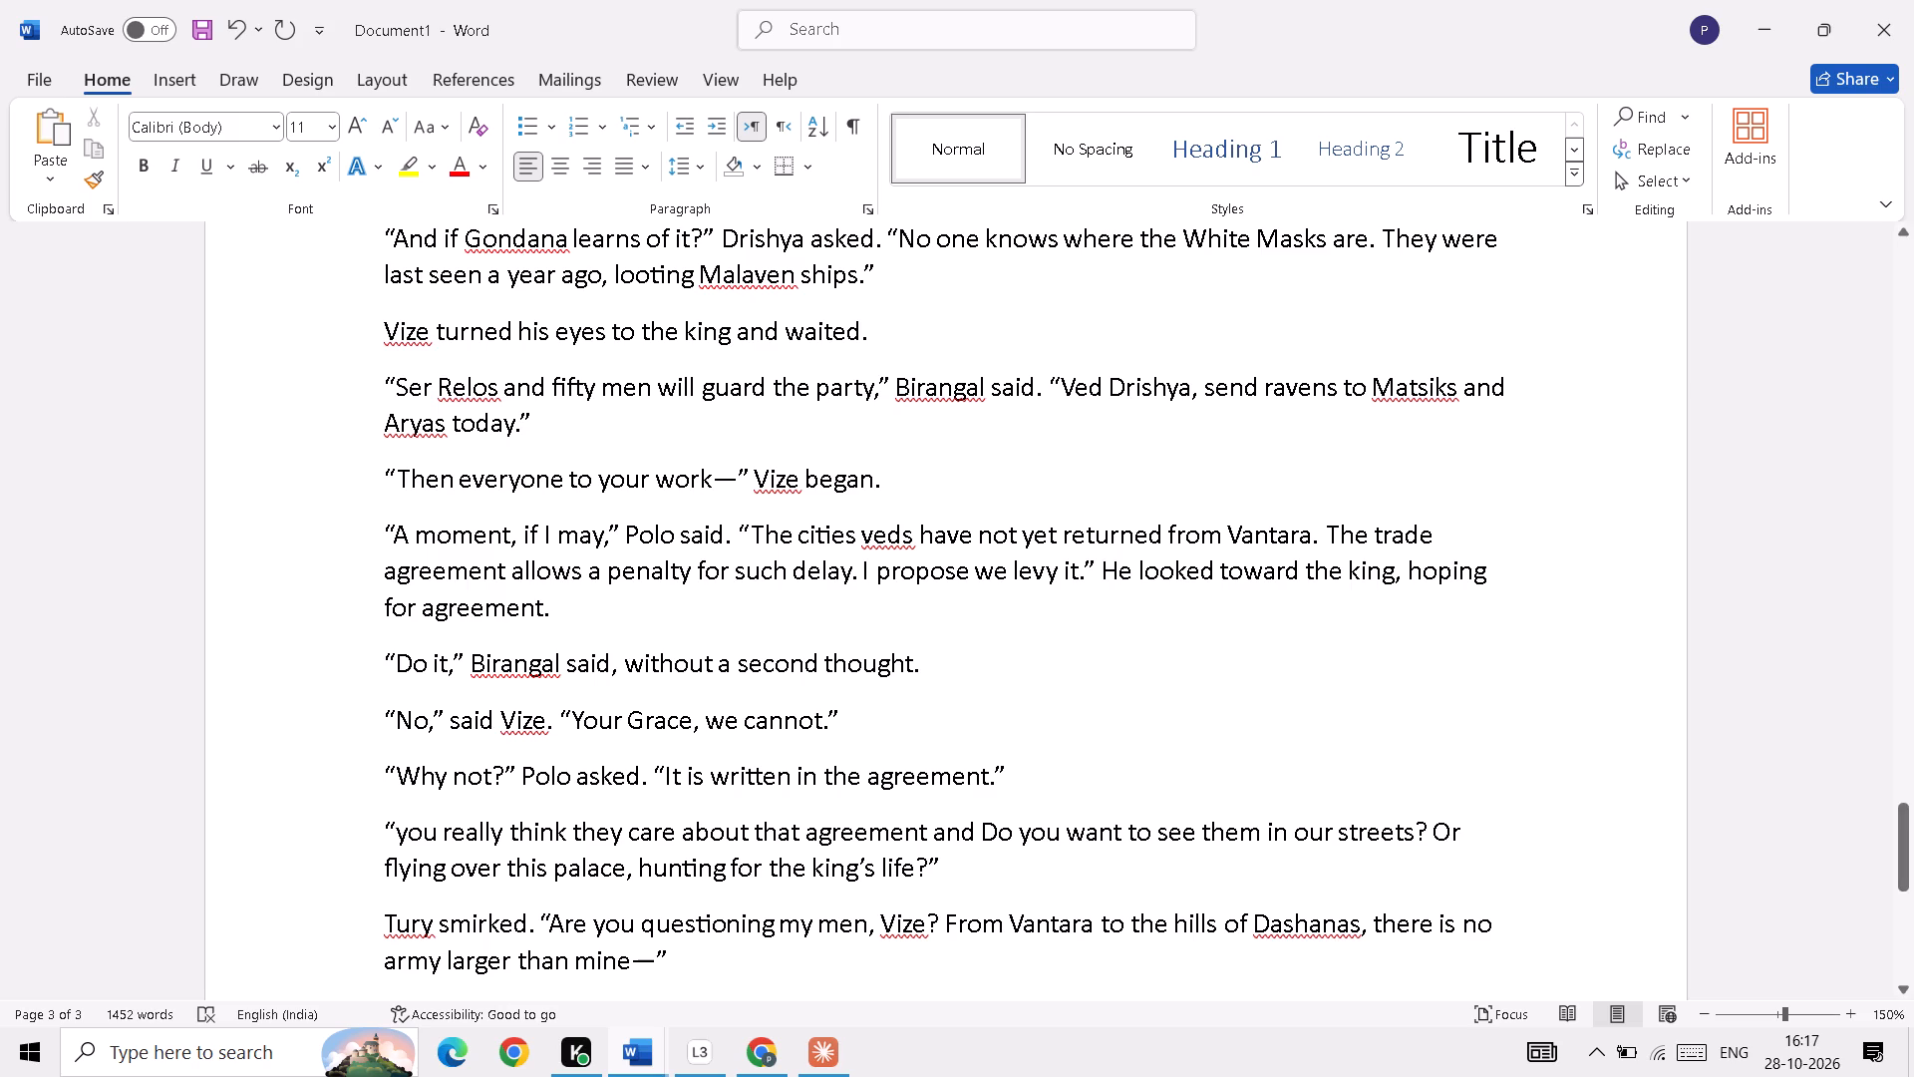
{"action": "left_click", "coordinate": [979, 832]}
{"action": "key", "text": "BackSpace"}
{"action": "key", "text": "BackSpace"}
{"action": "key", "text": "BackSpace"}
{"action": "key", "text": "BackSpace"}
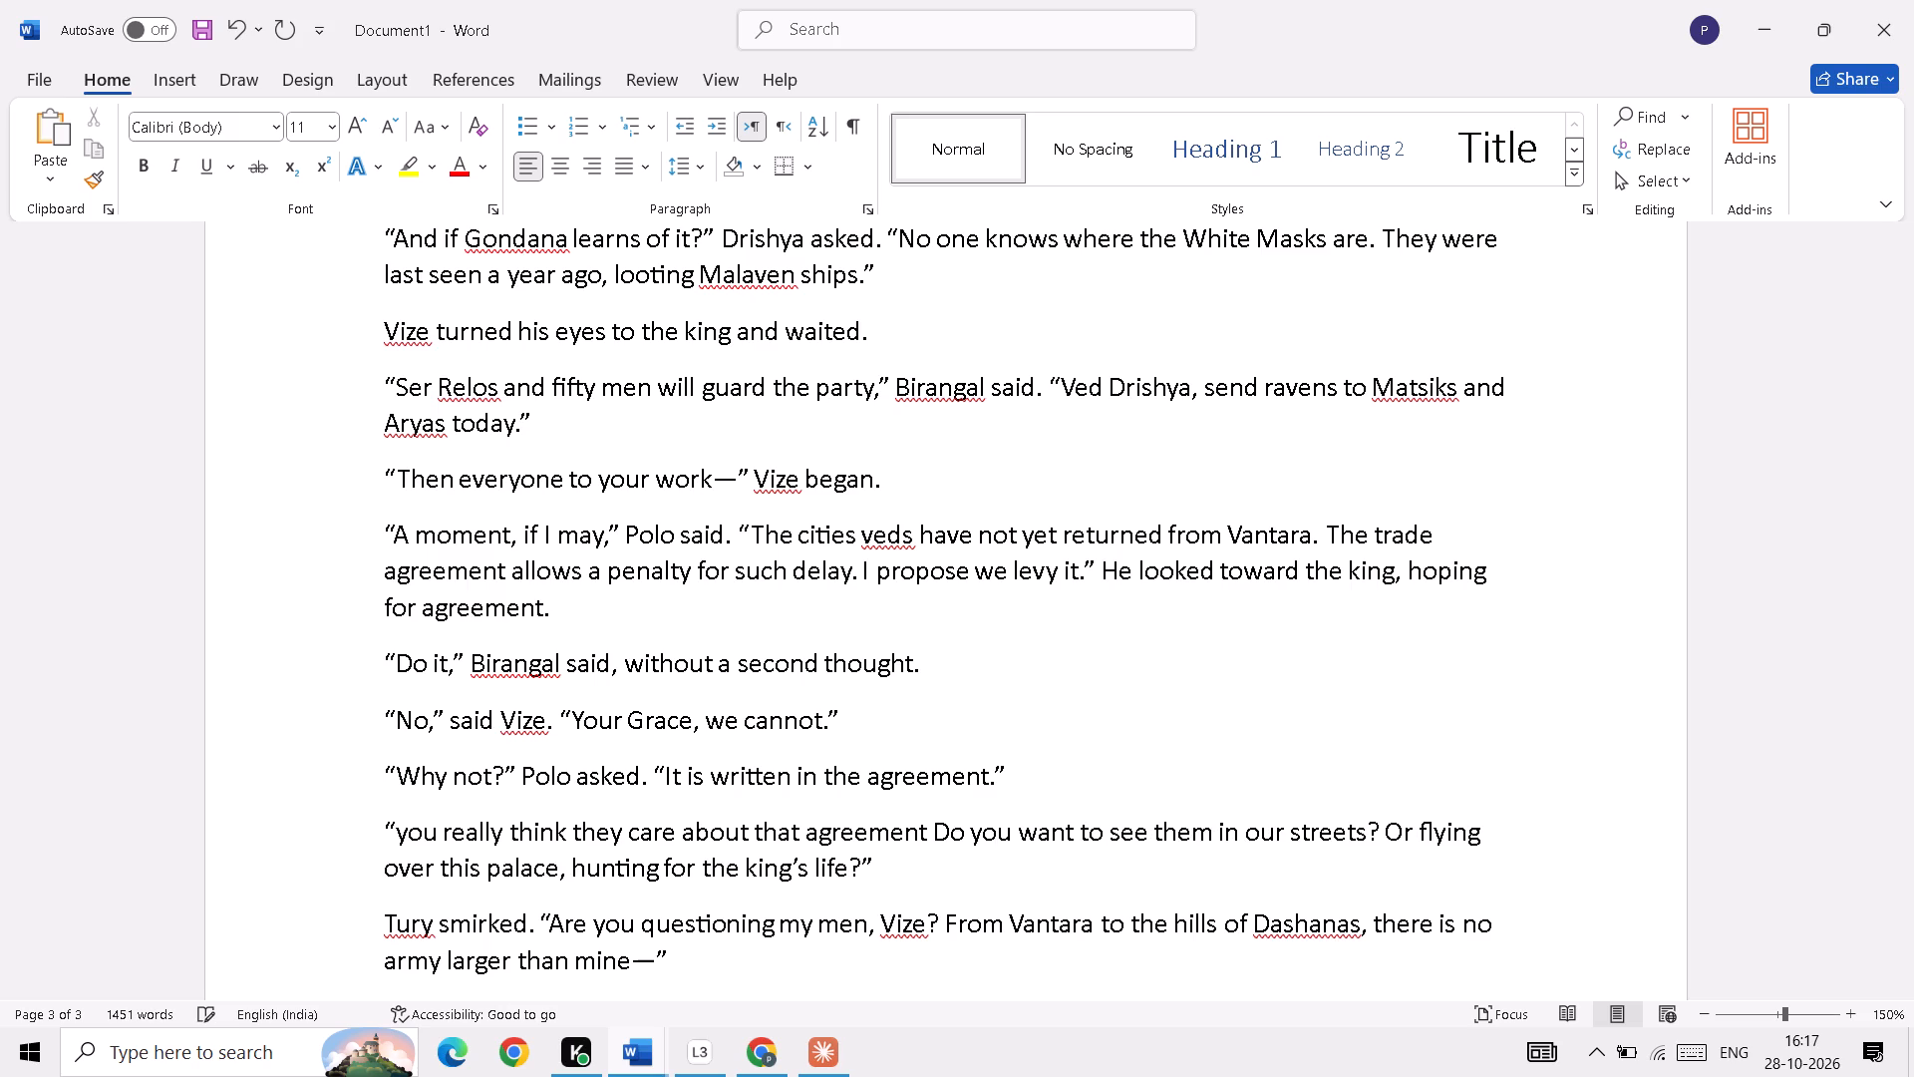
{"action": "key", "text": "BackSpace"}
{"action": "key", "text": "comma"}
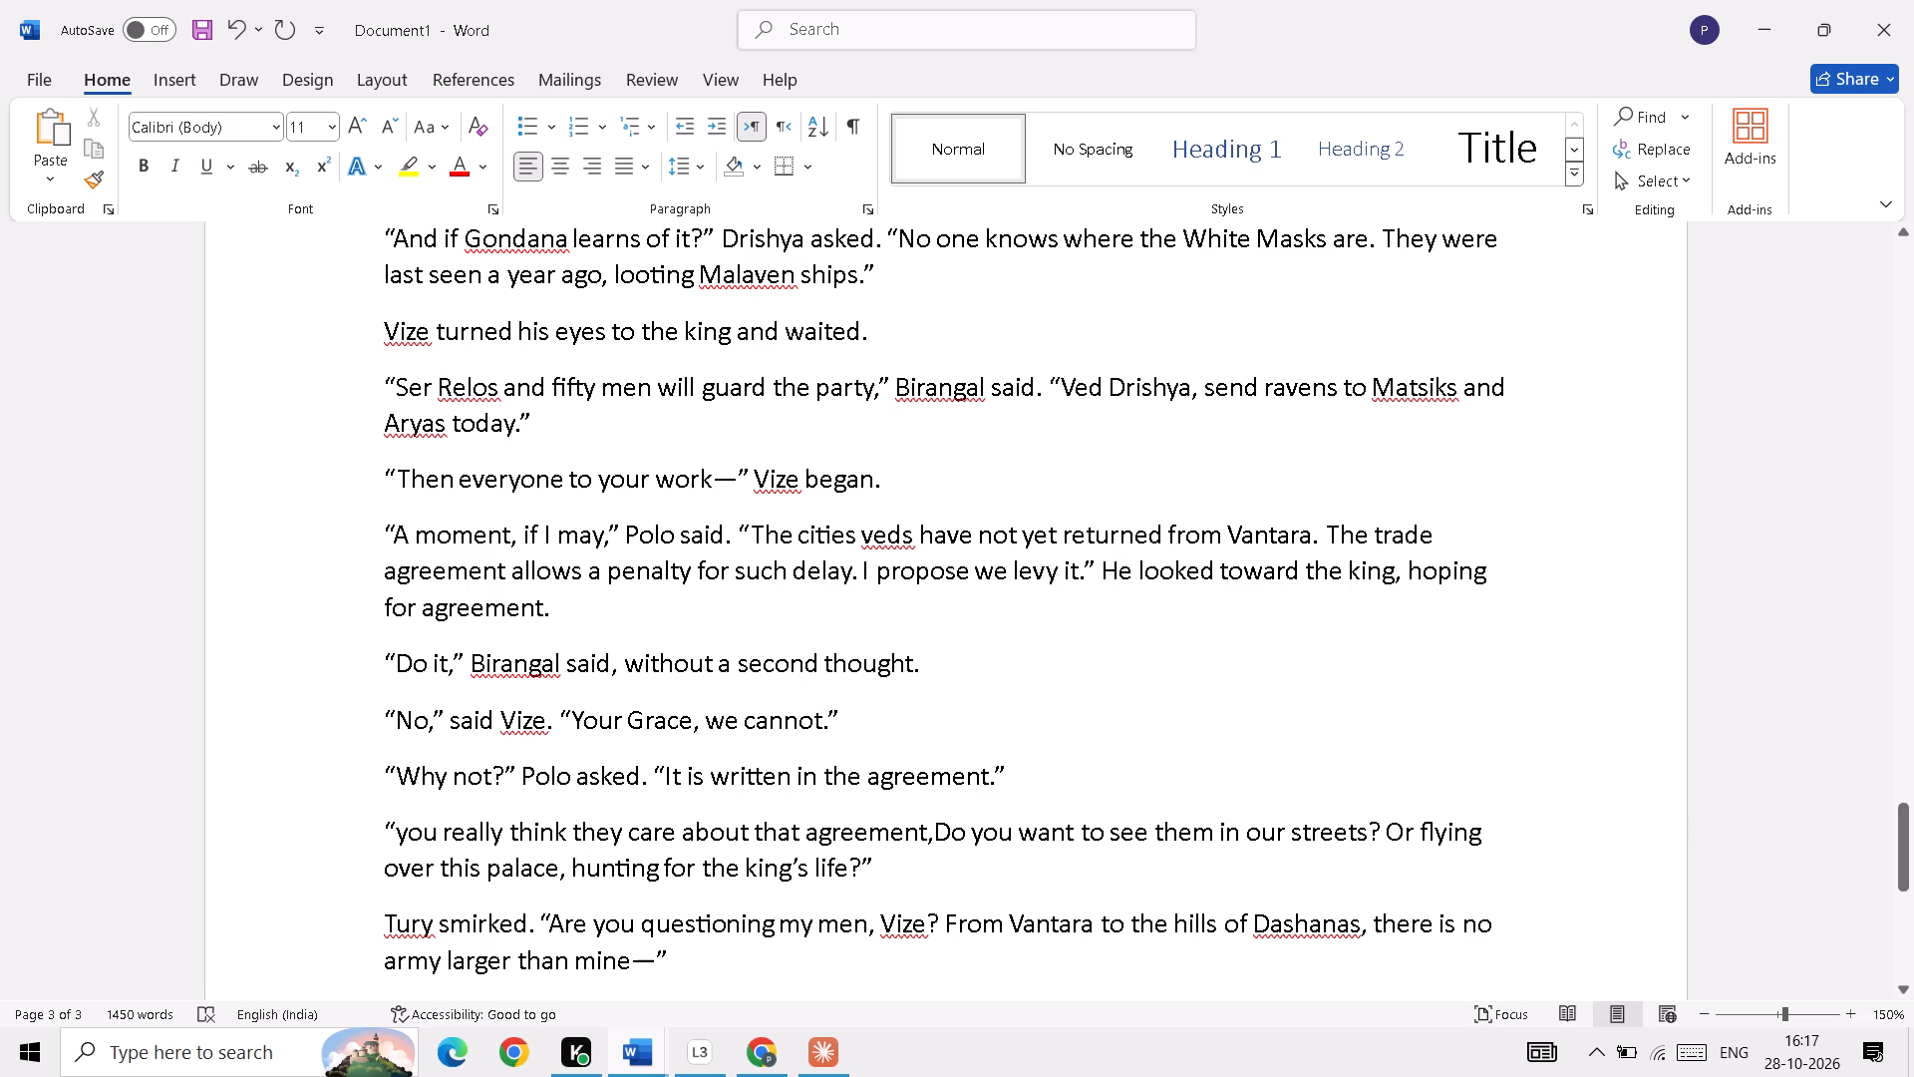
Add "They did it once and I would not let that happen again" after the question about hunting for the king's life.
{"action": "left_click", "coordinate": [859, 862]}
{"action": "key", "text": "space"}
{"action": "type", "text": "the"}
{"action": "type", "text": "y did"}
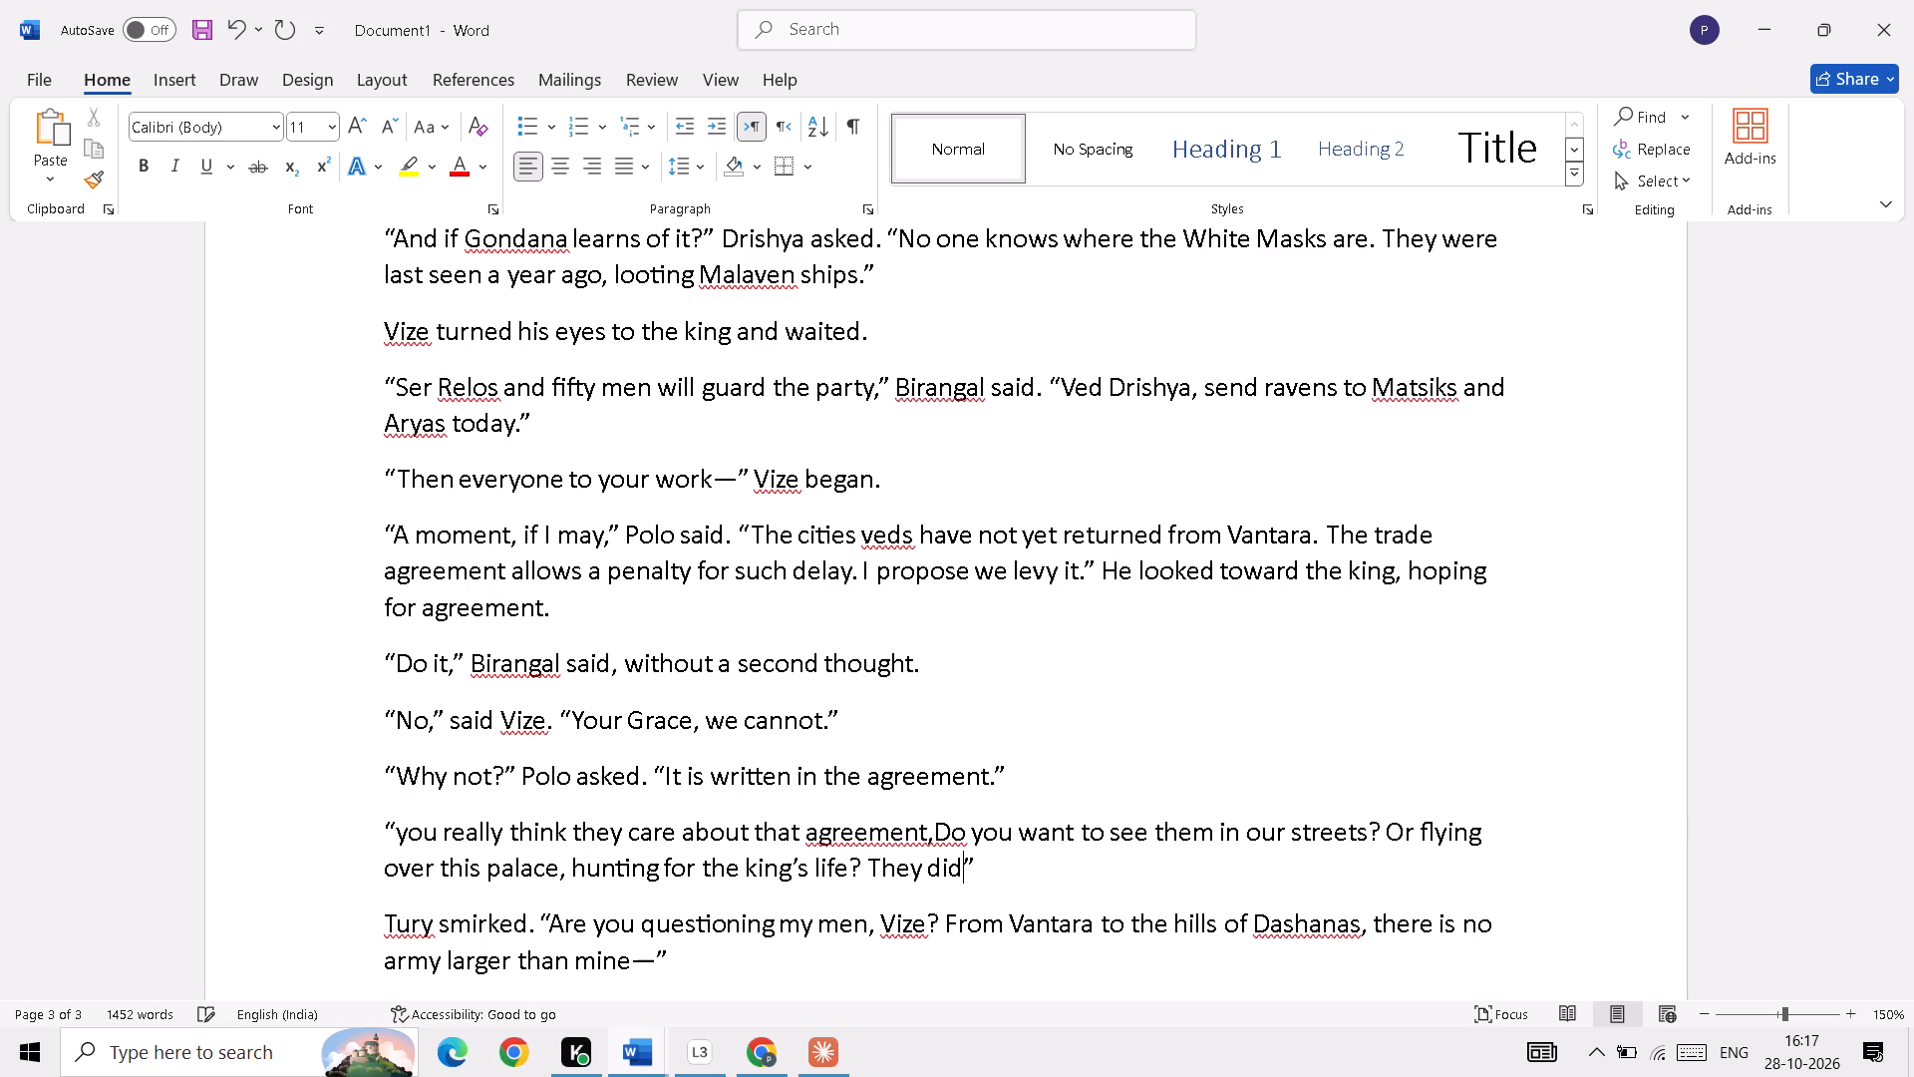
{"action": "key", "text": "space"}
{"action": "type", "text": "it once and i would not let that"}
{"action": "key", "text": "space"}
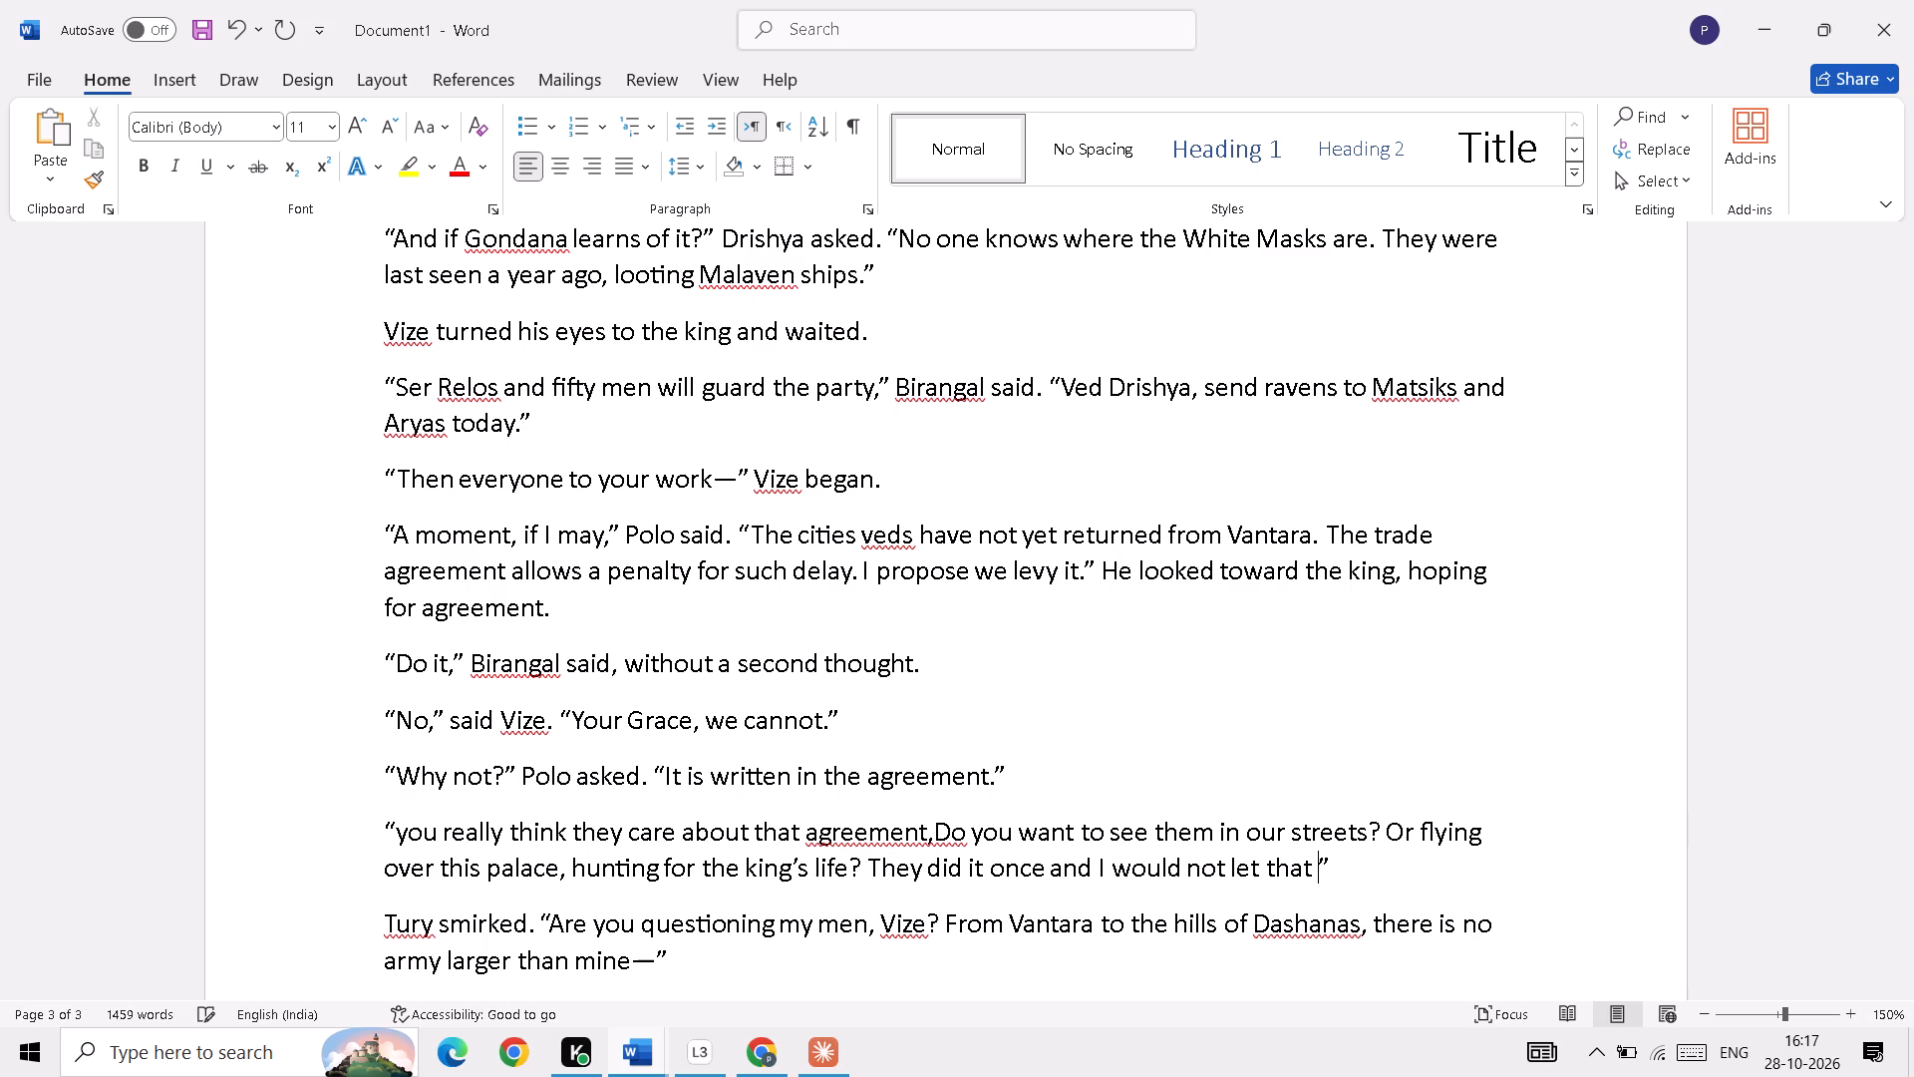
{"action": "type", "text": "happen again"}
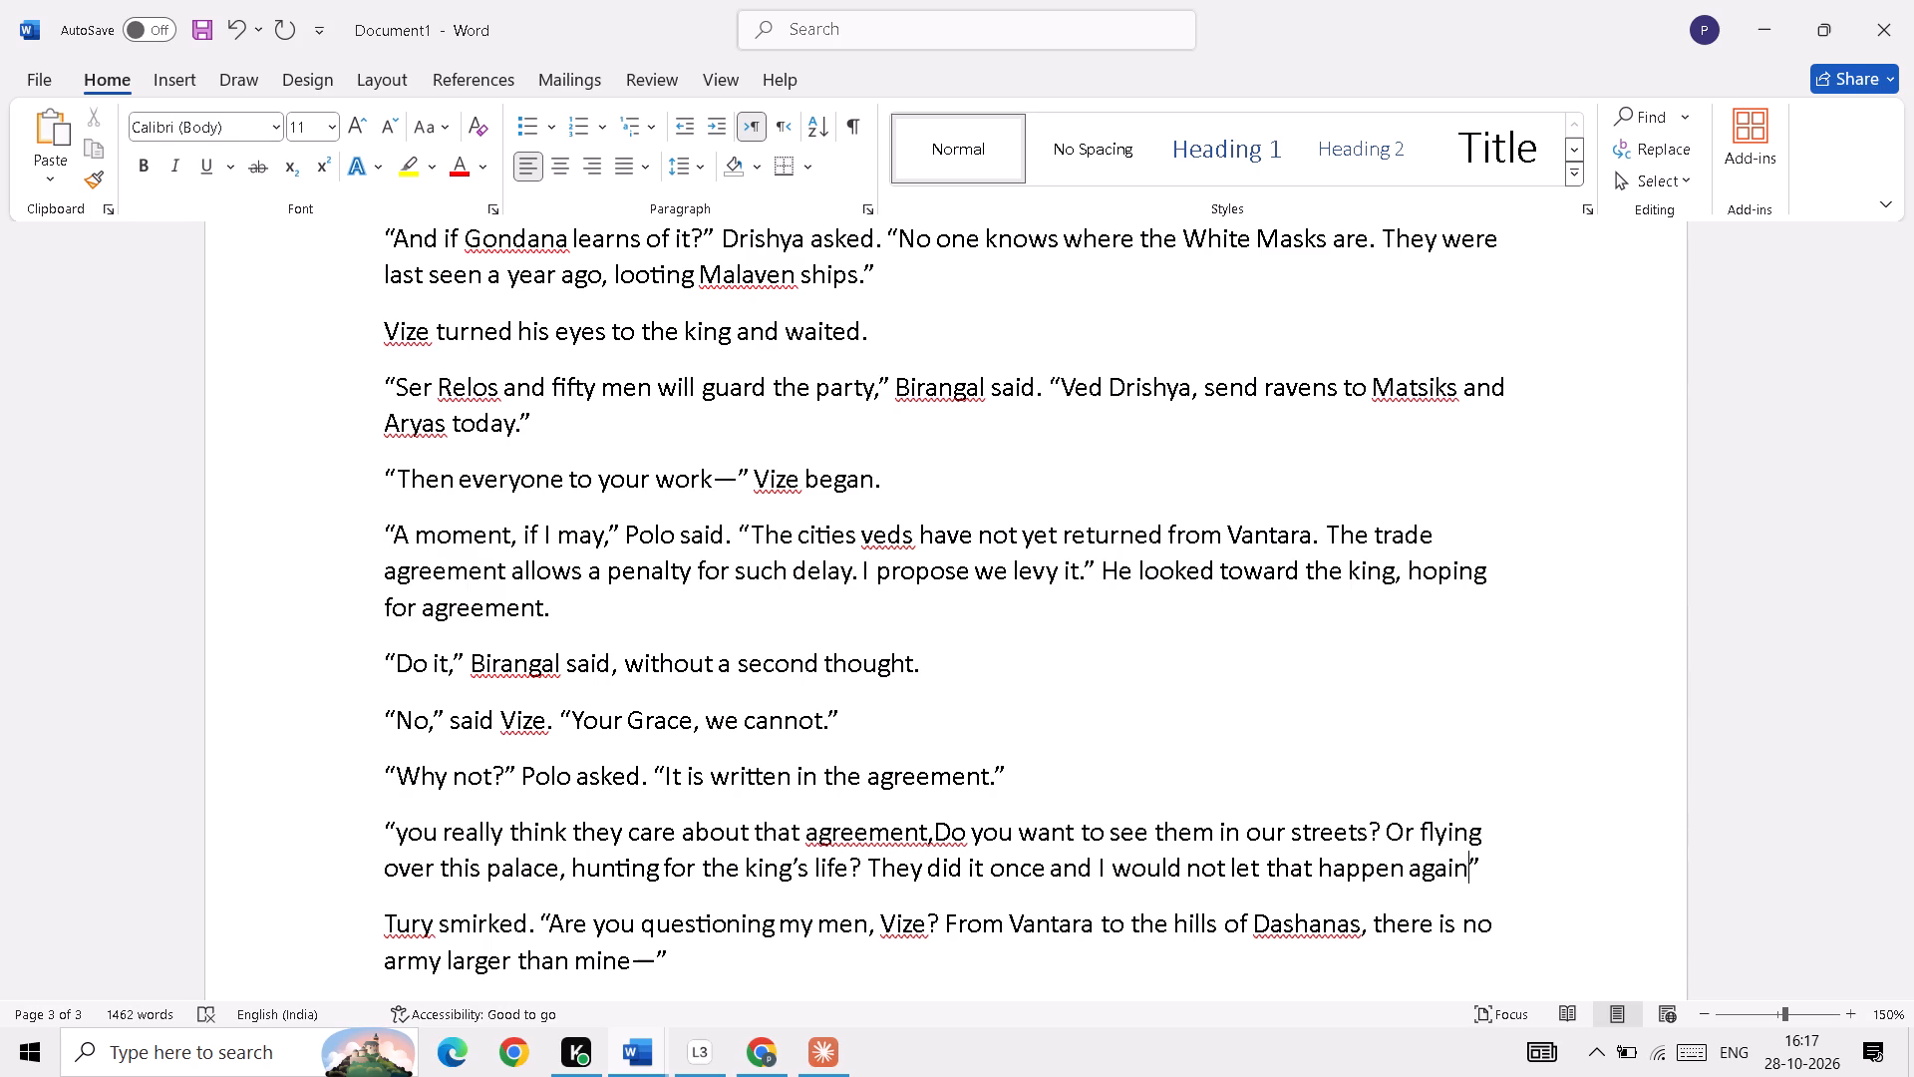
{"action": "left_click", "coordinate": [582, 923]}
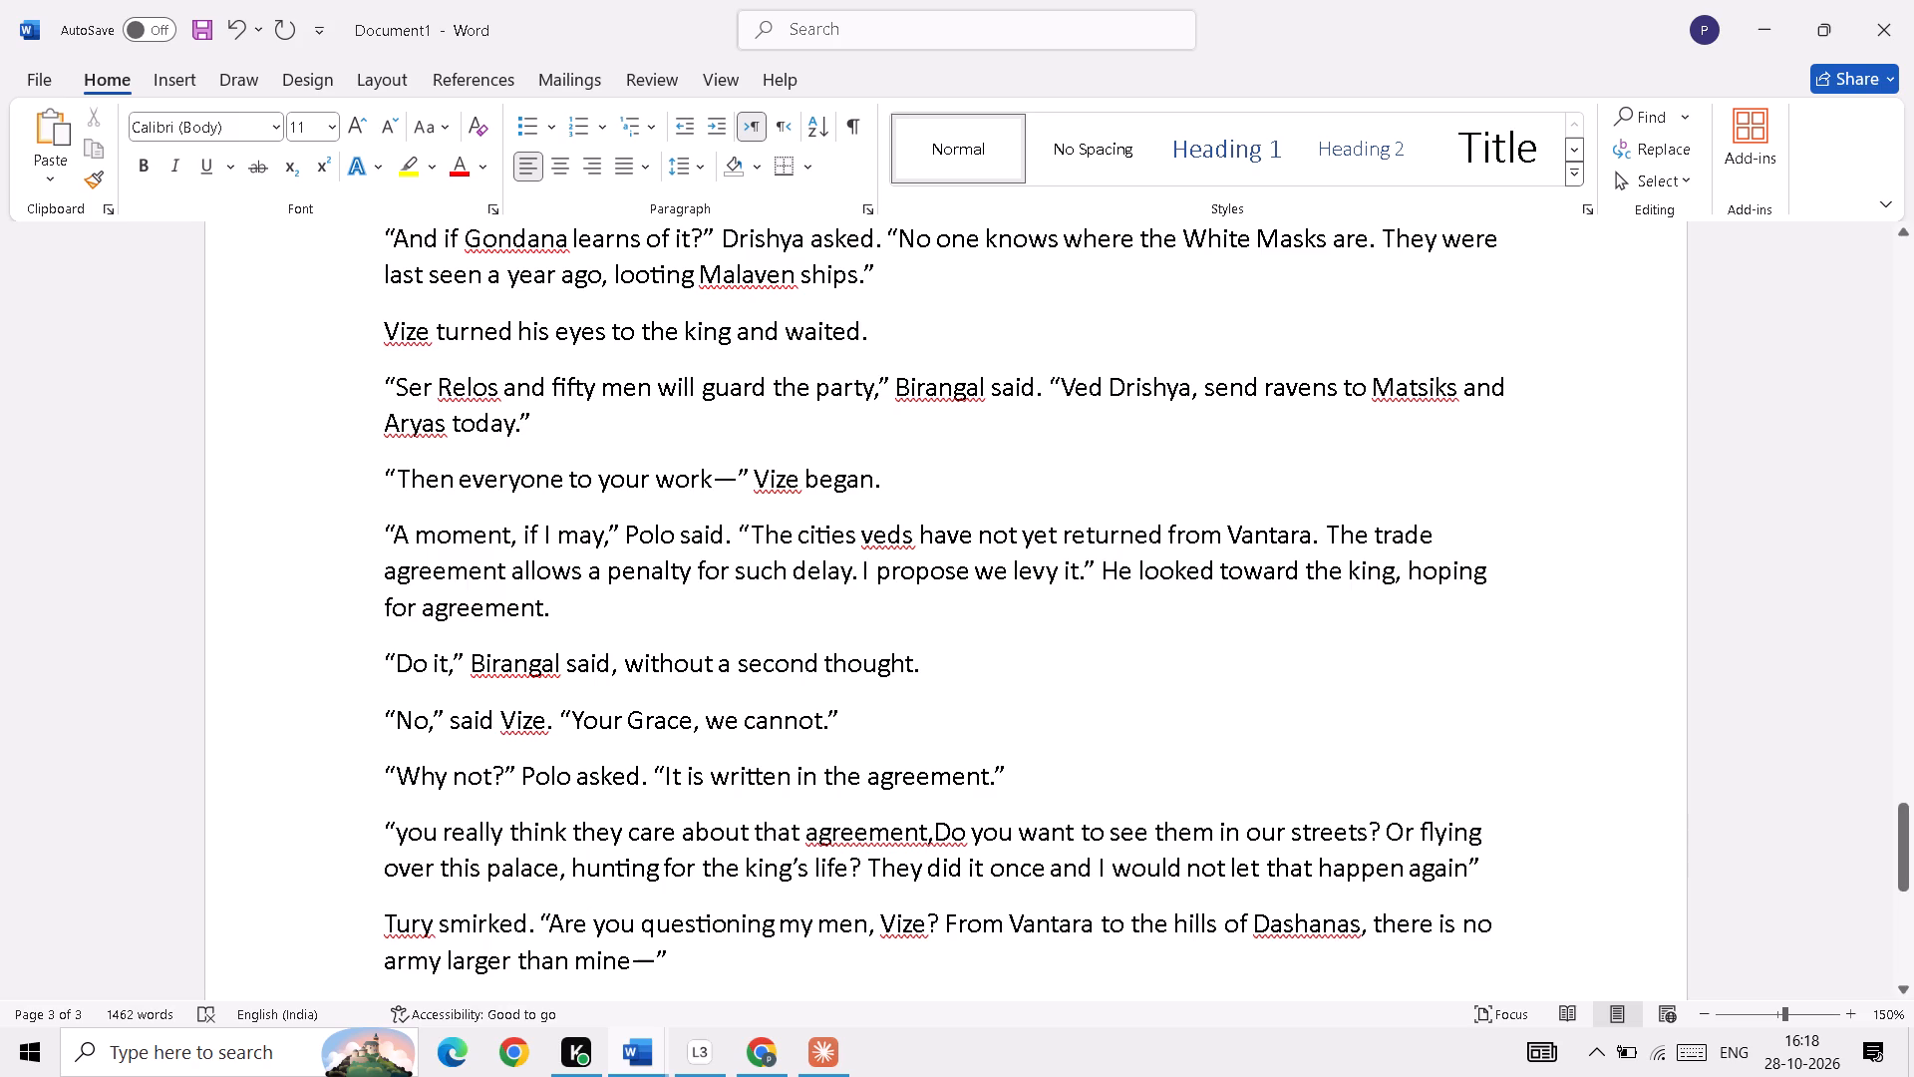
Change "fight the" to "fight, The" in Vize's closing line to the king, correcting the spacing before the comma.
{"action": "scroll", "coordinate": [682, 904], "scroll_direction": "down", "scroll_amount": 2}
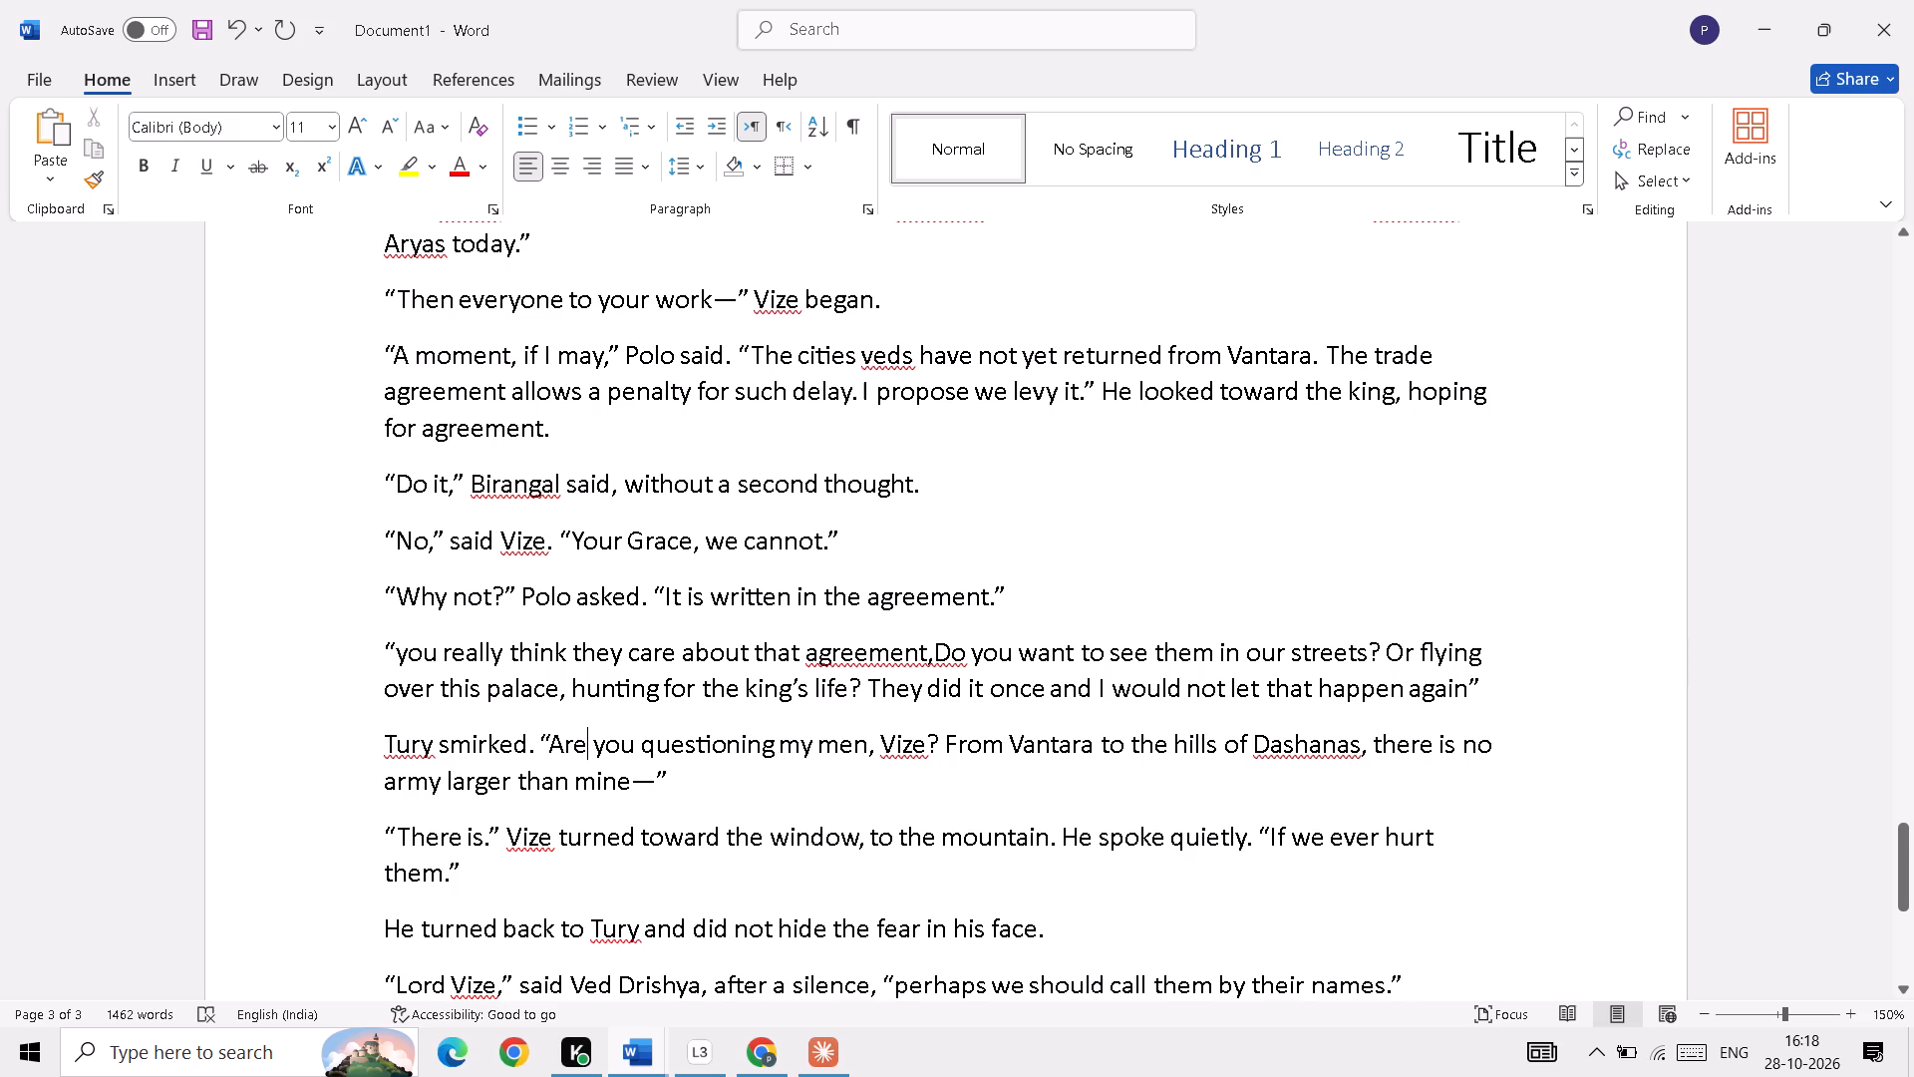
{"action": "scroll", "coordinate": [707, 925], "scroll_direction": "down", "scroll_amount": 2}
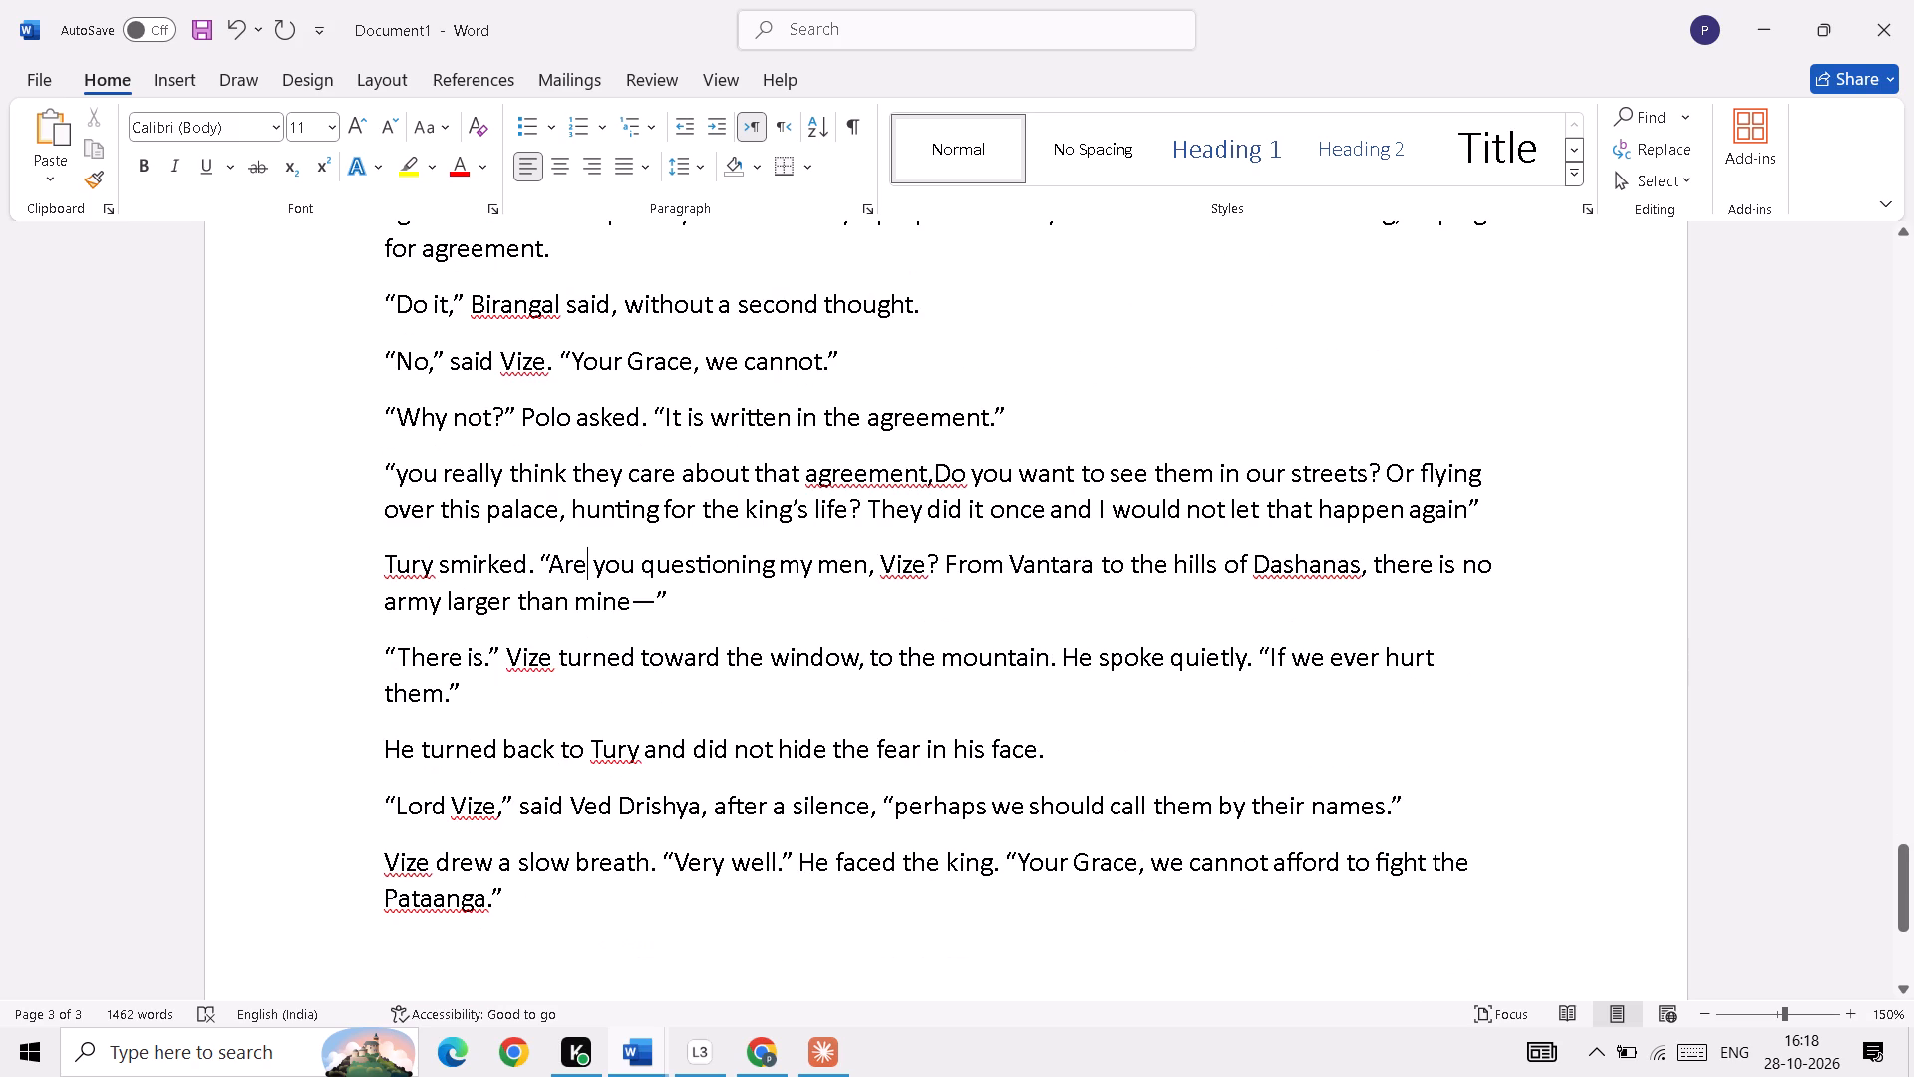
{"action": "scroll", "coordinate": [707, 925], "scroll_direction": "down", "scroll_amount": 1}
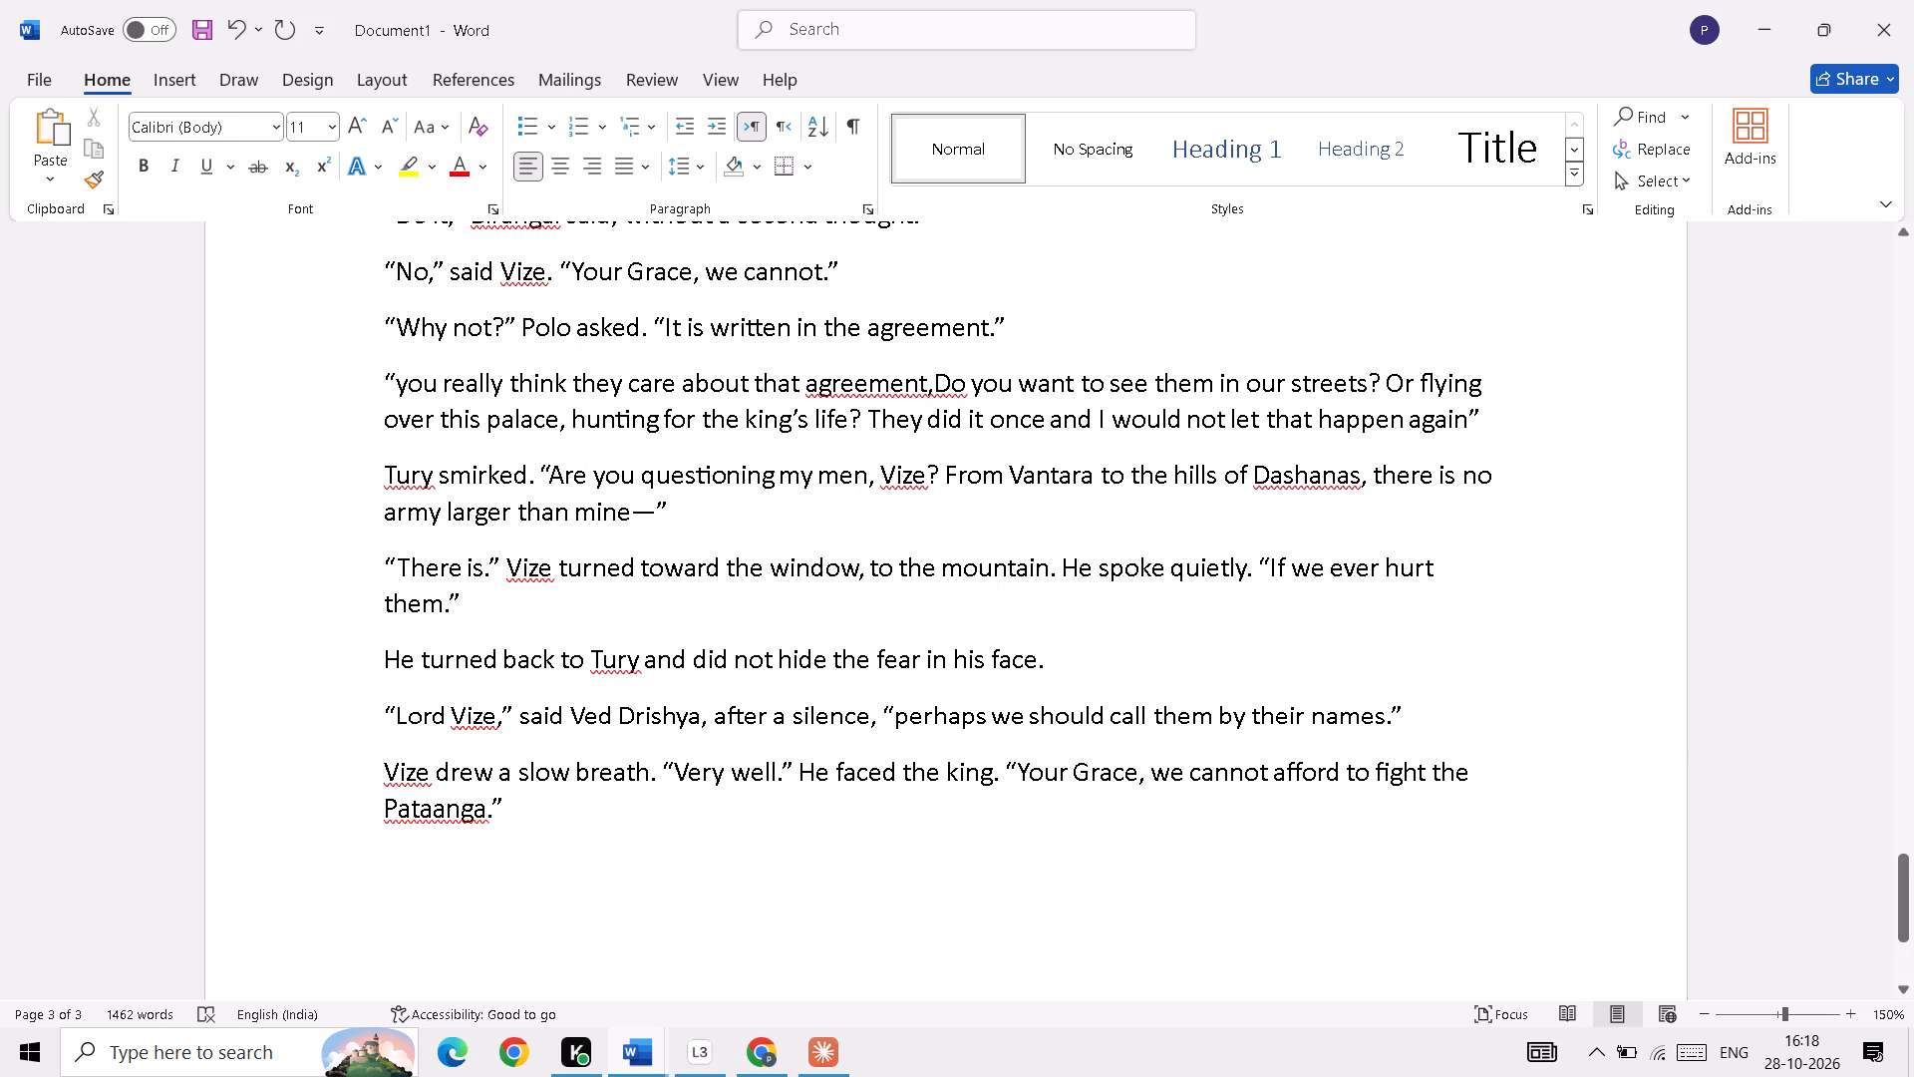
{"action": "left_click", "coordinate": [1433, 783]}
{"action": "key", "text": "comma"}
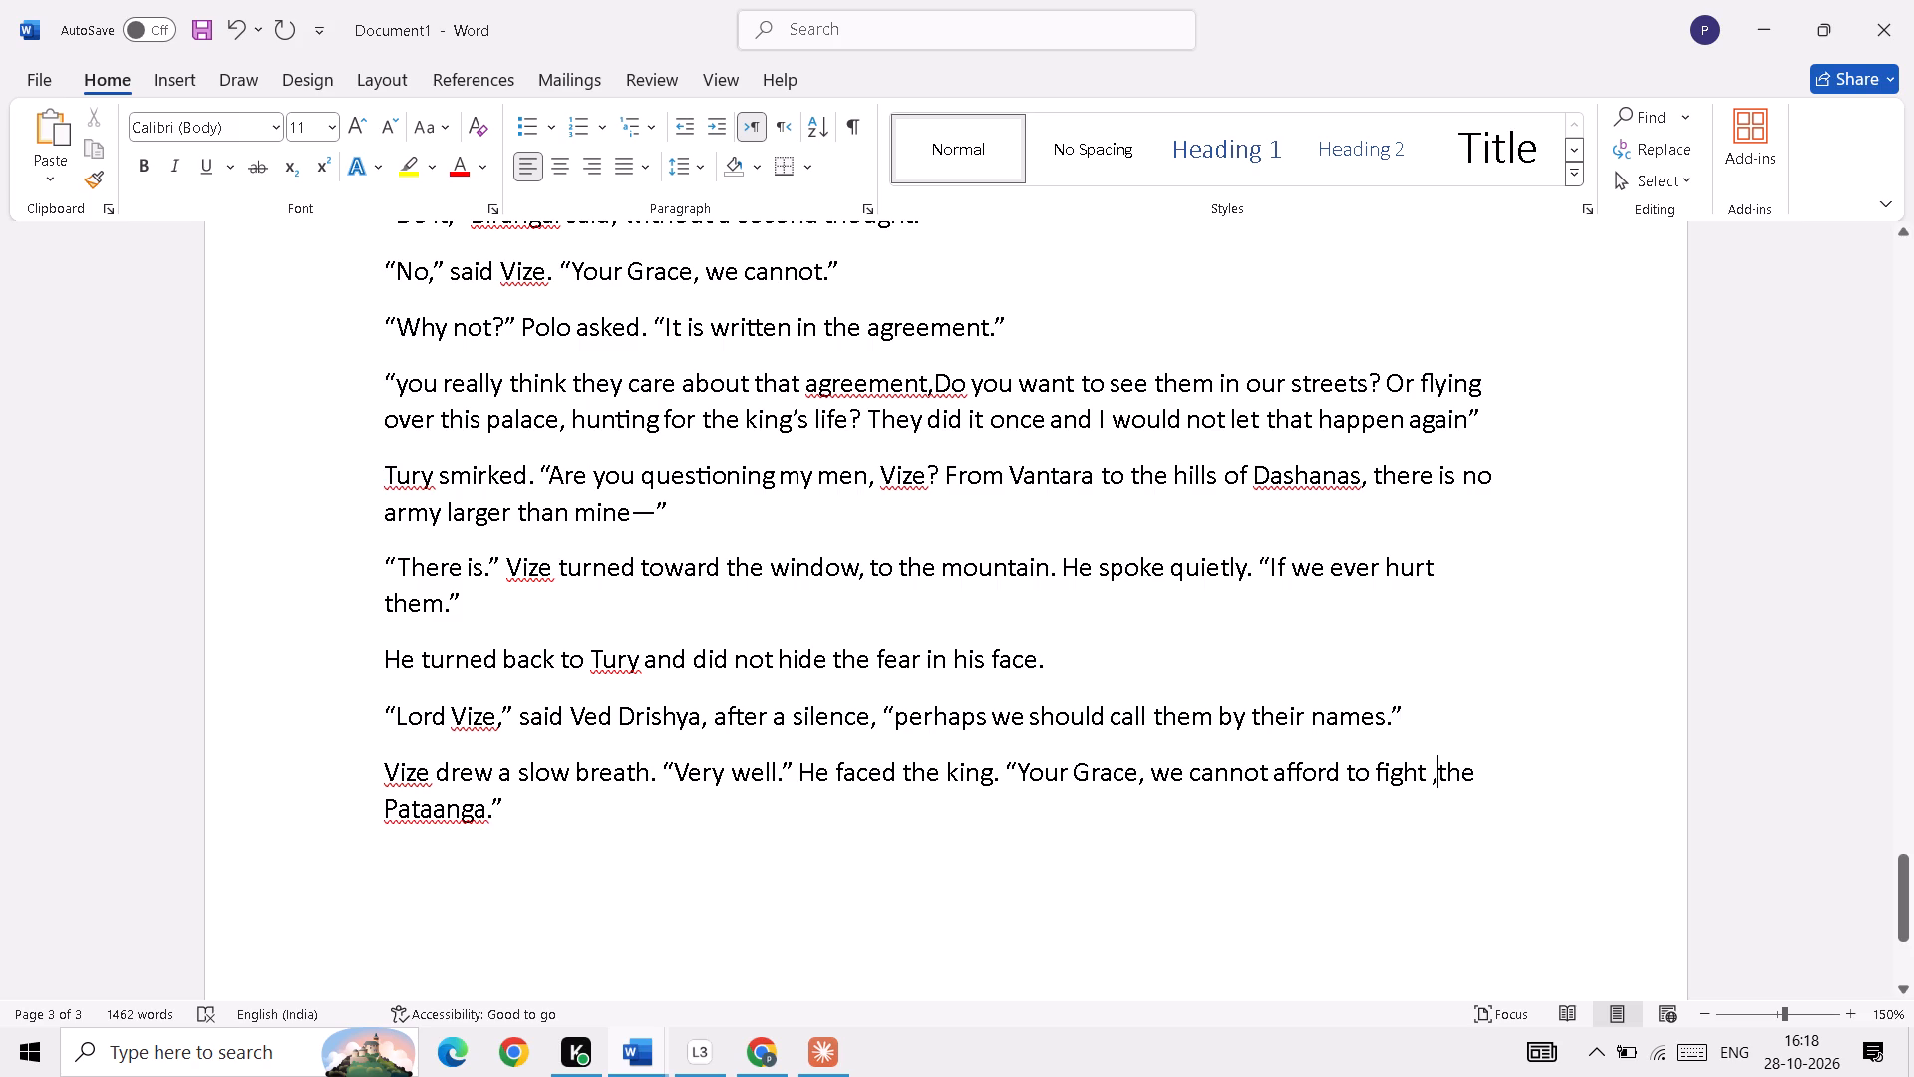
{"action": "left_click", "coordinate": [1446, 765]}
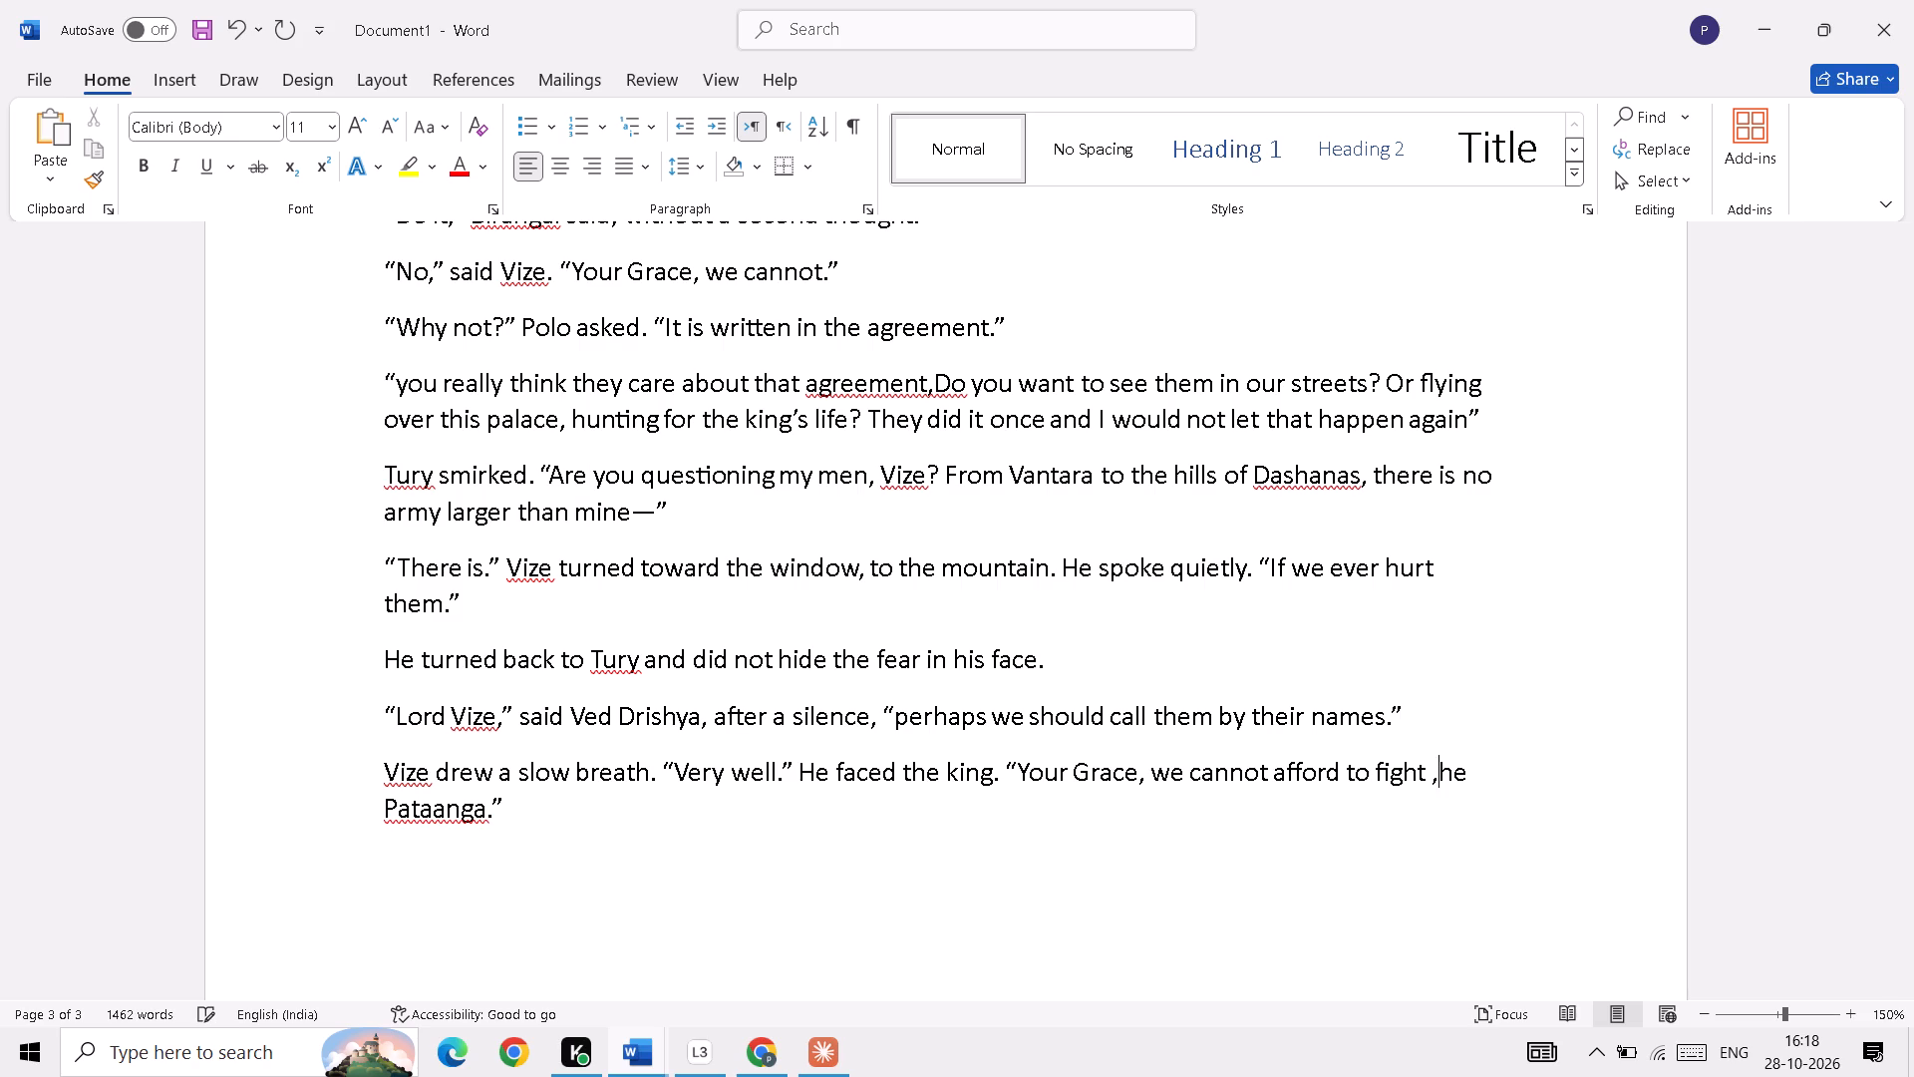
{"action": "key", "text": "space"}
{"action": "key", "text": "BackSpace"}
{"action": "key", "text": "Left"}
{"action": "key", "text": "space"}
{"action": "left_click", "coordinate": [920, 781]}
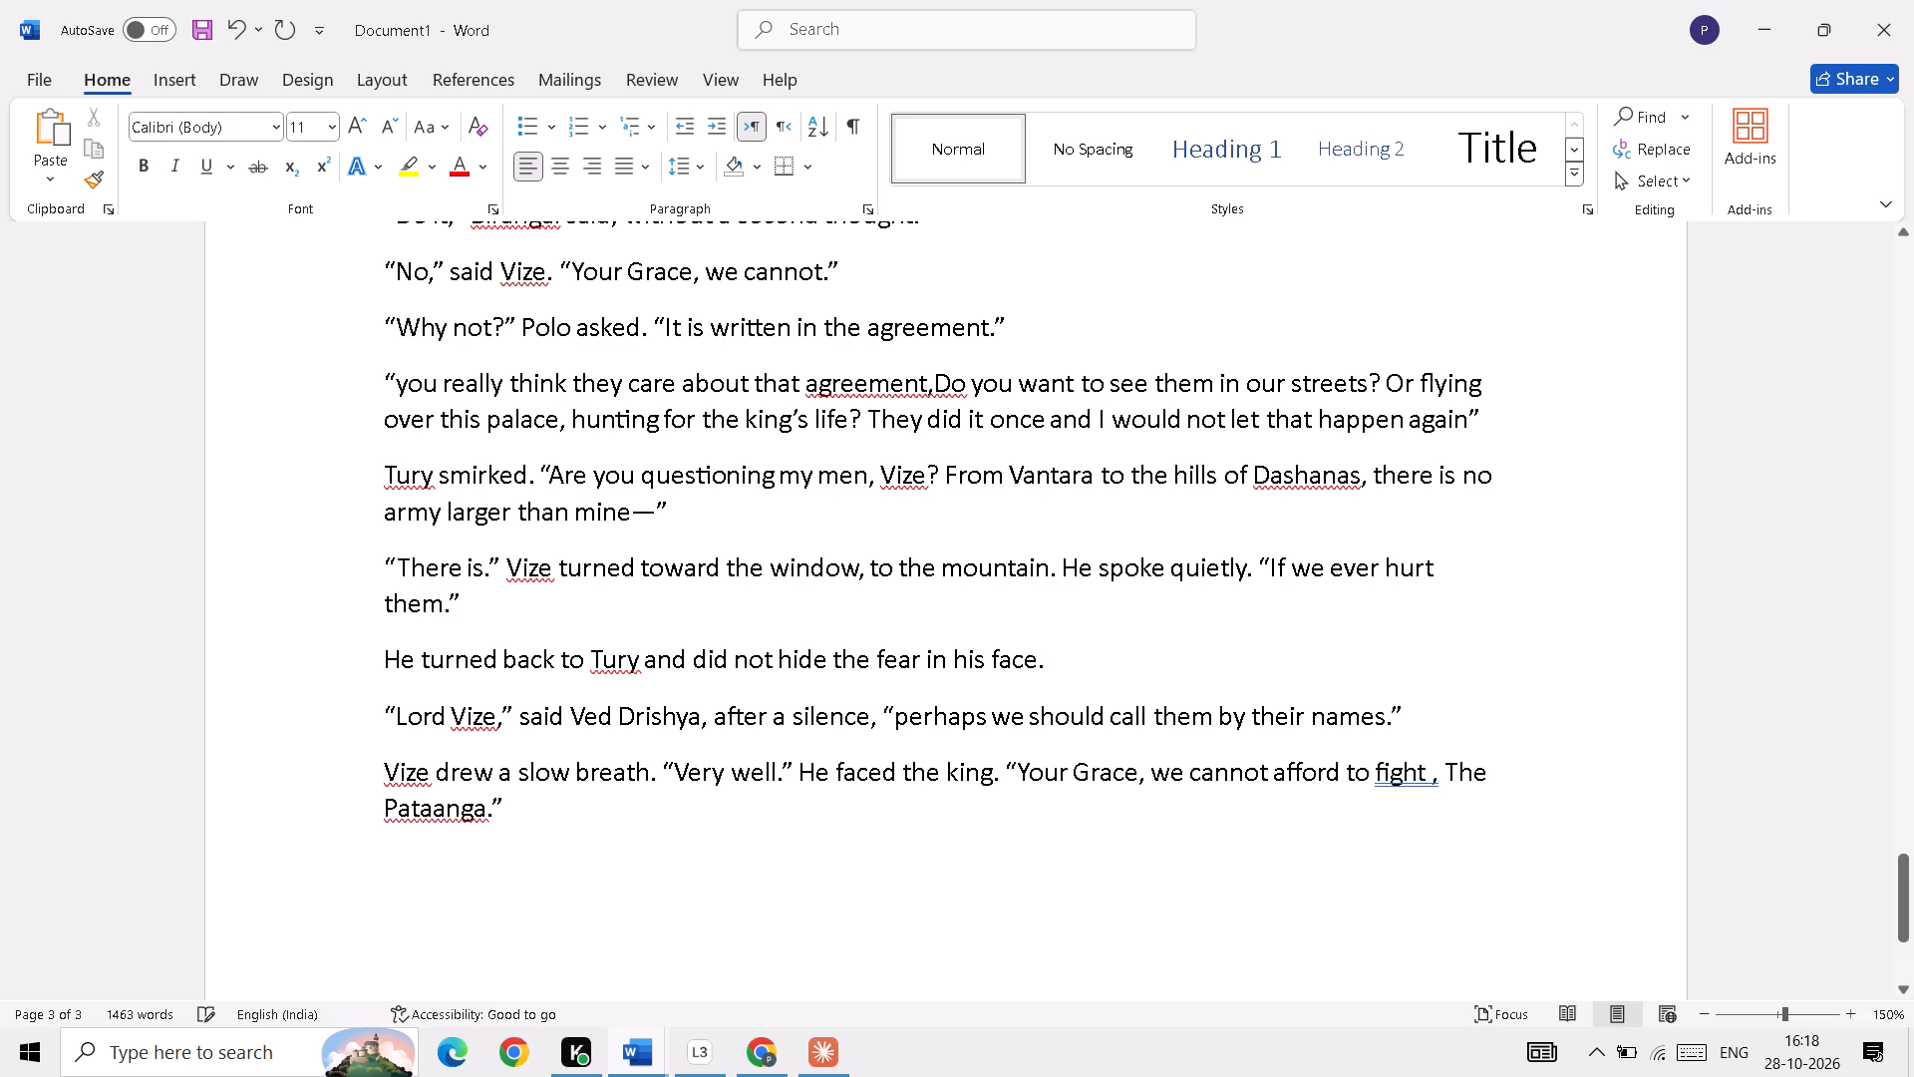
{"action": "left_click", "coordinate": [1462, 767]}
{"action": "left_click", "coordinate": [1393, 776]}
{"action": "right_click", "coordinate": [1393, 776]}
{"action": "left_click", "coordinate": [1393, 776]}
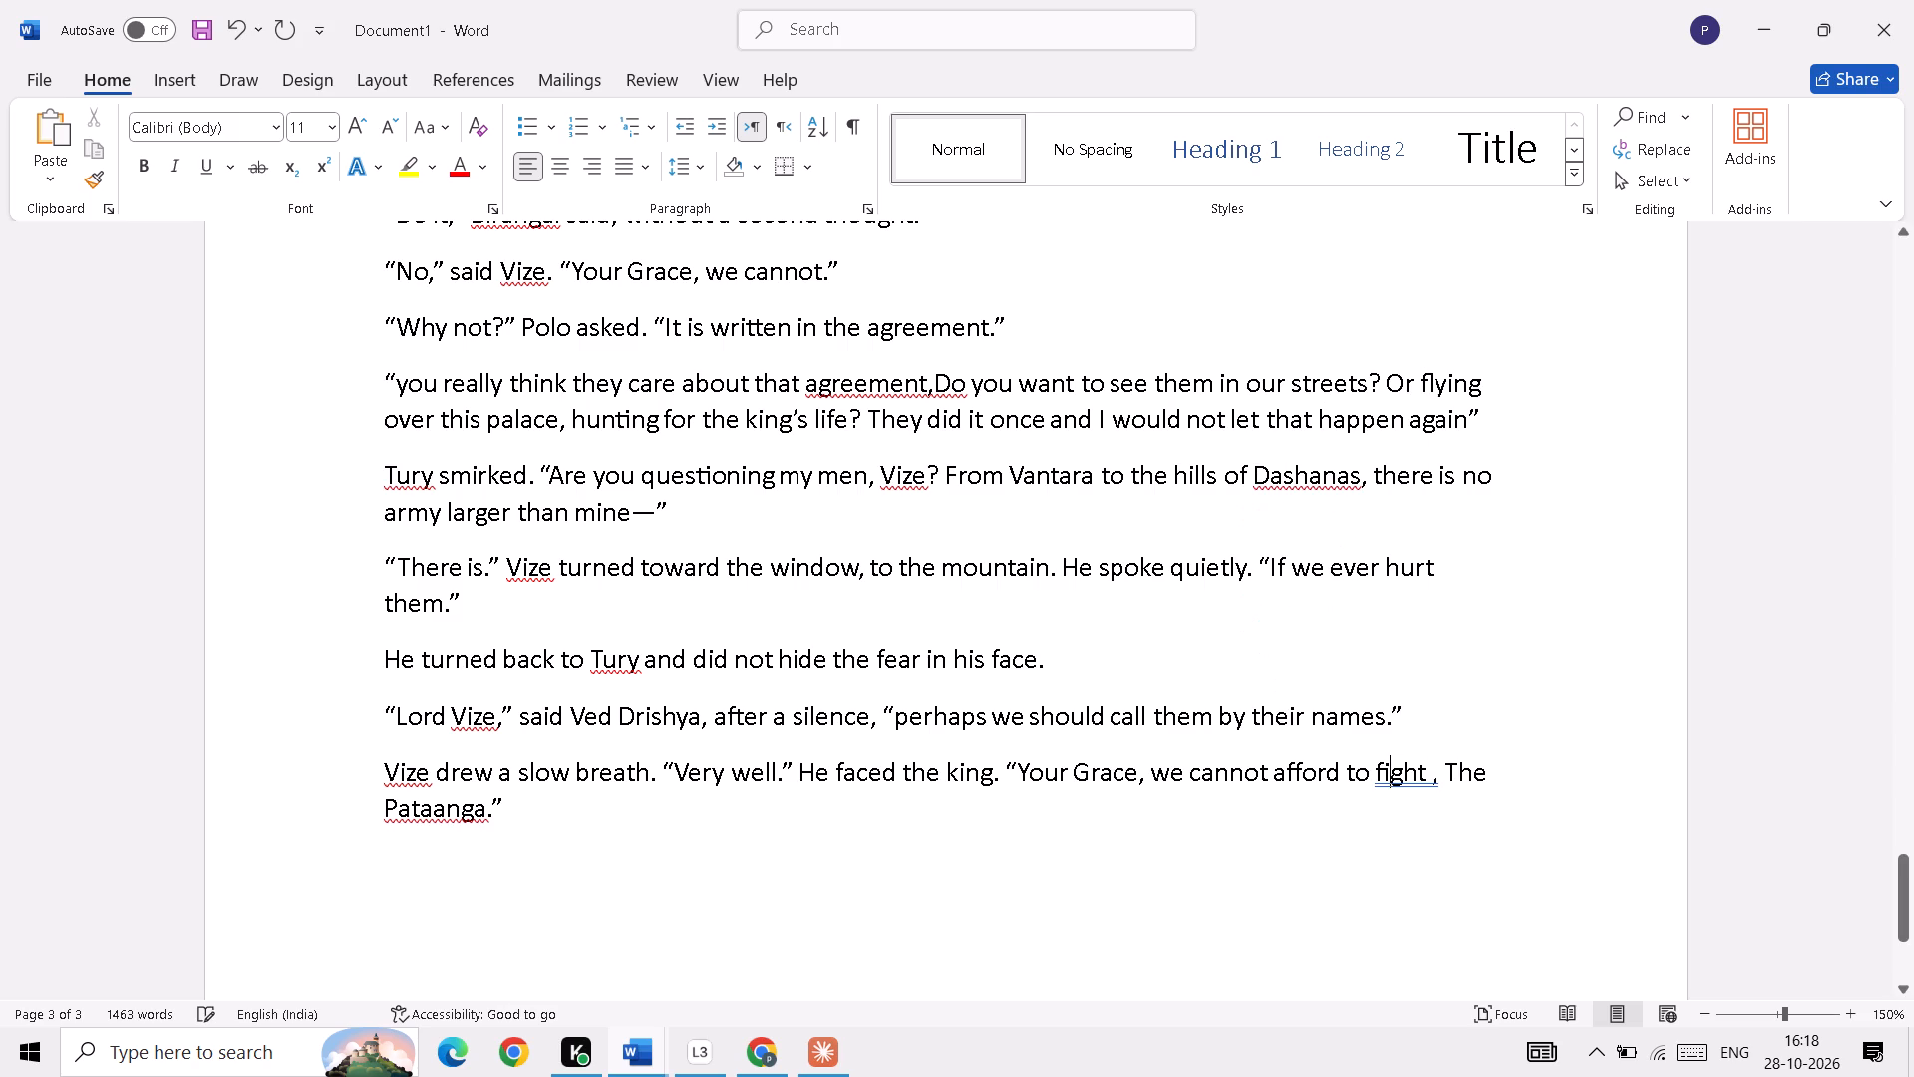
{"action": "right_click", "coordinate": [1393, 776]}
{"action": "left_click", "coordinate": [1316, 314]}
Change "Pataanga" to "Patangas" at the end of Vize's closing line.
{"action": "left_click", "coordinate": [438, 809]}
{"action": "right_click", "coordinate": [437, 809]}
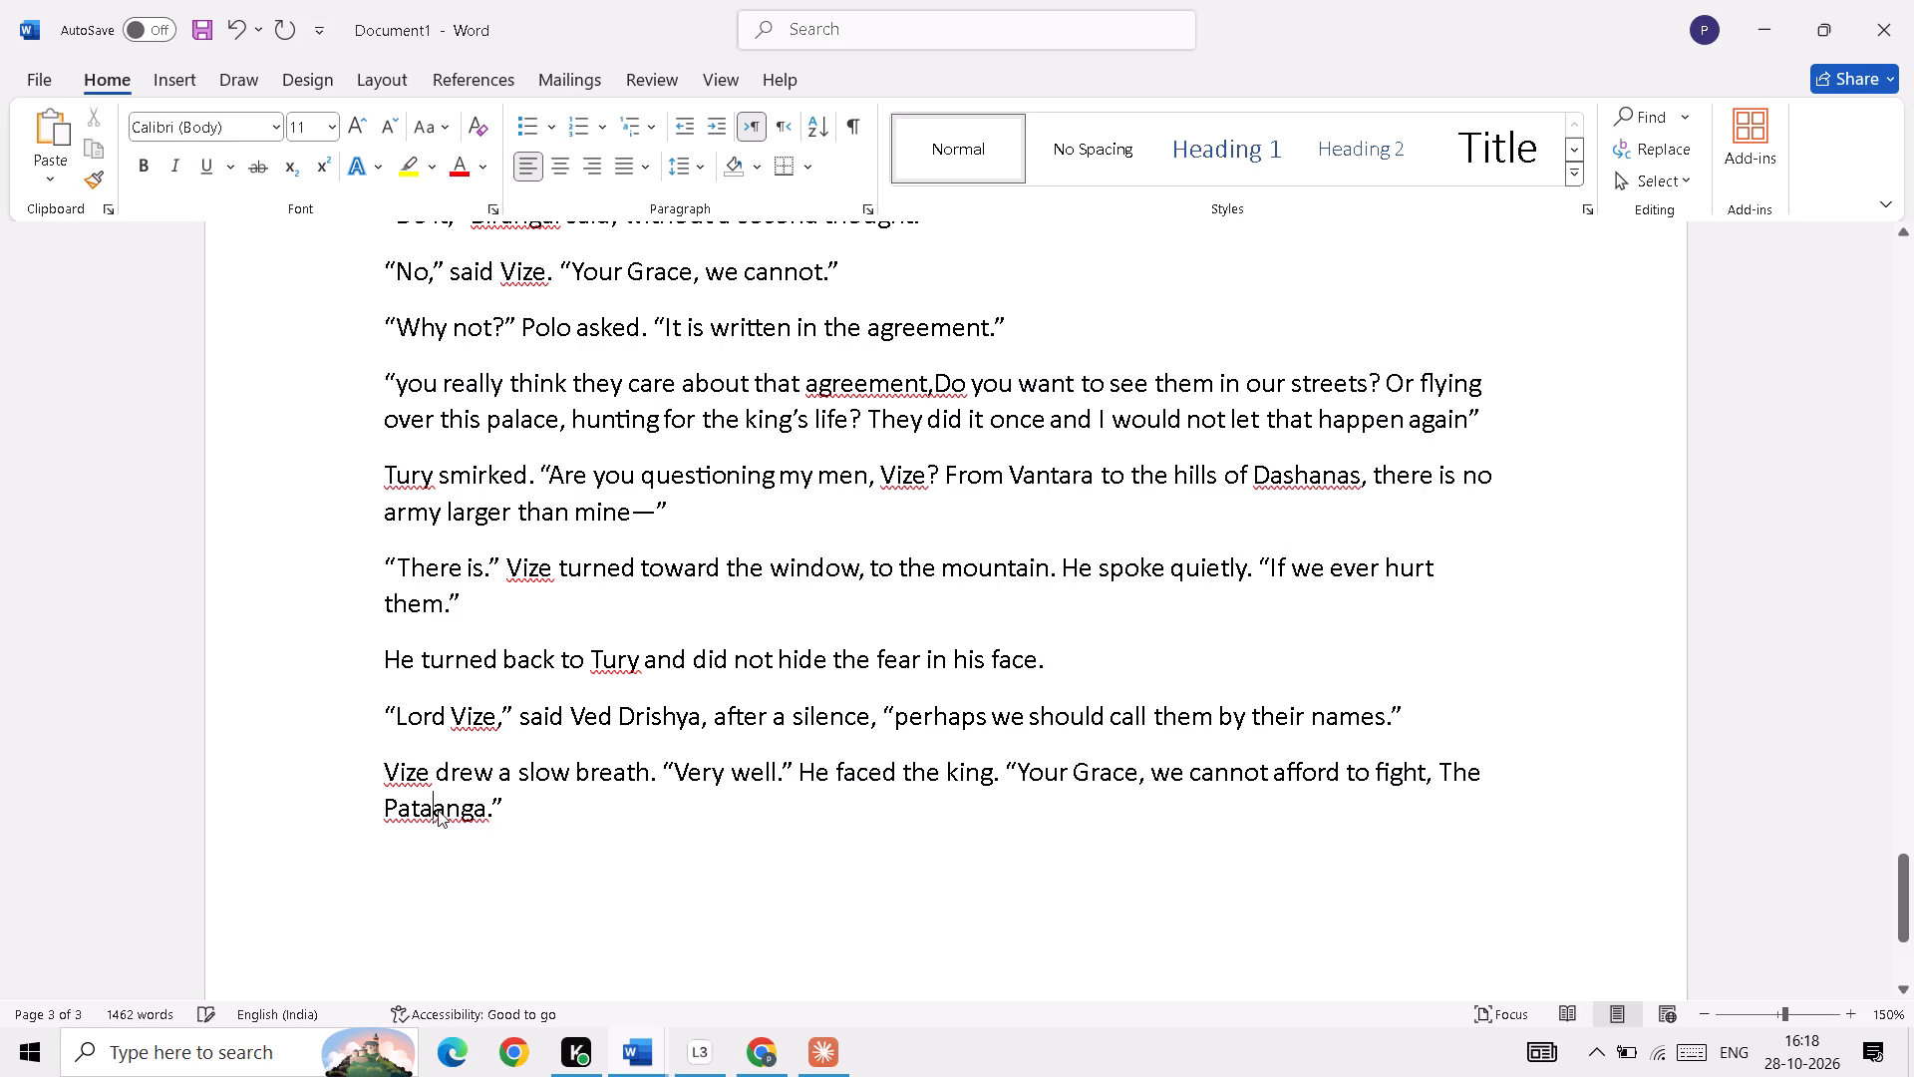
{"action": "left_click", "coordinate": [438, 810]}
{"action": "key", "text": "BackSpace"}
{"action": "left_click", "coordinate": [523, 834]}
{"action": "left_click", "coordinate": [472, 812]}
{"action": "key", "text": "s"}
{"action": "left_click", "coordinate": [611, 816]}
Return to the opening of the Vize chapter.
{"action": "scroll", "coordinate": [904, 364], "scroll_direction": "down", "scroll_amount": 13}
{"action": "scroll", "coordinate": [798, 569], "scroll_direction": "up", "scroll_amount": 10}
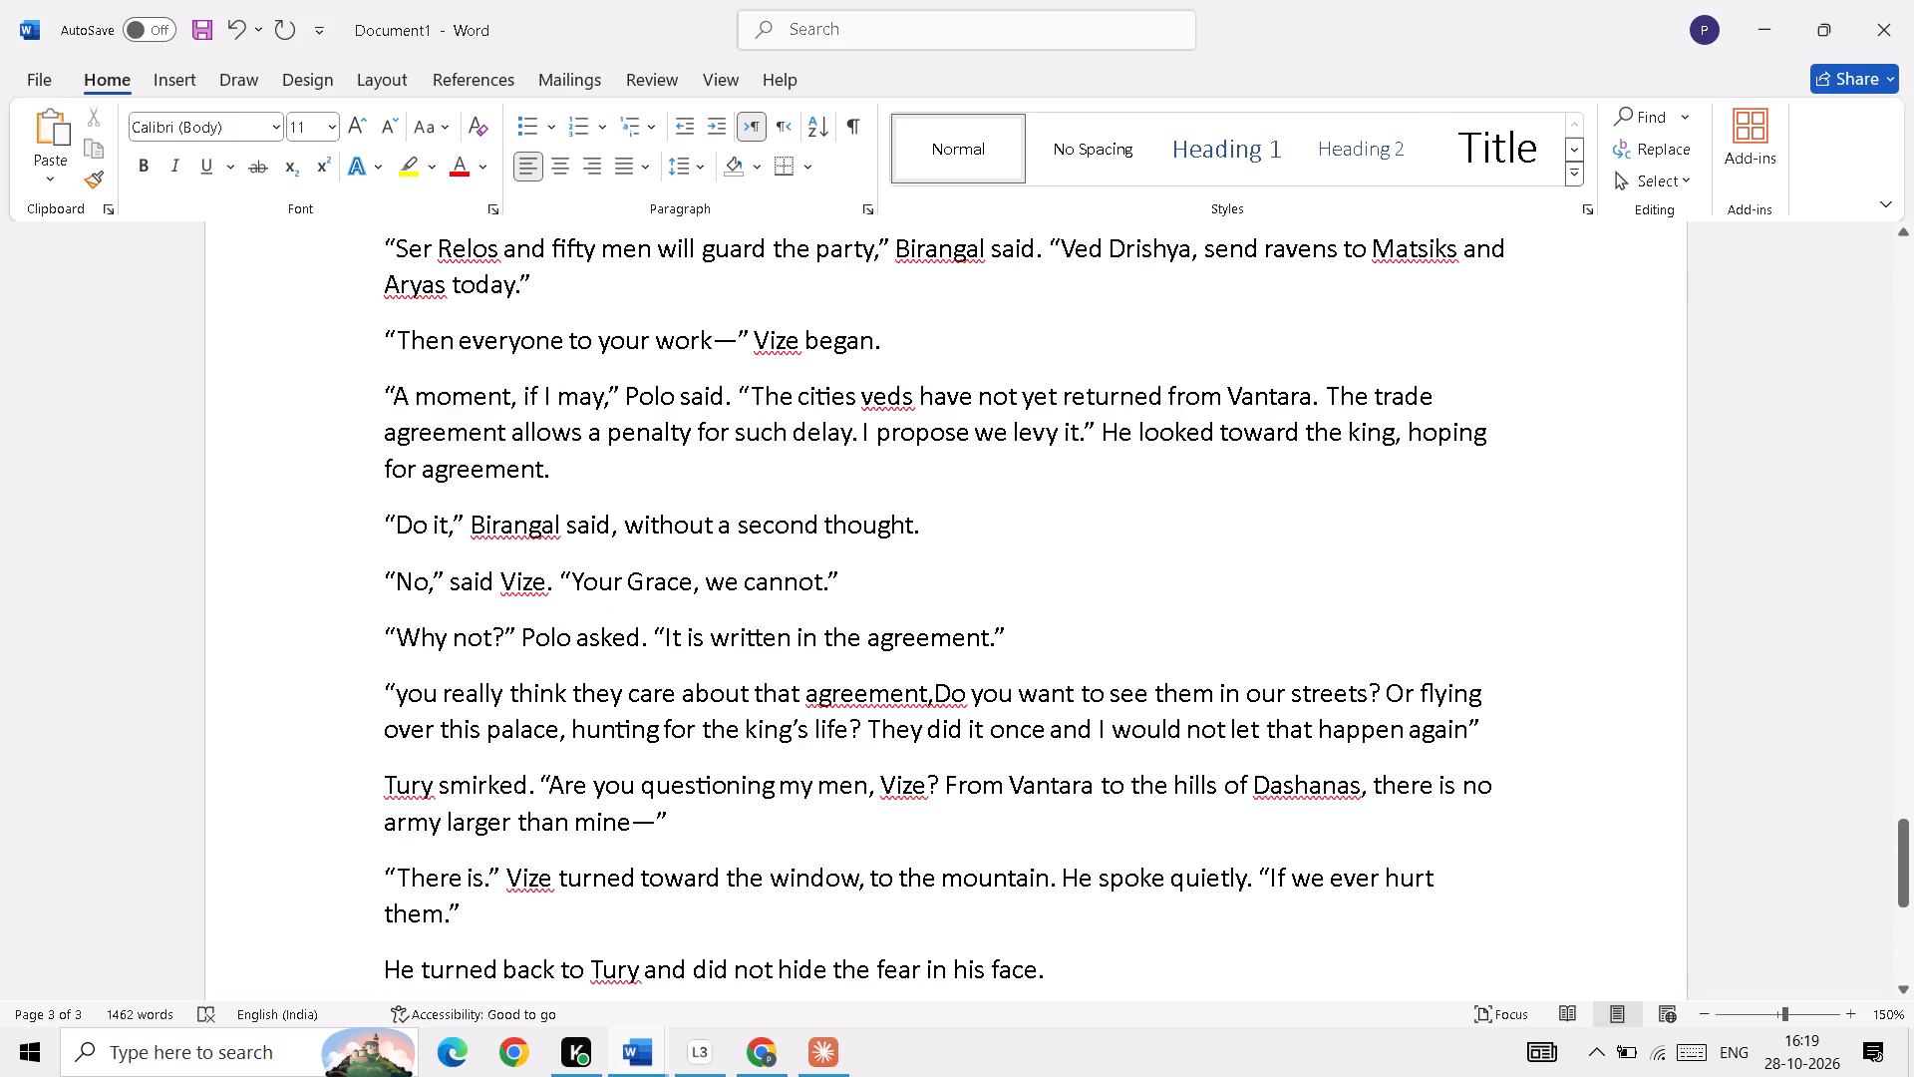
{"action": "scroll", "coordinate": [919, 621], "scroll_direction": "up", "scroll_amount": 20}
{"action": "scroll", "coordinate": [919, 621], "scroll_direction": "up", "scroll_amount": 20}
{"action": "scroll", "coordinate": [919, 621], "scroll_direction": "up", "scroll_amount": 14}
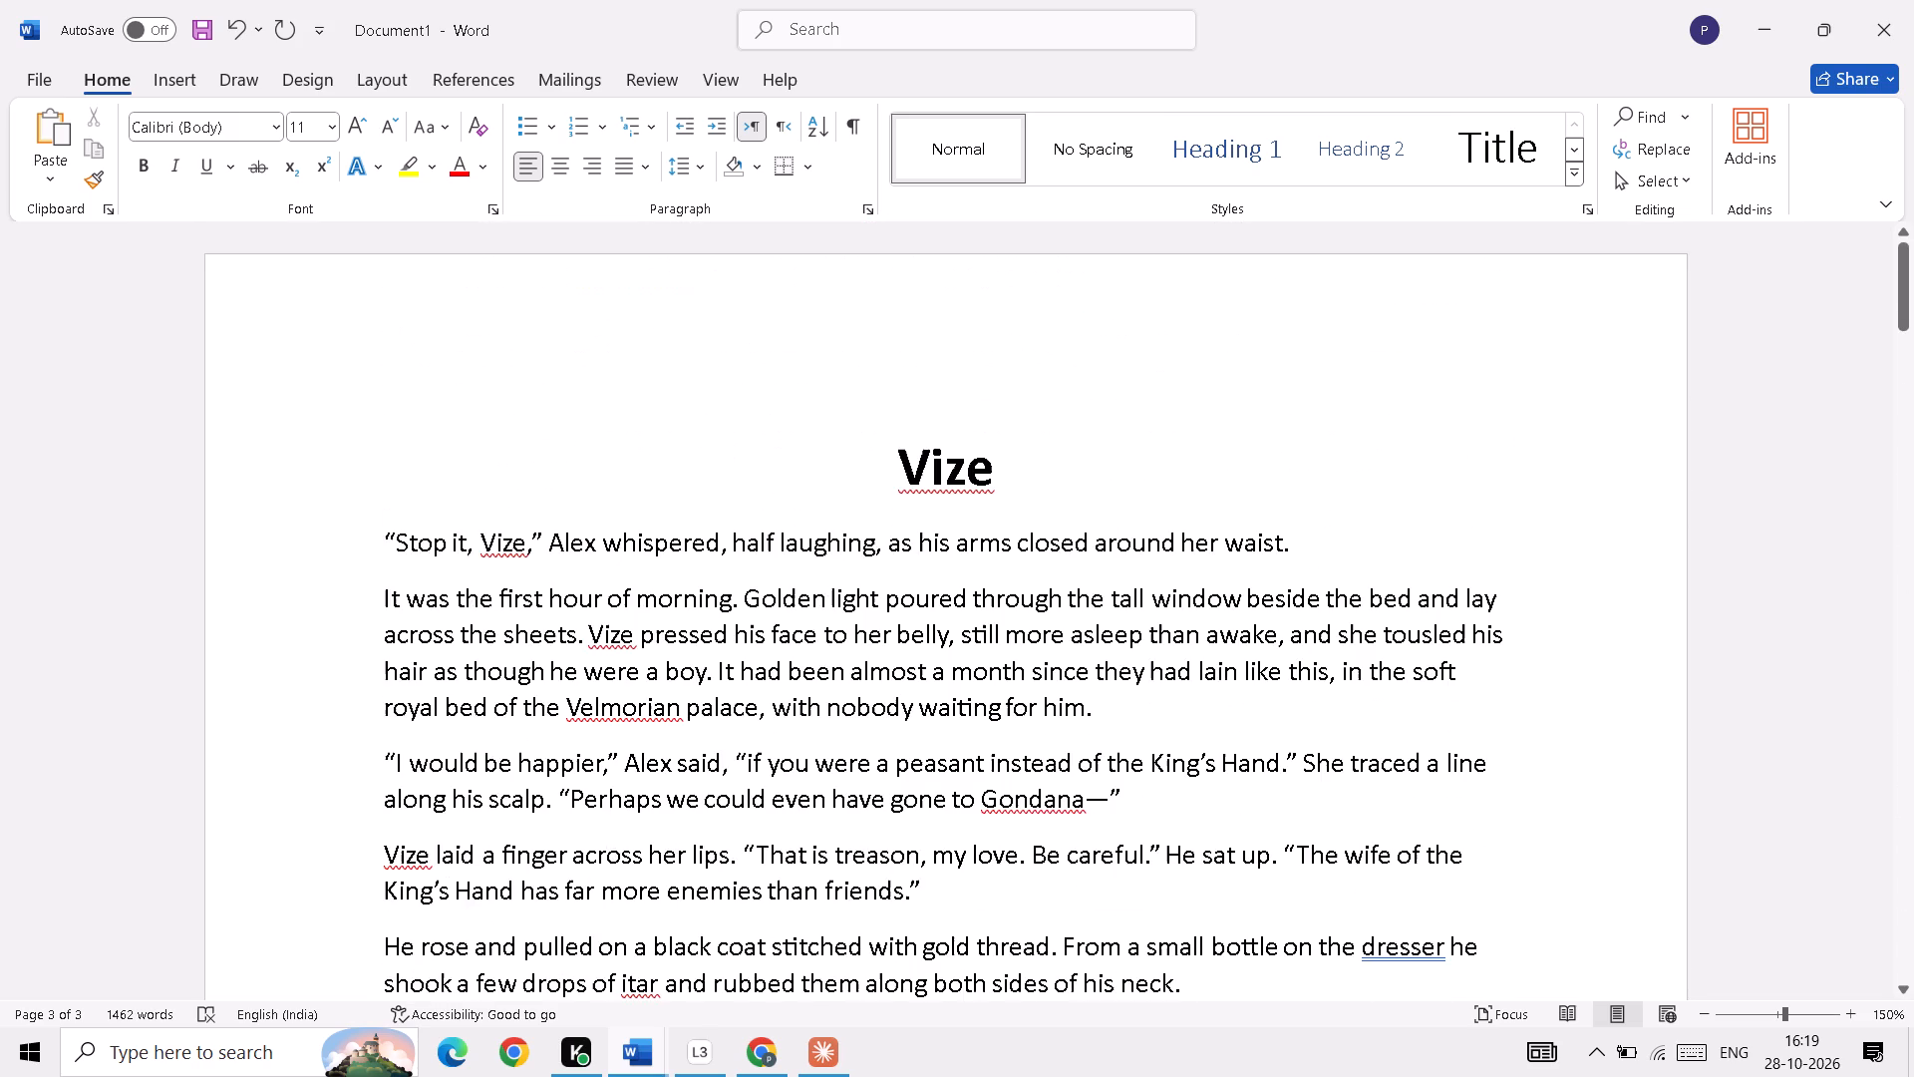
{"action": "scroll", "coordinate": [999, 682], "scroll_direction": "up", "scroll_amount": 5}
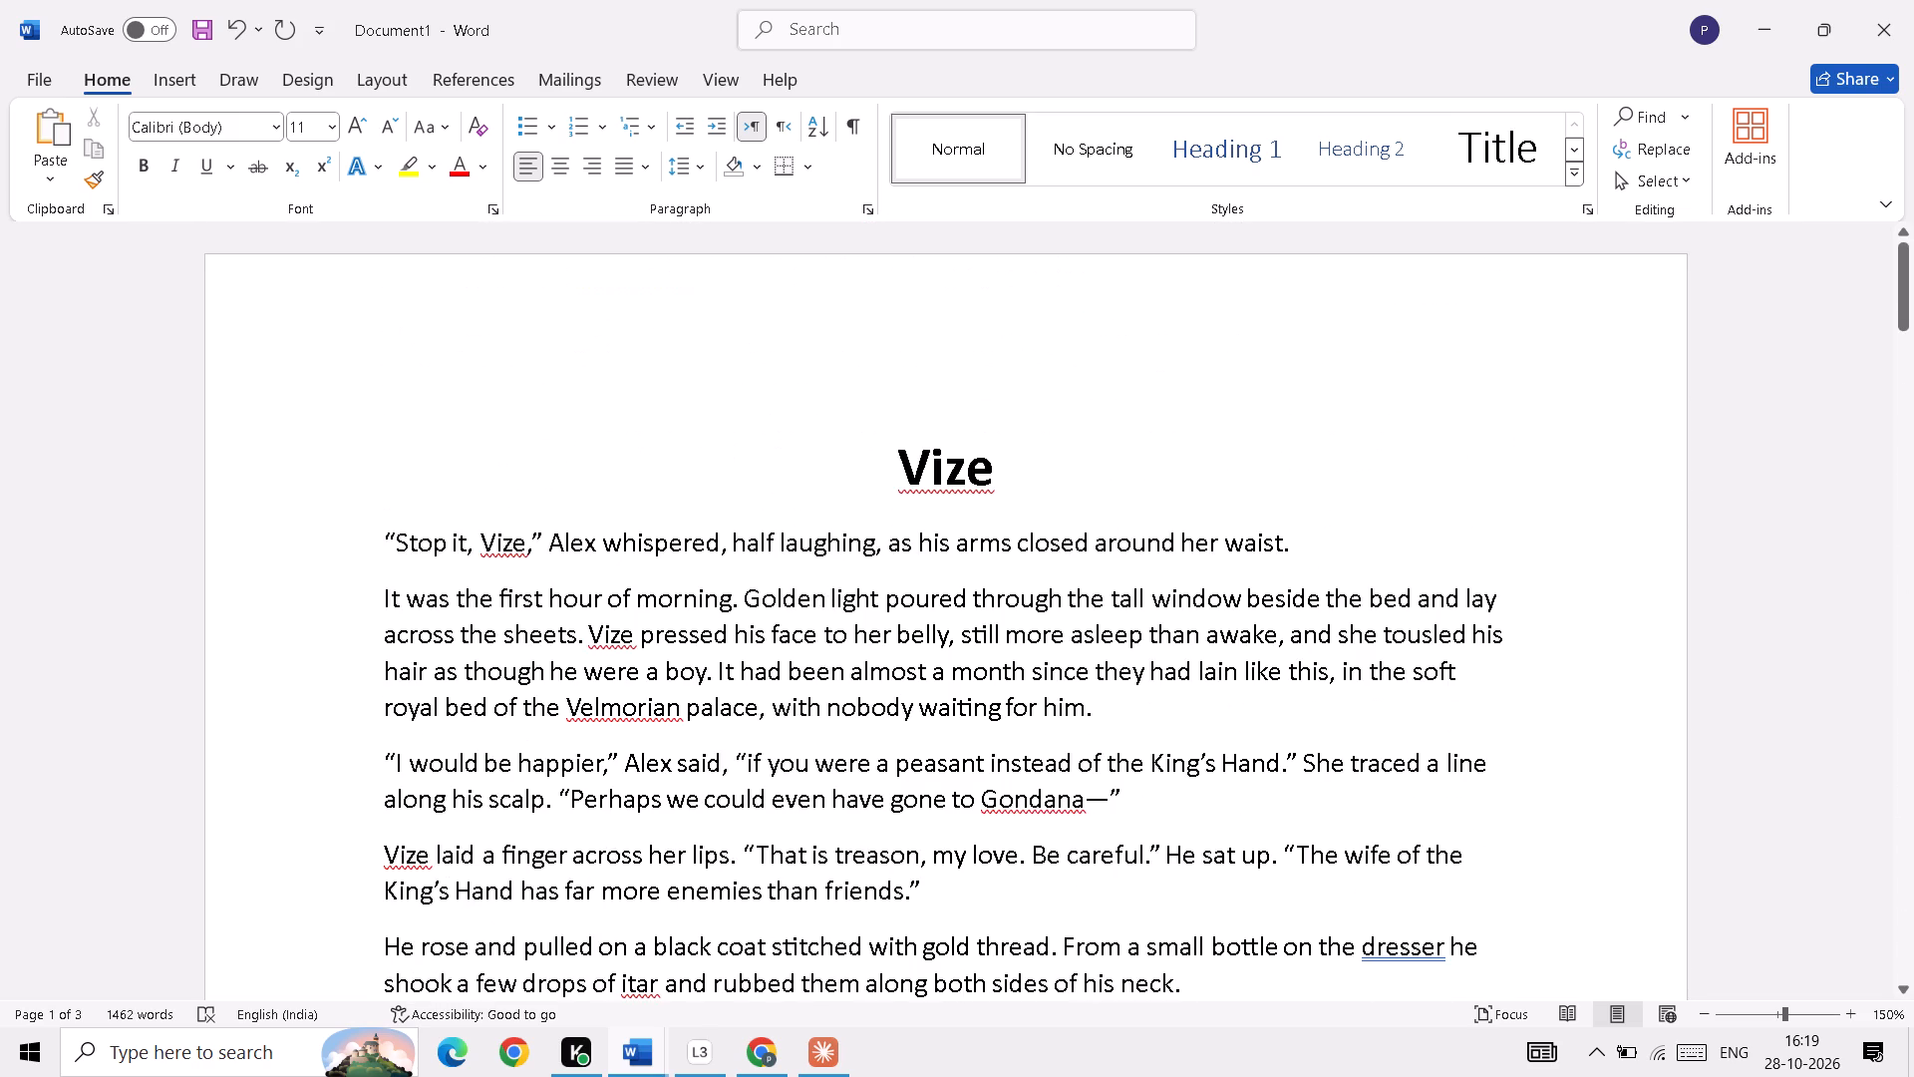